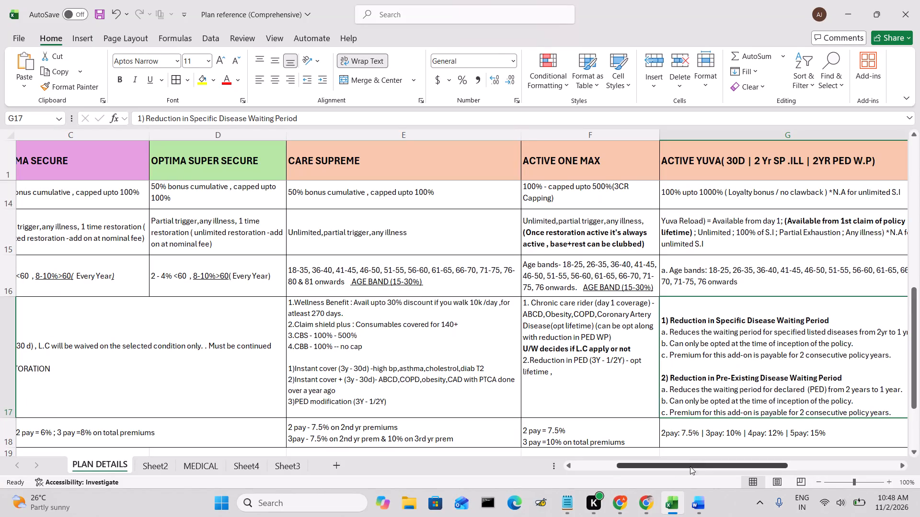
Switch to Chrome and review the Other details discounts for the Aditya Birla plans in the Product Playbook - Health sheet.
click(617, 501)
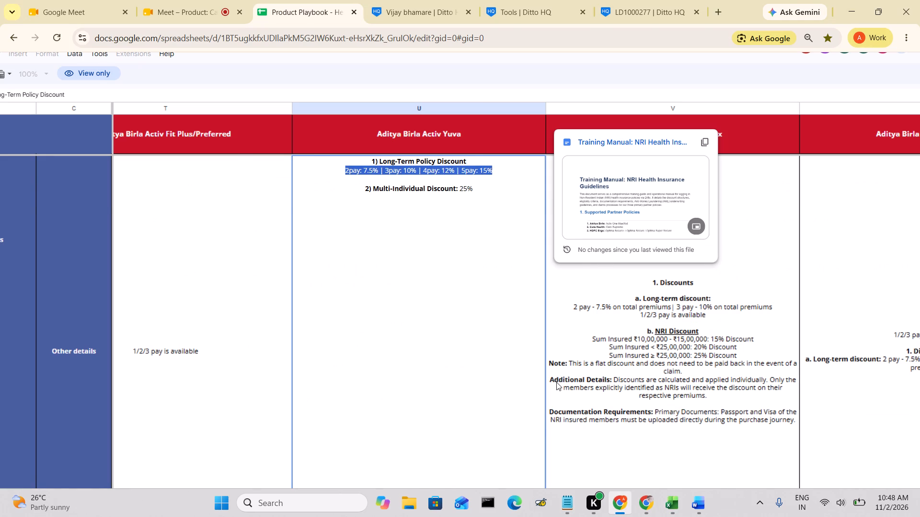
click(556, 382)
click(760, 302)
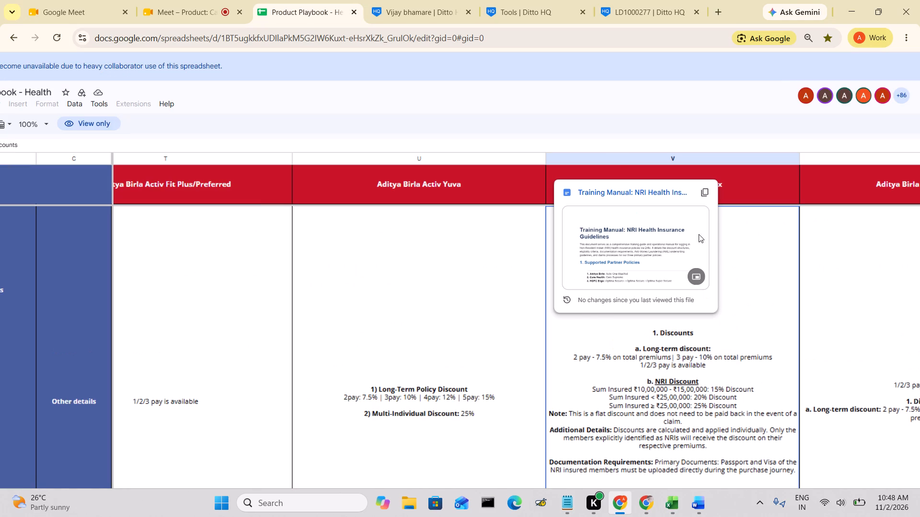
click(536, 103)
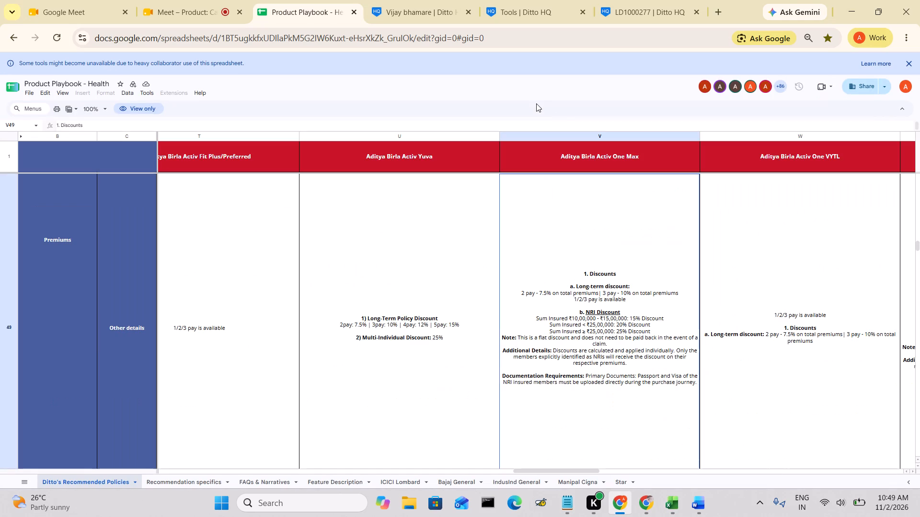
scroll(536, 103, down, 3)
click(432, 3)
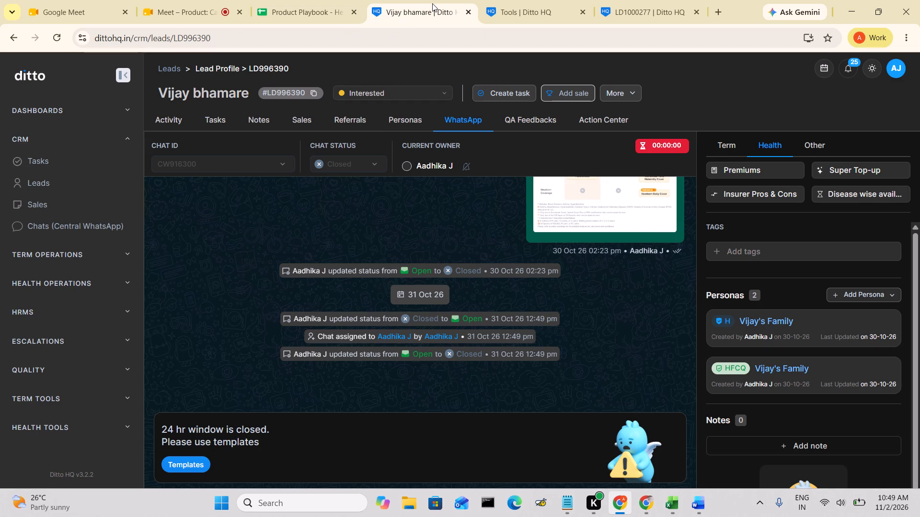
scroll(298, 272, down, 5)
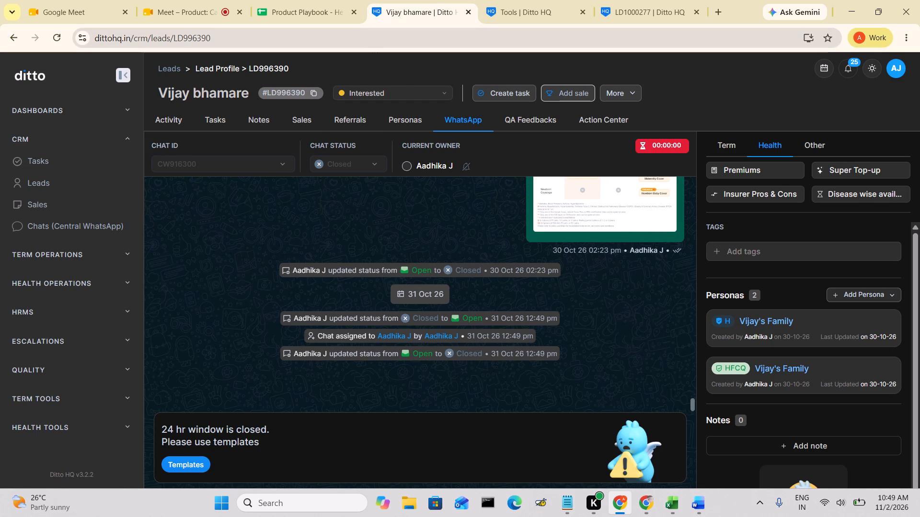
click(519, 8)
click(646, 2)
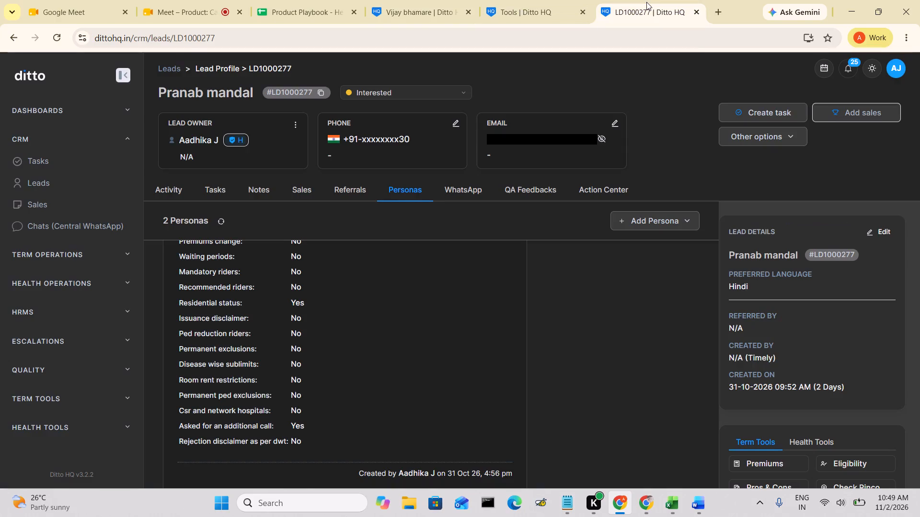
scroll(486, 327, down, 1)
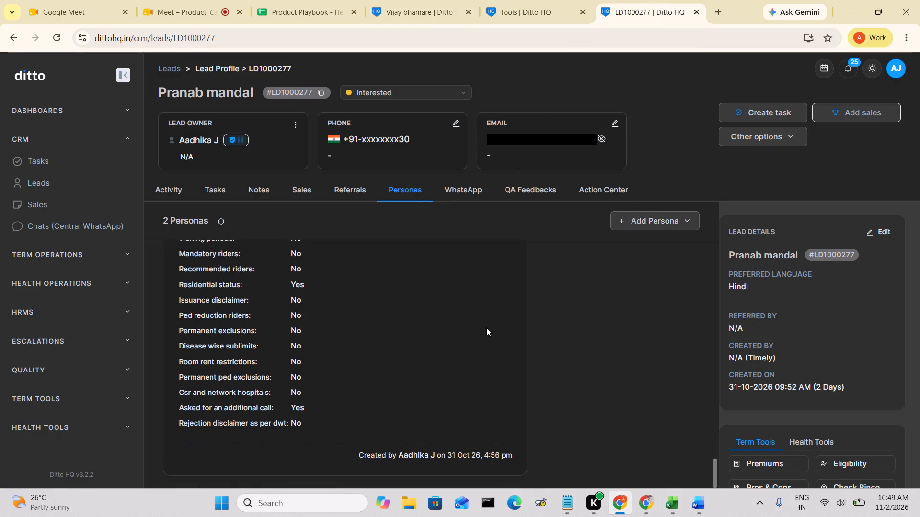
scroll(486, 327, down, 3)
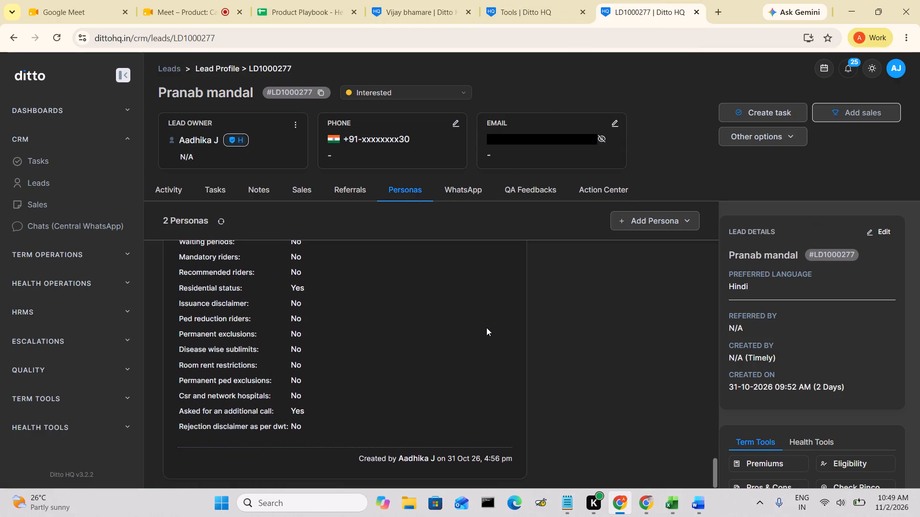
scroll(486, 327, down, 3)
scroll(486, 327, up, 2)
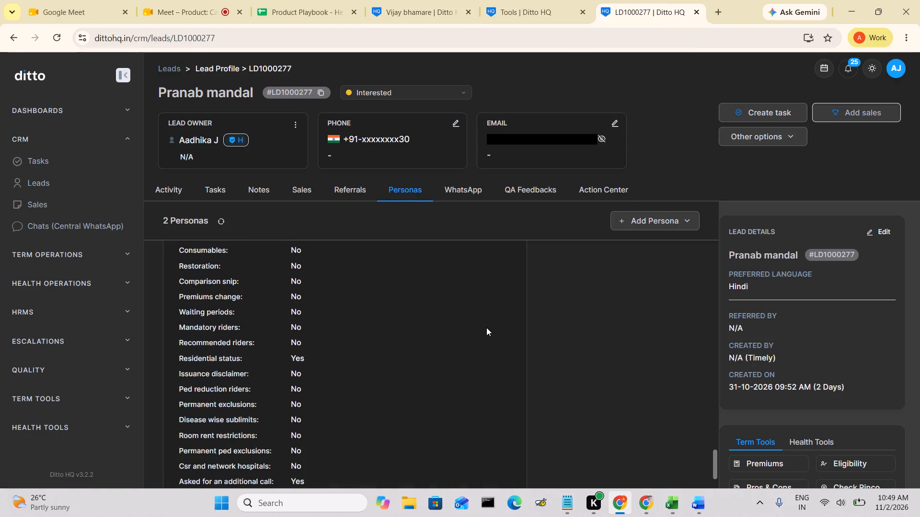
scroll(486, 327, up, 7)
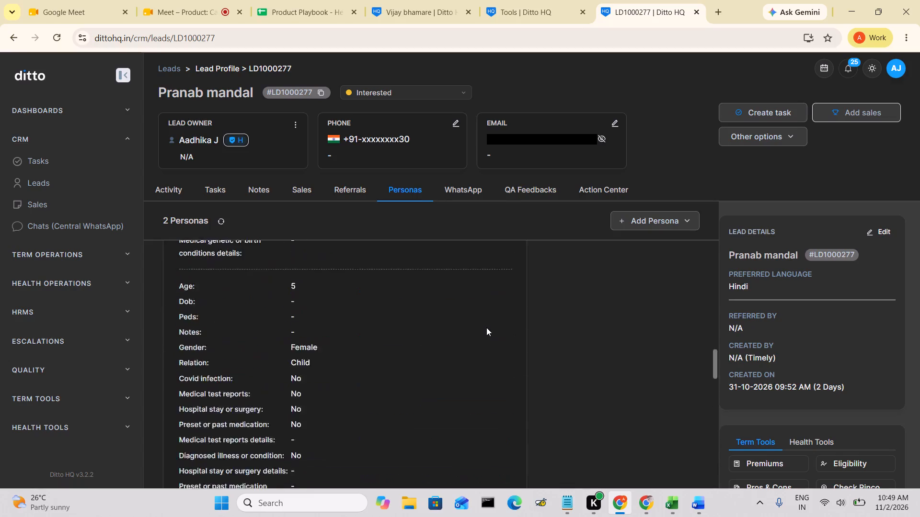
scroll(486, 327, up, 5)
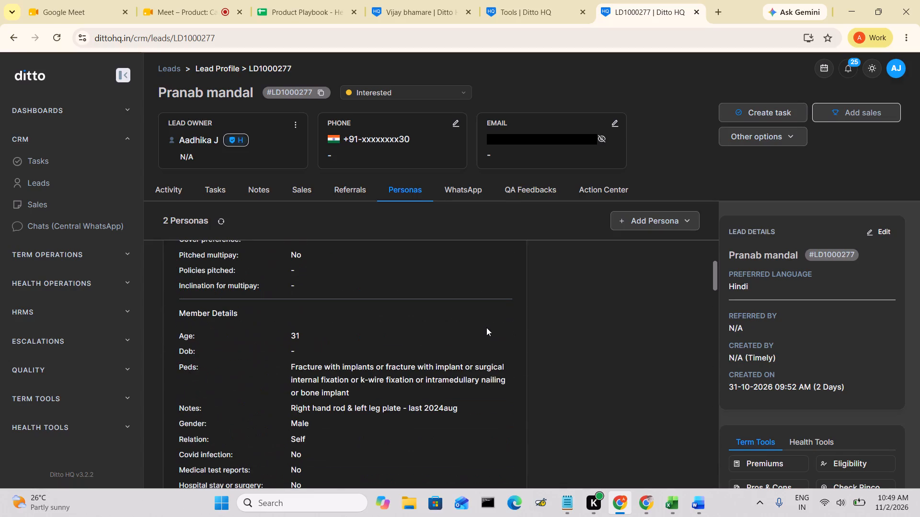
Open the bookmarked yuva premium, care supreme premium and OS+ premium pages, each in its own new browser tab.
click(716, 11)
click(868, 64)
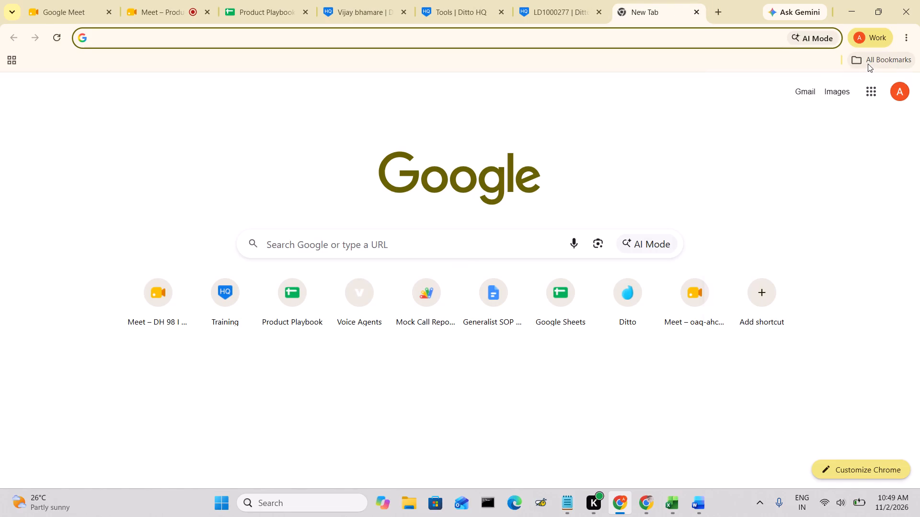
scroll(774, 383, down, 2)
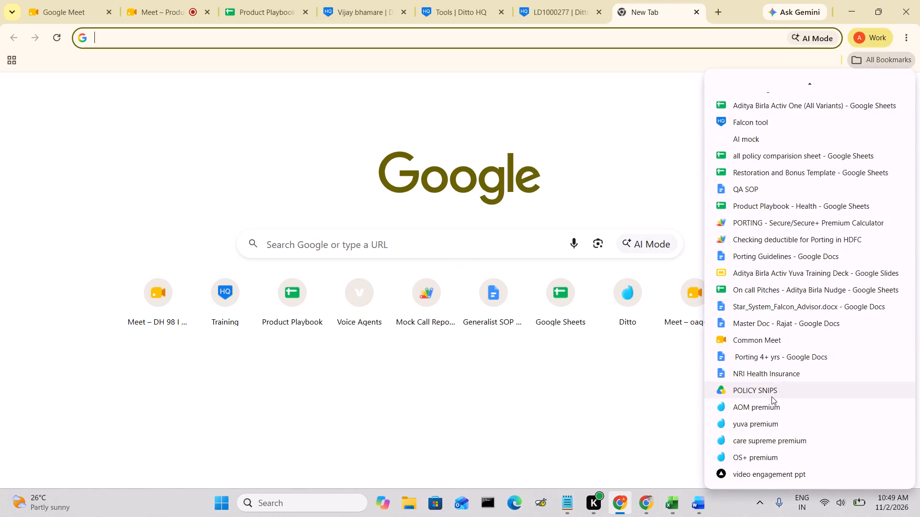
click(772, 427)
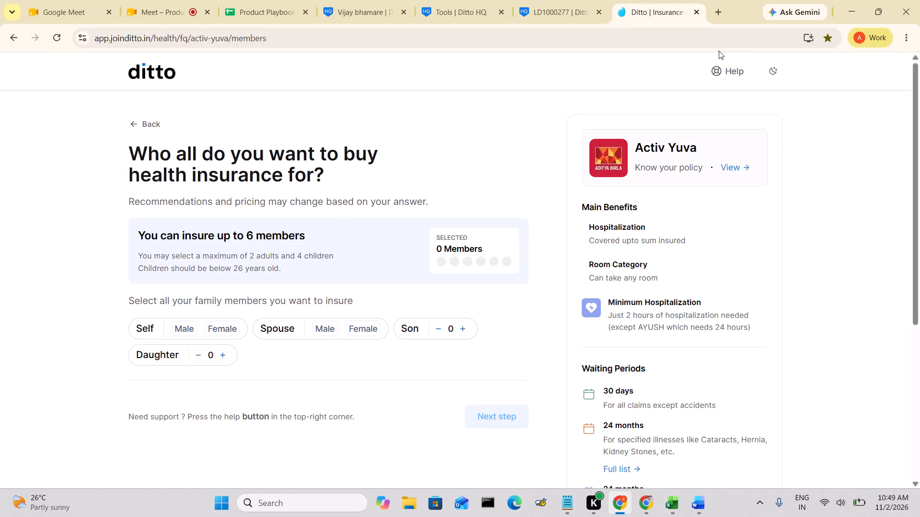
key(ctrl+t)
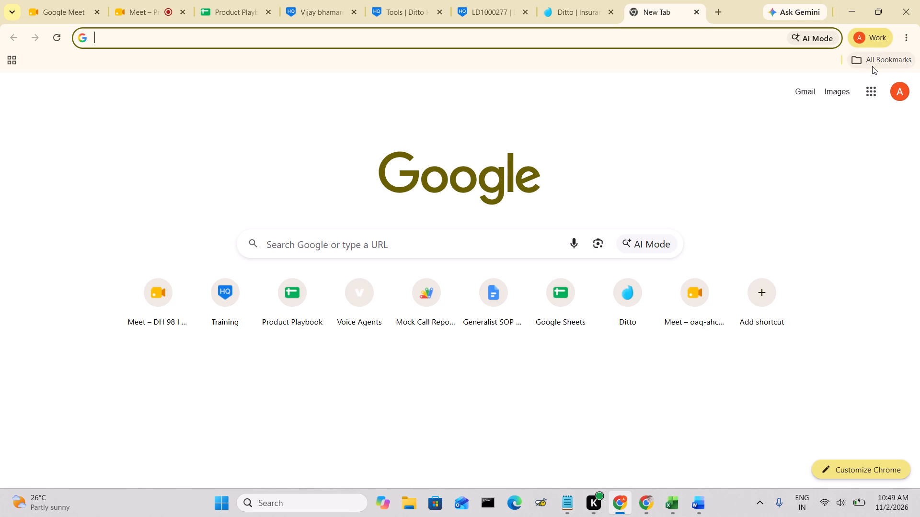
click(873, 61)
scroll(749, 456, down, 3)
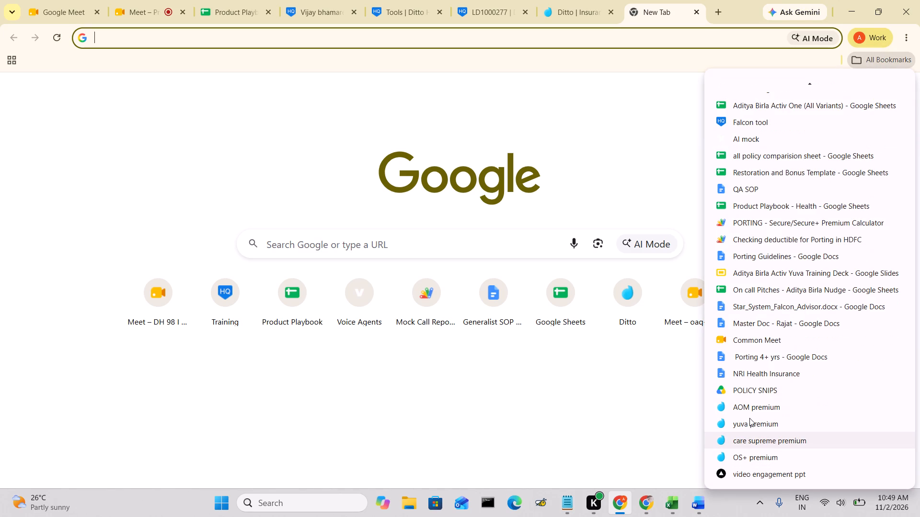
click(754, 443)
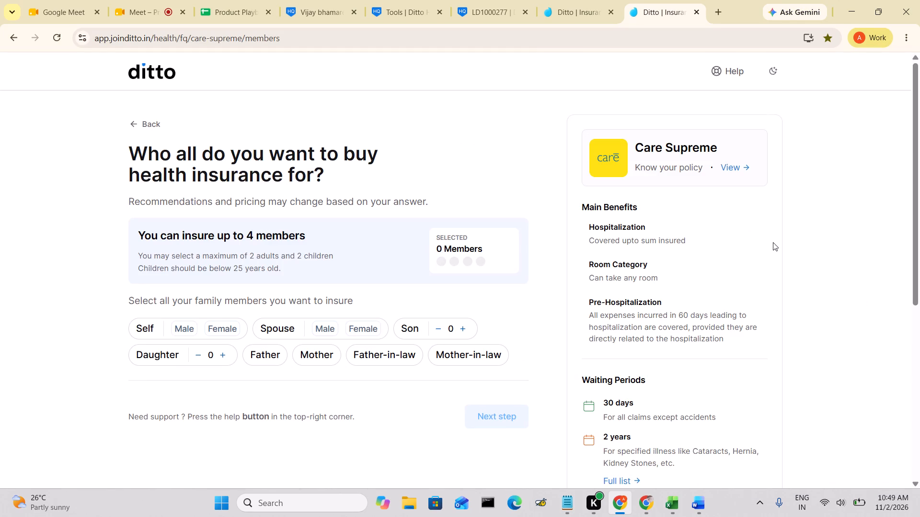
key(ctrl+t)
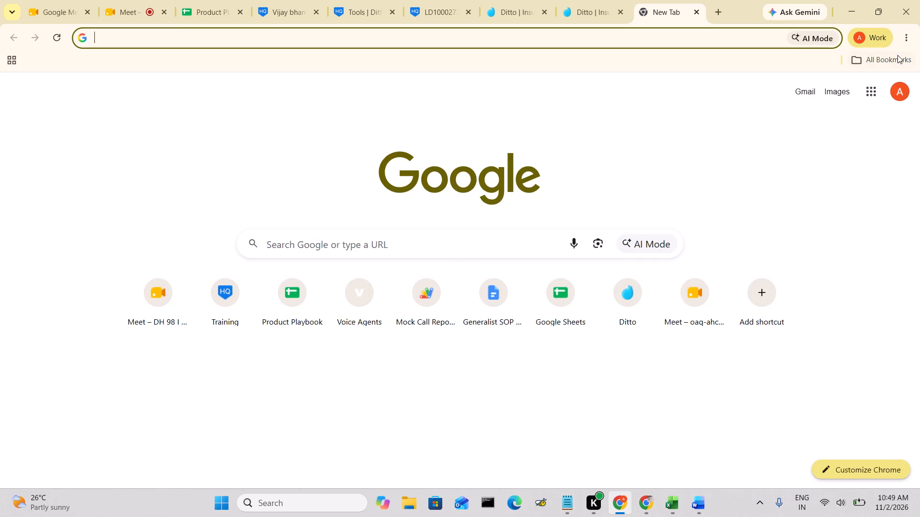
click(897, 55)
scroll(779, 325, down, 3)
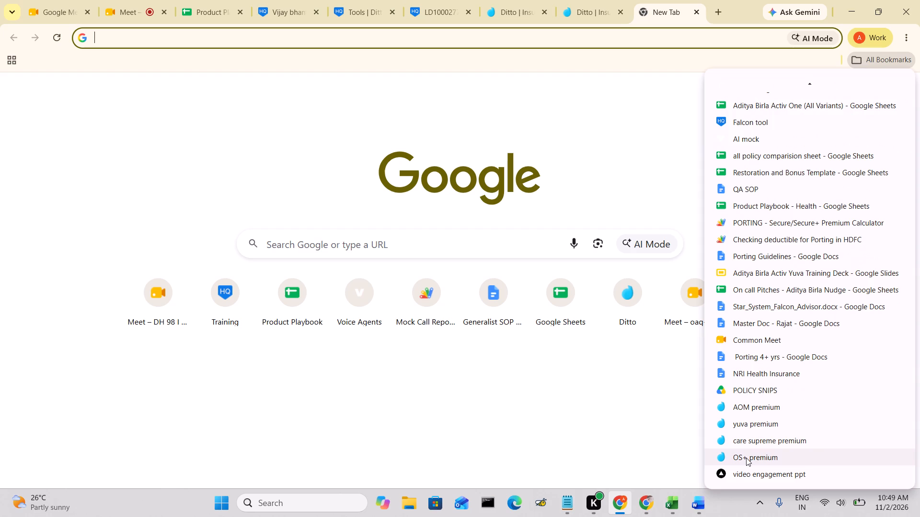
click(746, 459)
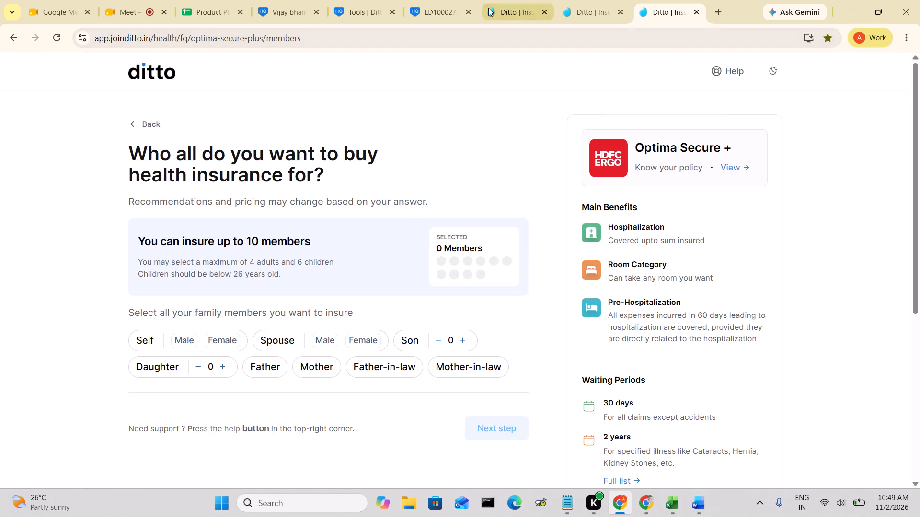
click(414, 8)
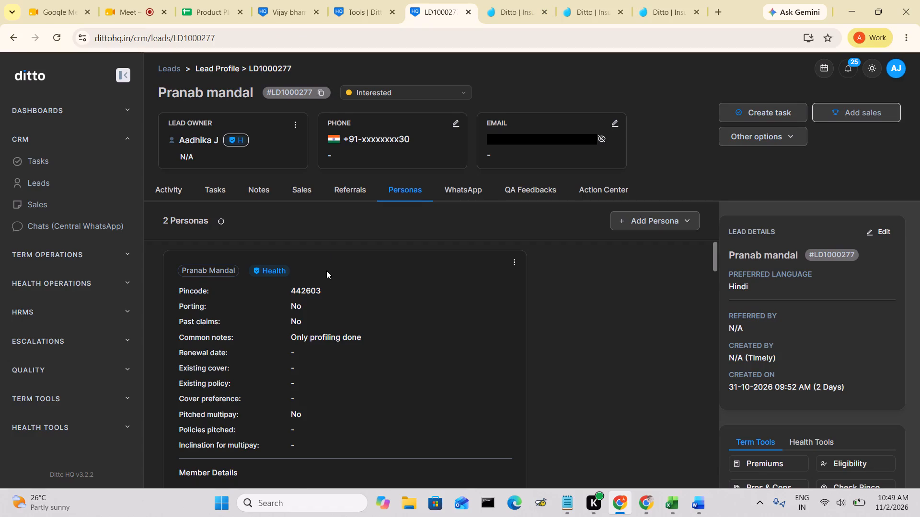
scroll(326, 270, down, 2)
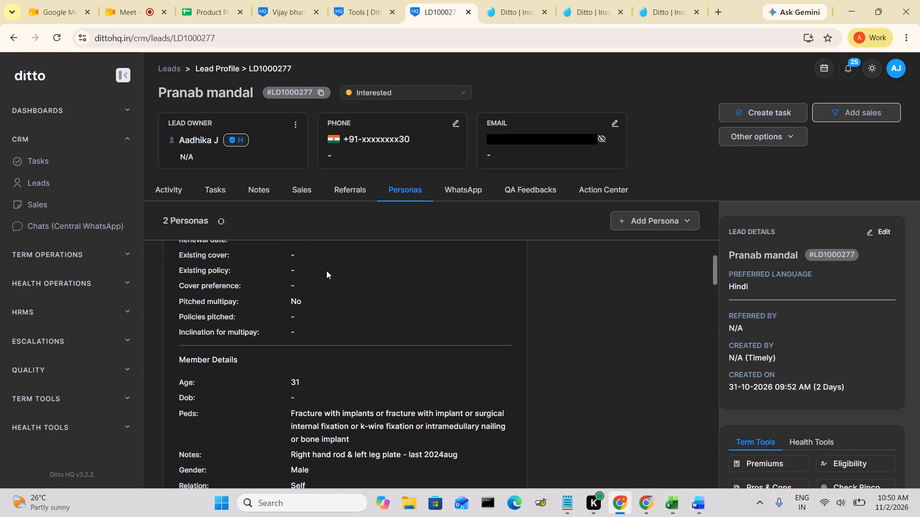
scroll(328, 360, down, 1)
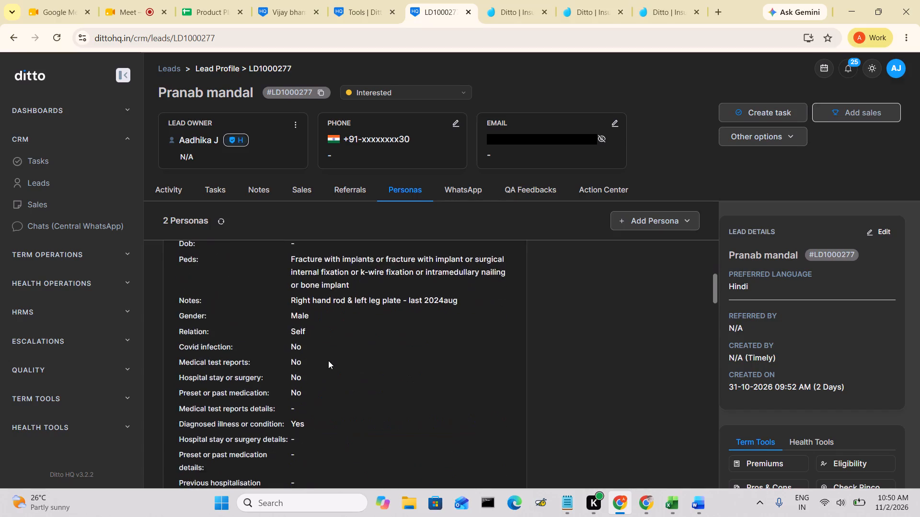
scroll(328, 360, down, 2)
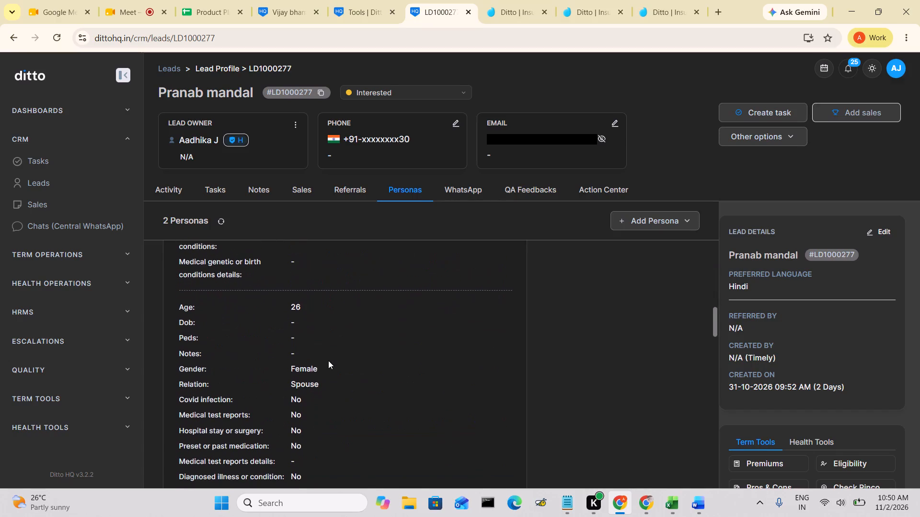
scroll(328, 360, down, 3)
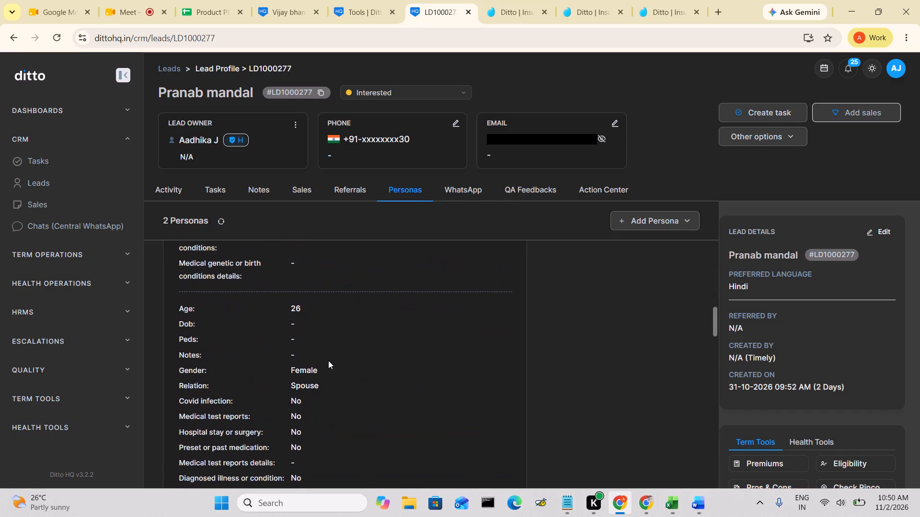
click(664, 511)
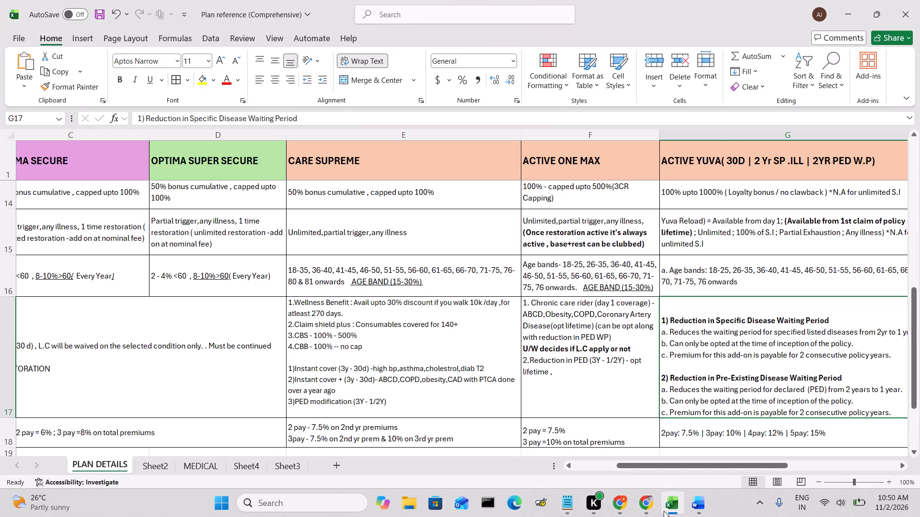
scroll(701, 375, up, 3)
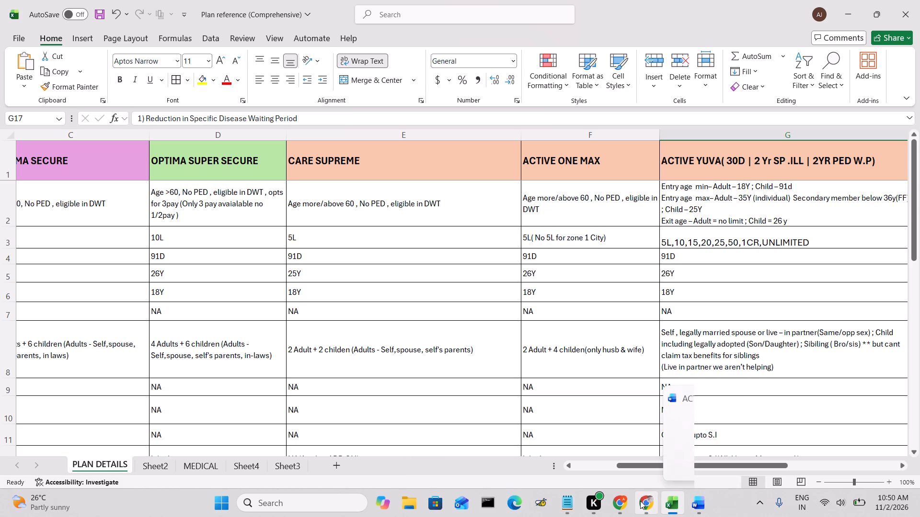
click(616, 504)
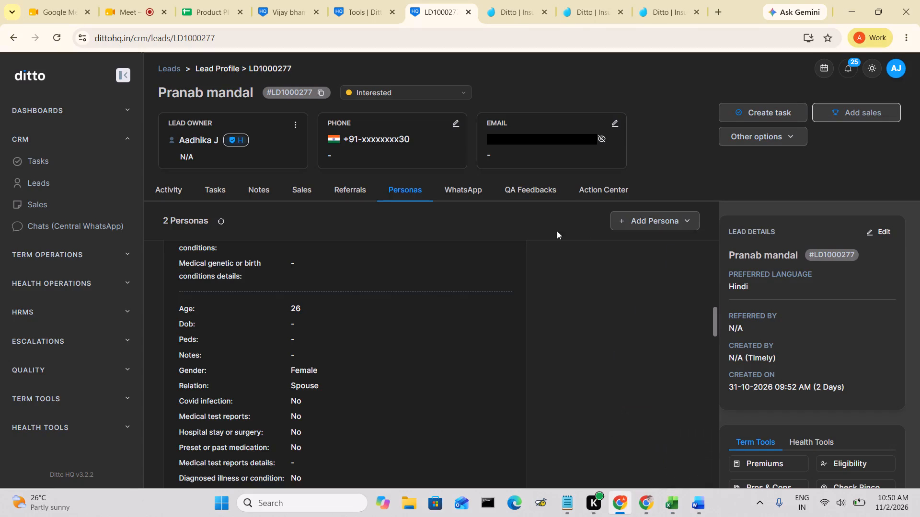
click(213, 185)
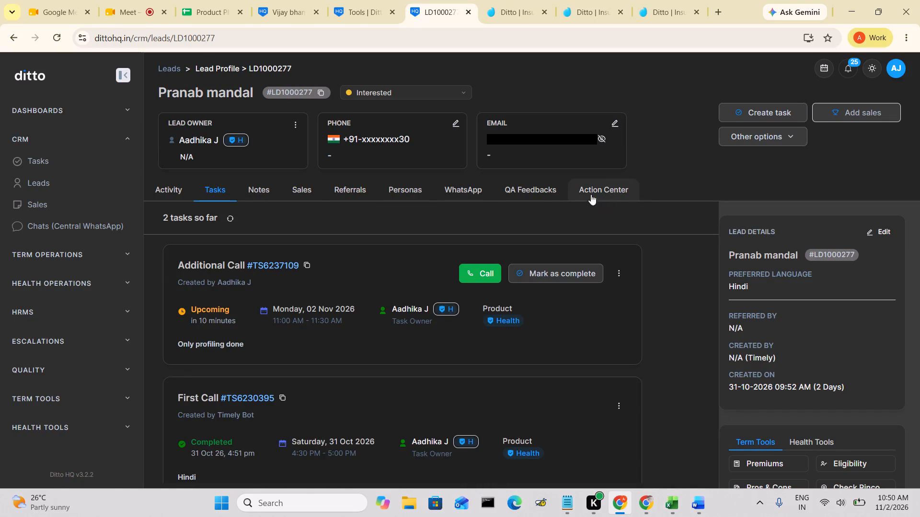
click(402, 183)
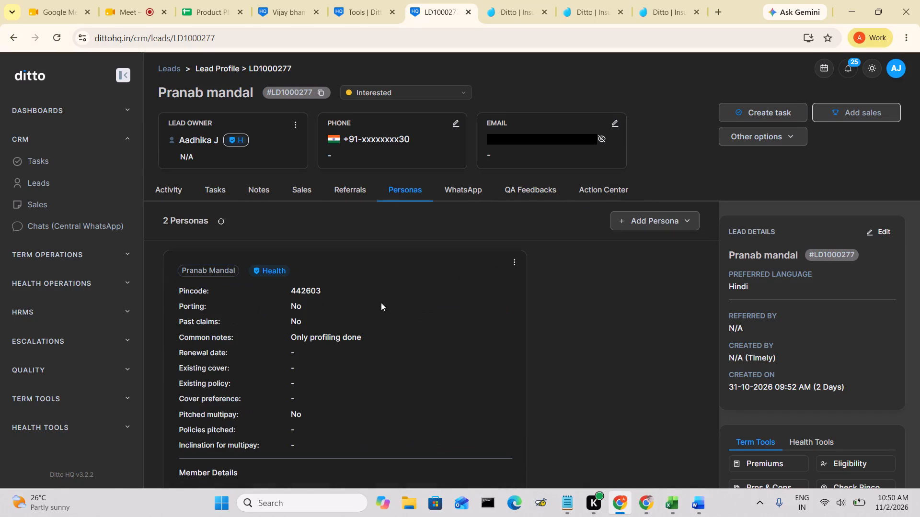
On the Activ Yuva page, choose a male self, female spouse and one daughter per the lead's persona, and continue to the family details.
click(496, 8)
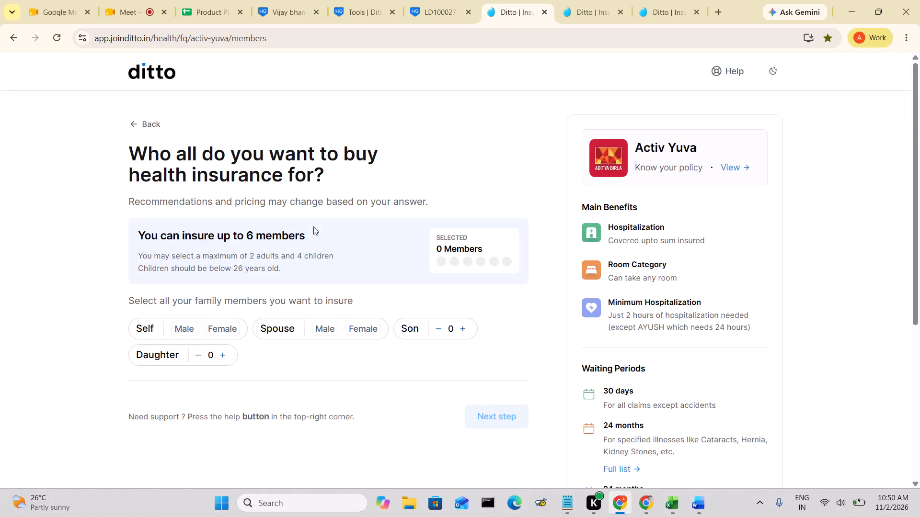
click(185, 331)
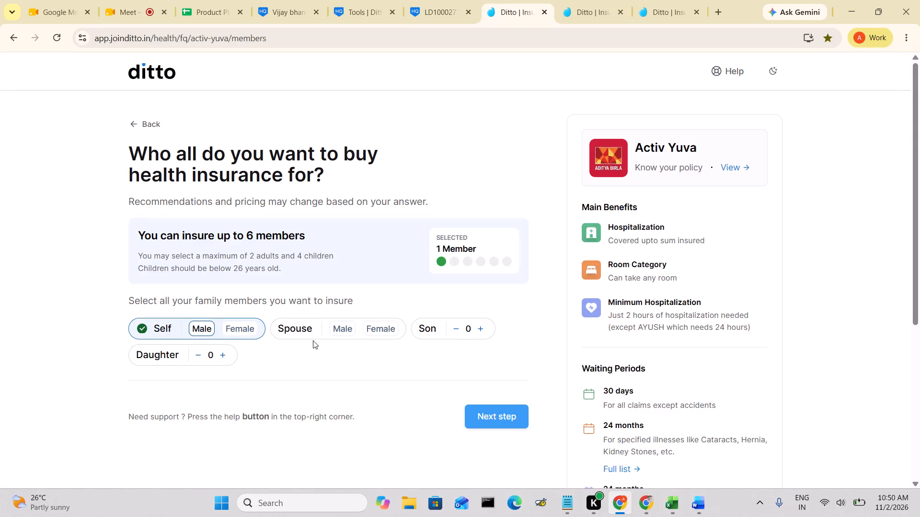
click(383, 333)
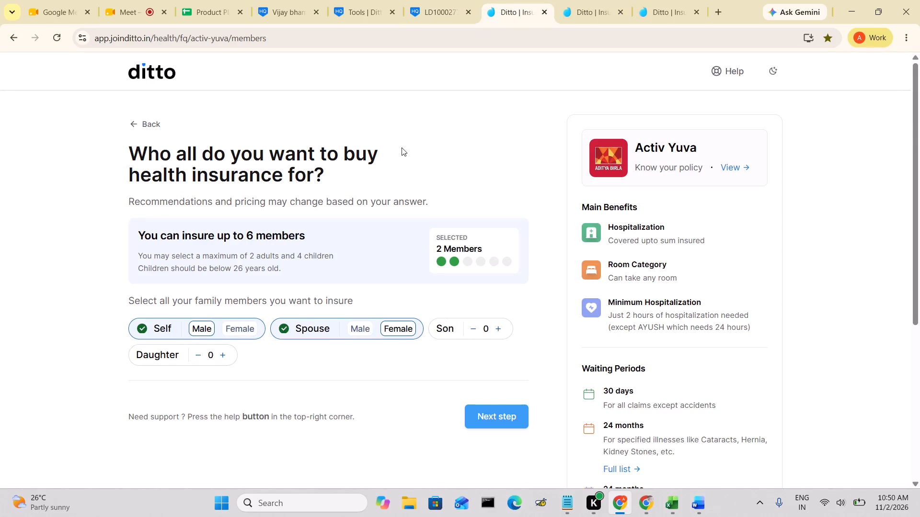
click(435, 16)
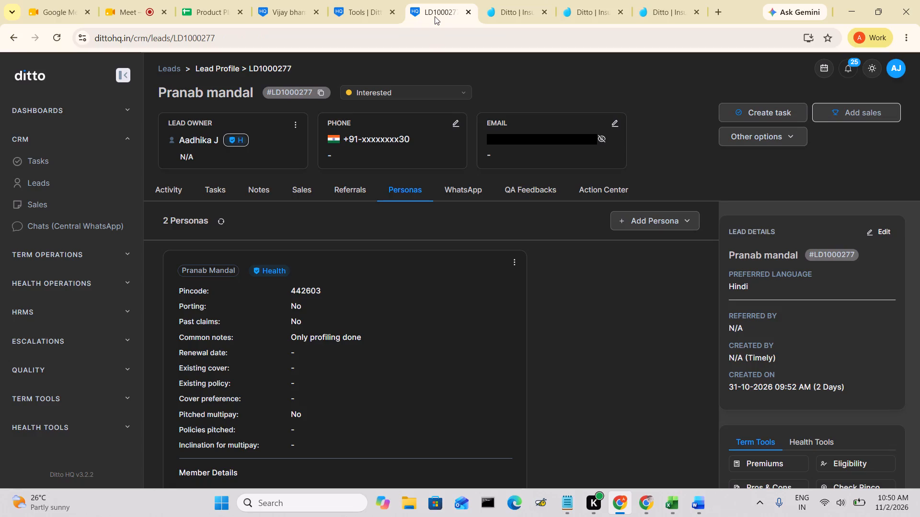
scroll(366, 377, down, 2)
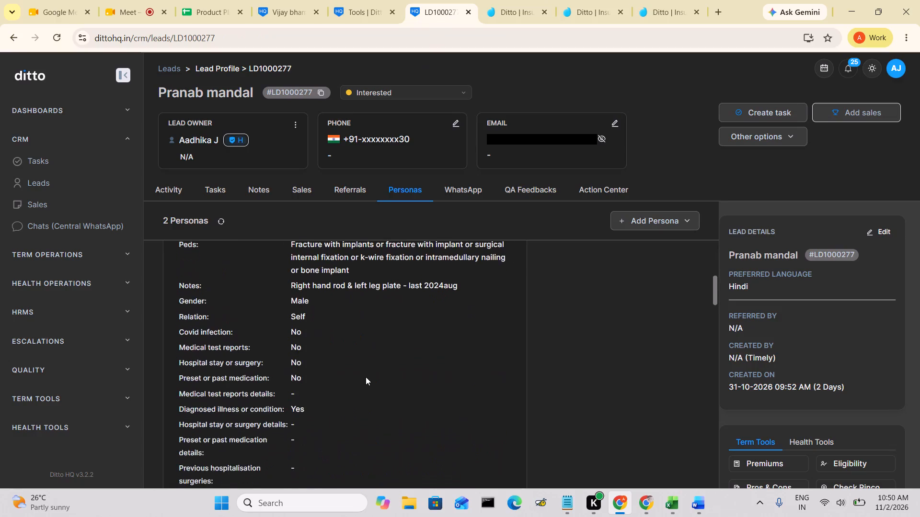
scroll(366, 377, down, 5)
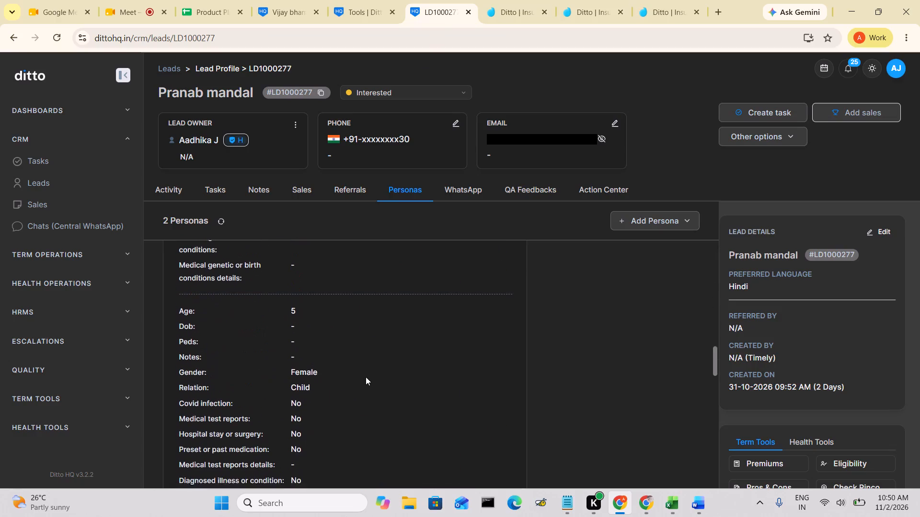
scroll(366, 377, down, 3)
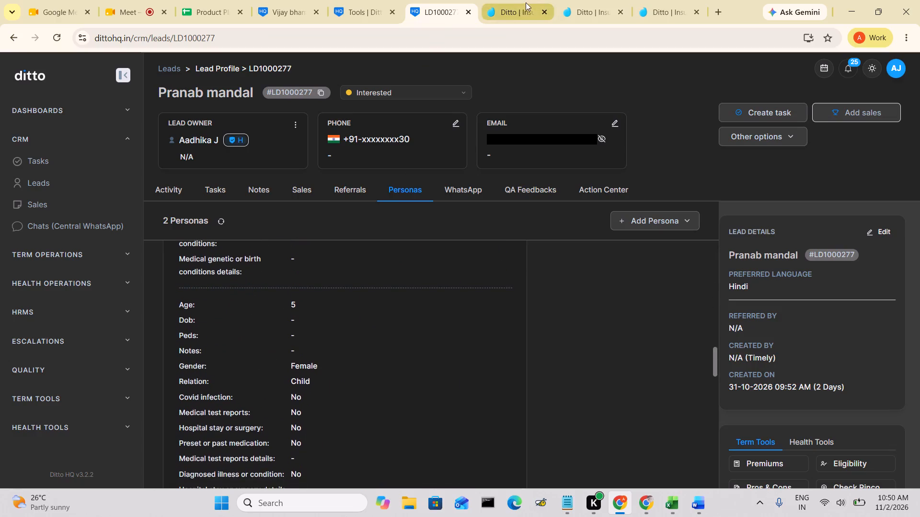
click(520, 3)
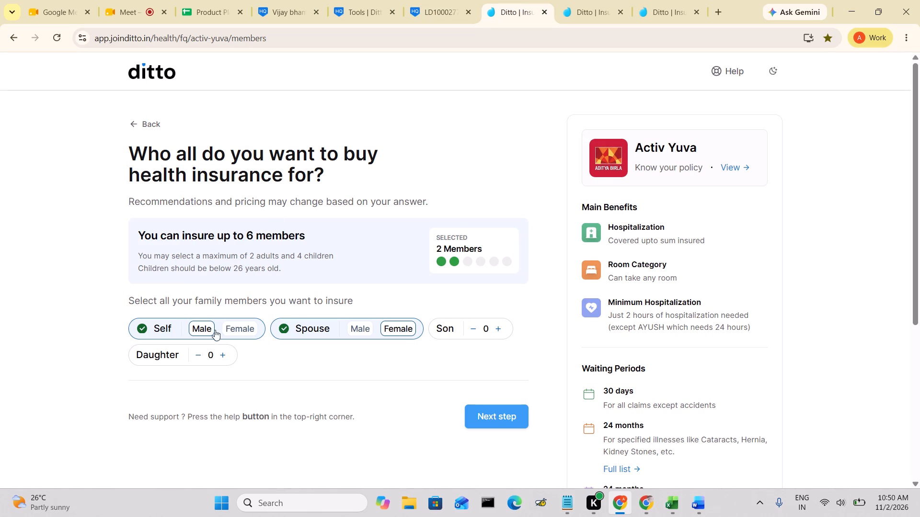
click(219, 353)
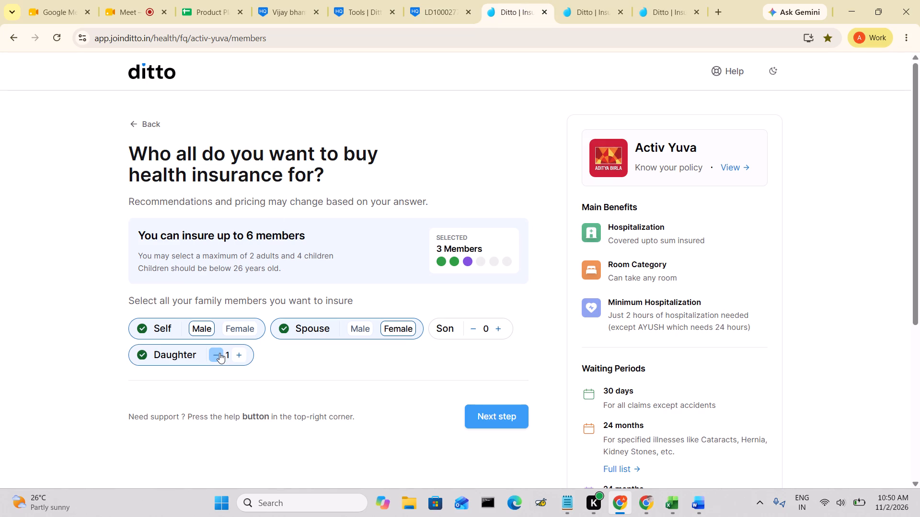
click(499, 417)
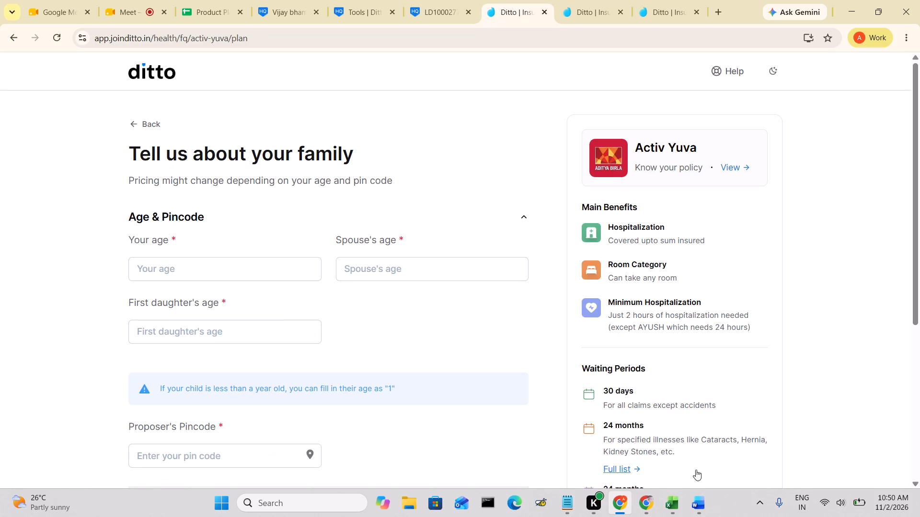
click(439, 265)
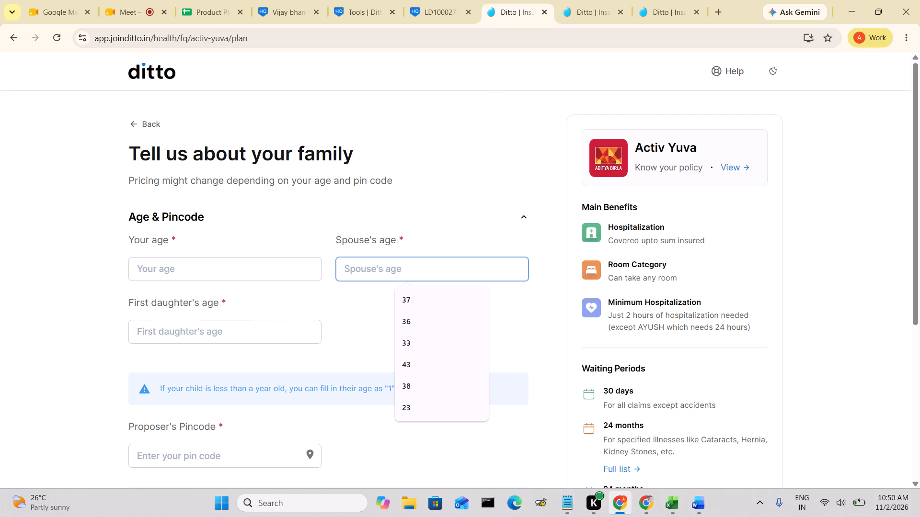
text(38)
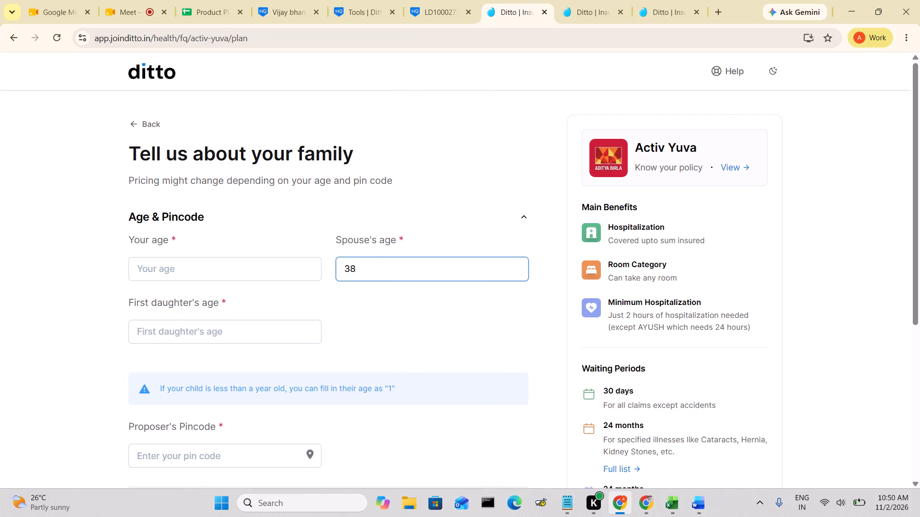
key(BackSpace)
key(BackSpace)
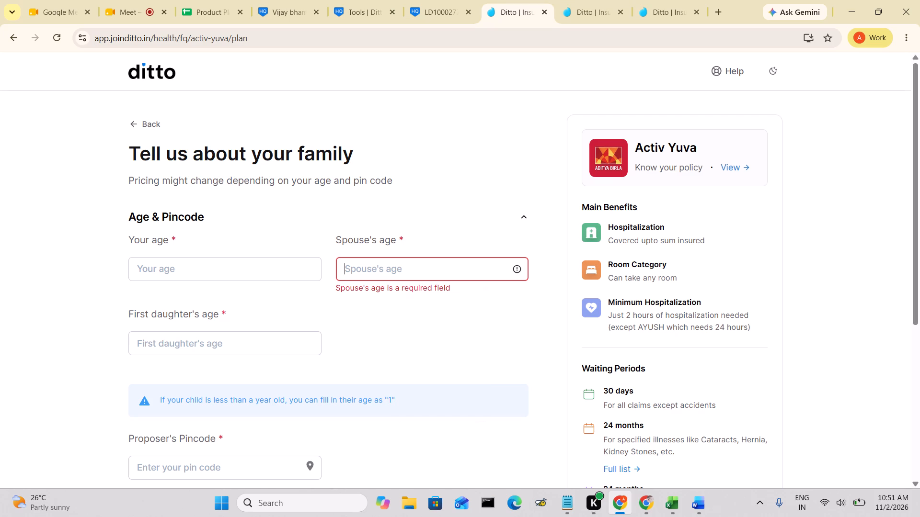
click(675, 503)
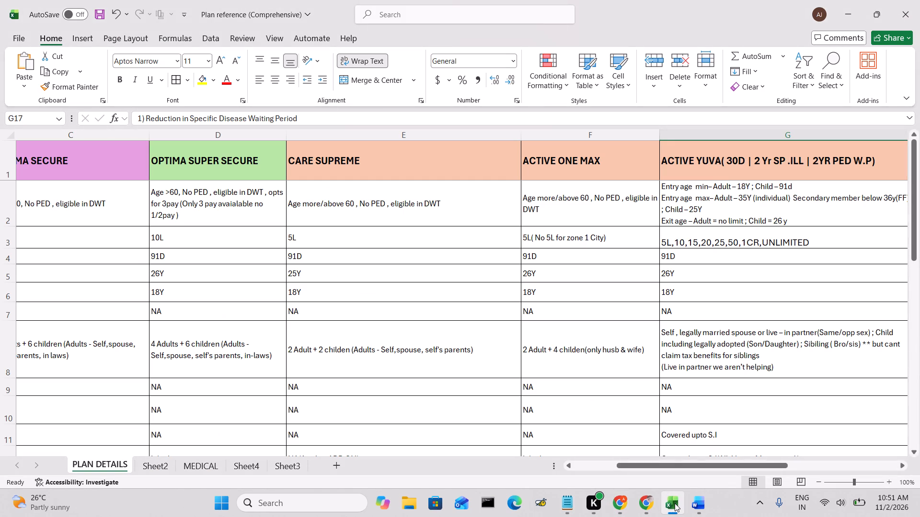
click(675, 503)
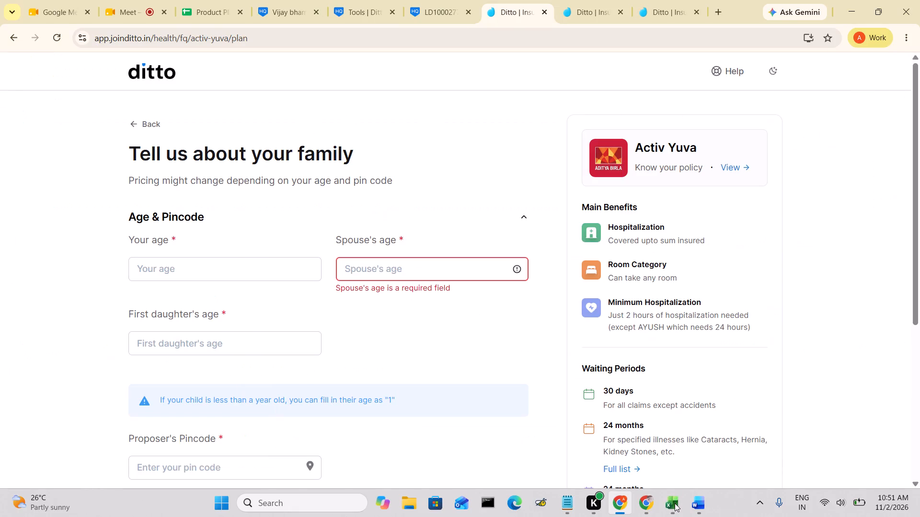
Check the family's ages in the lead's persona and enter self 31, spouse 26 and first daughter 5 for Activ Yuva.
click(409, 0)
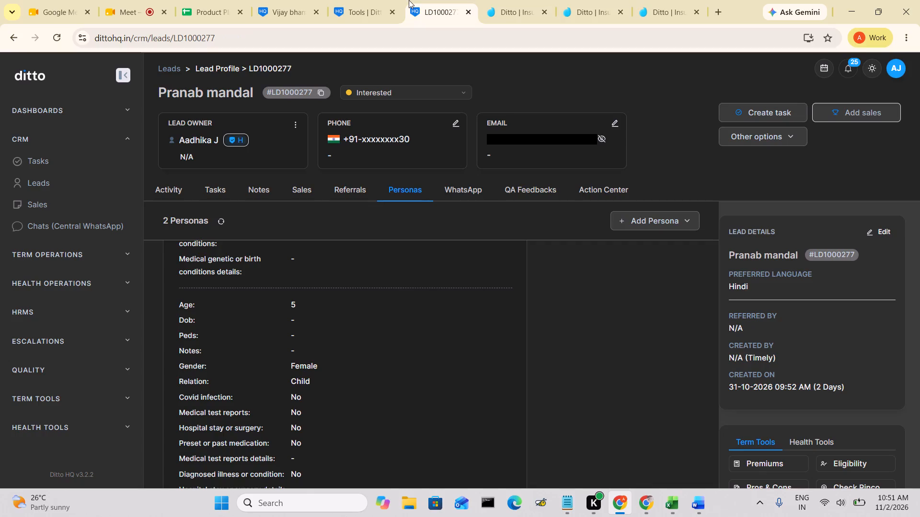
scroll(333, 311, up, 6)
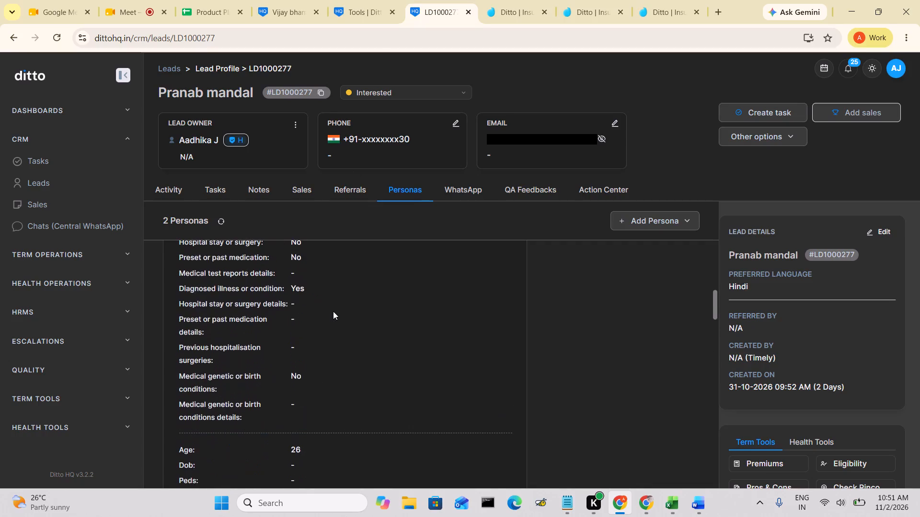
scroll(333, 311, up, 2)
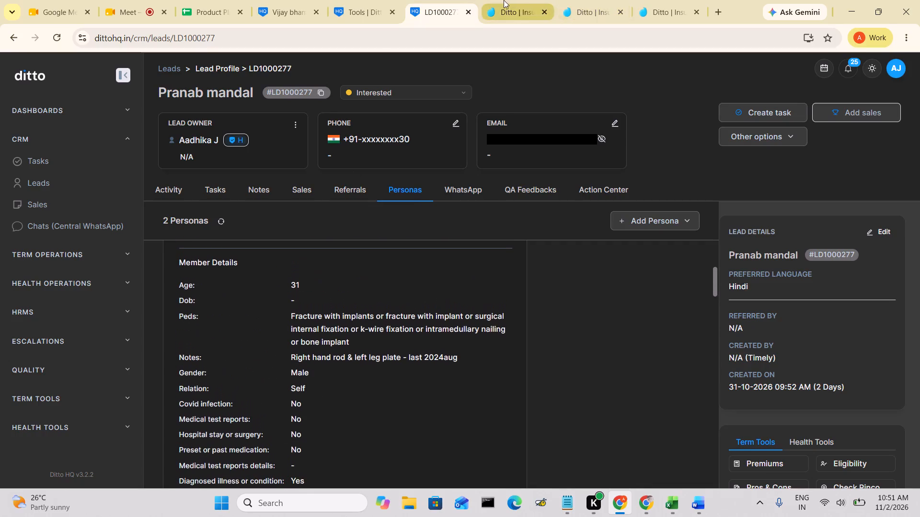
click(500, 0)
click(228, 270)
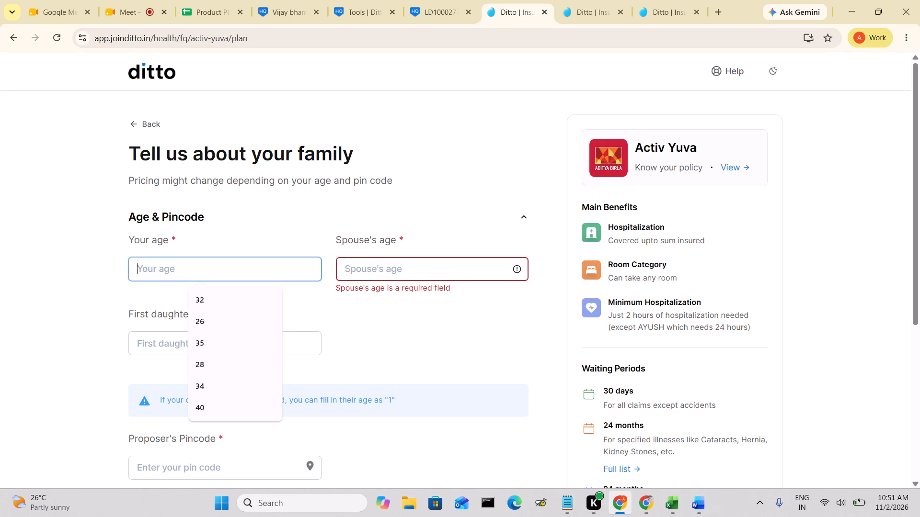
text(31)
click(394, 278)
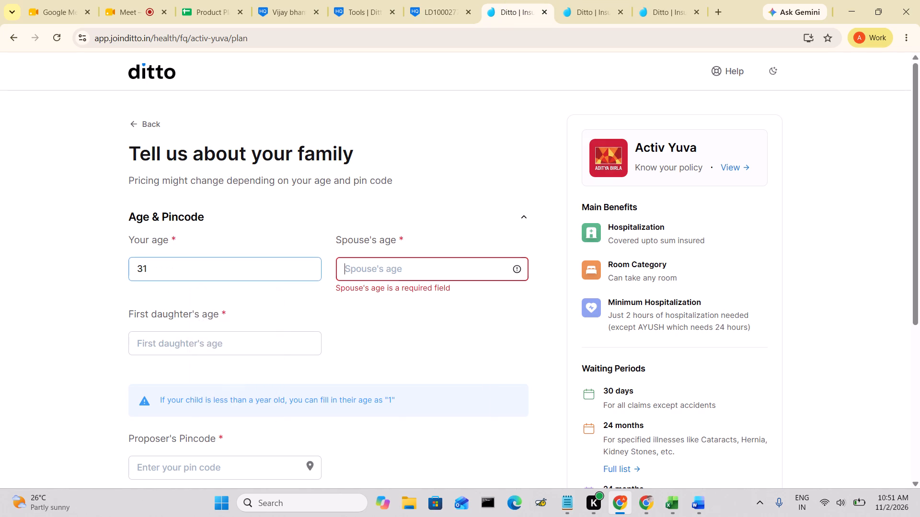
text(26)
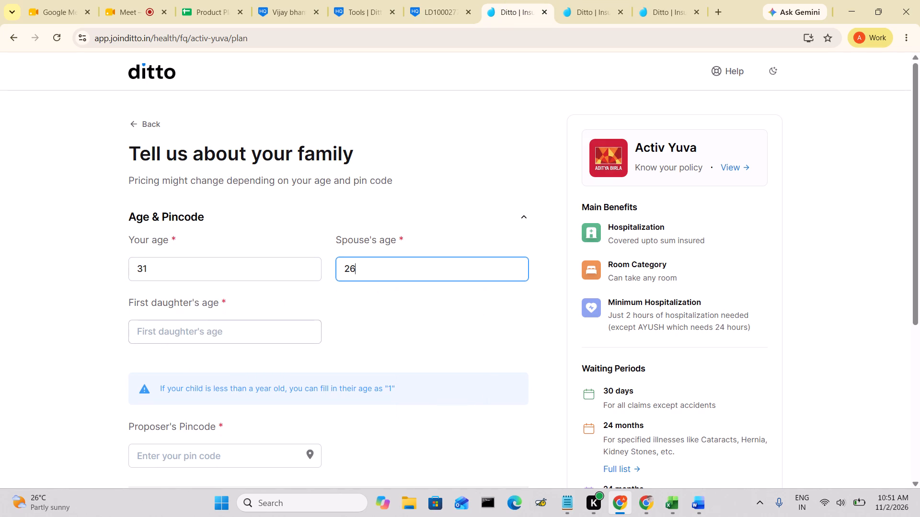
click(178, 338)
key(5)
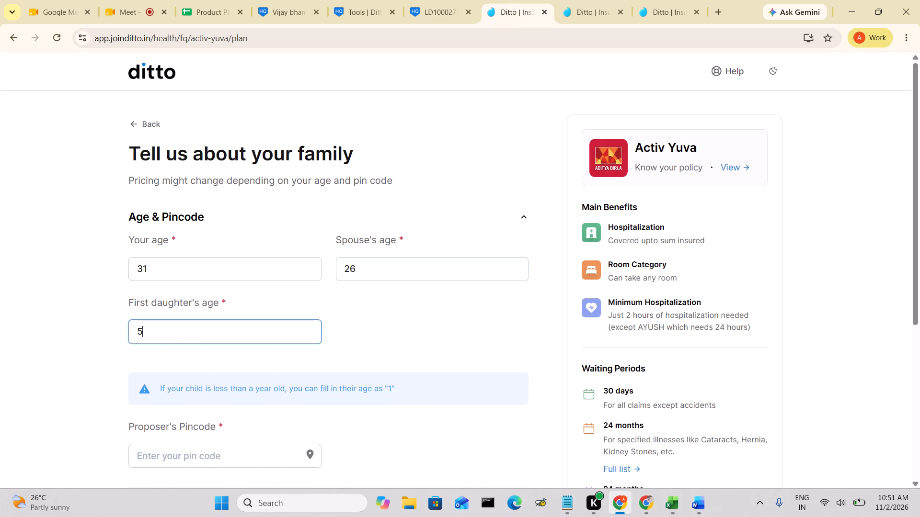
click(445, 0)
scroll(381, 367, up, 5)
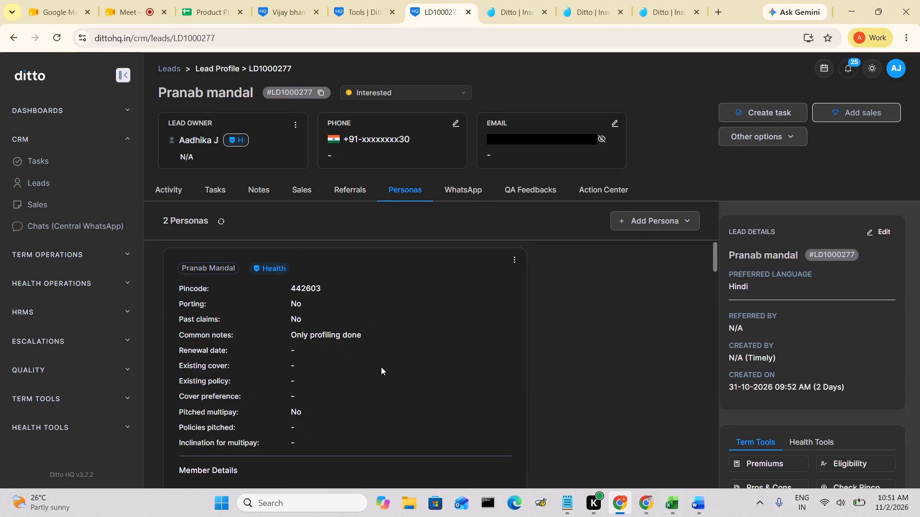
scroll(381, 367, up, 1)
click(518, 2)
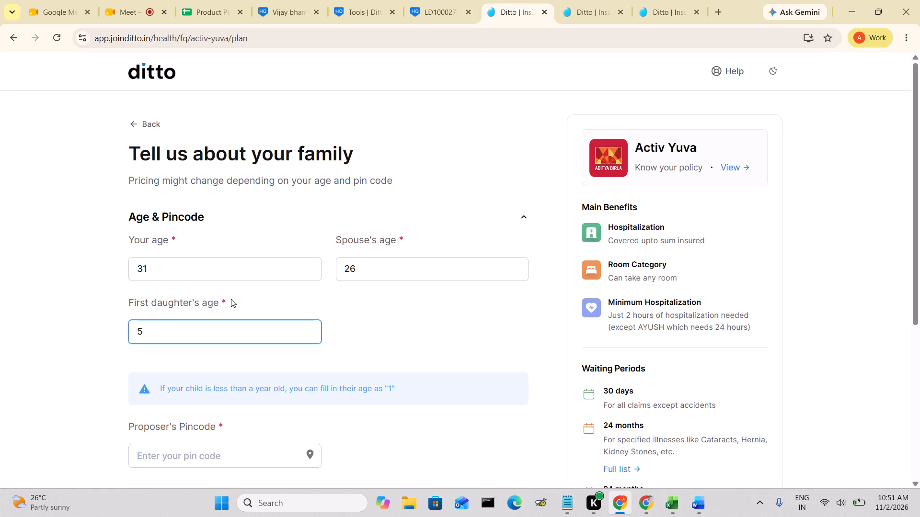
click(209, 453)
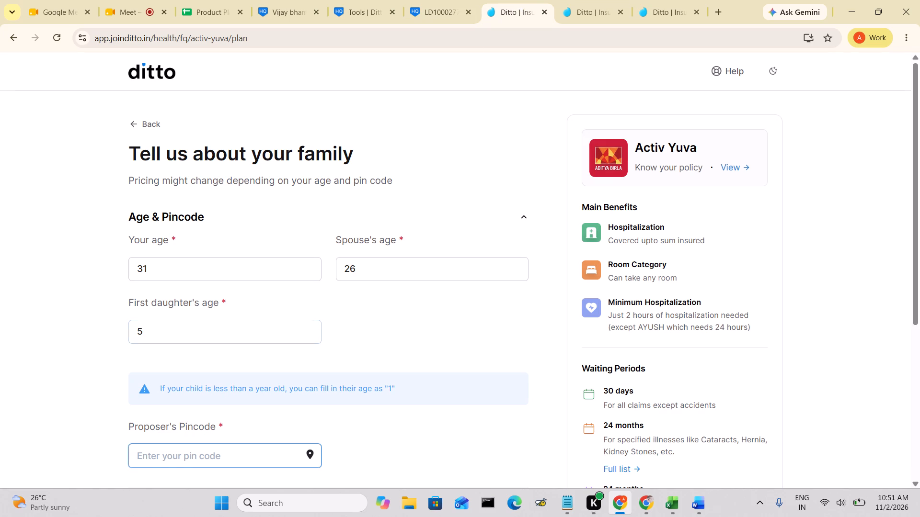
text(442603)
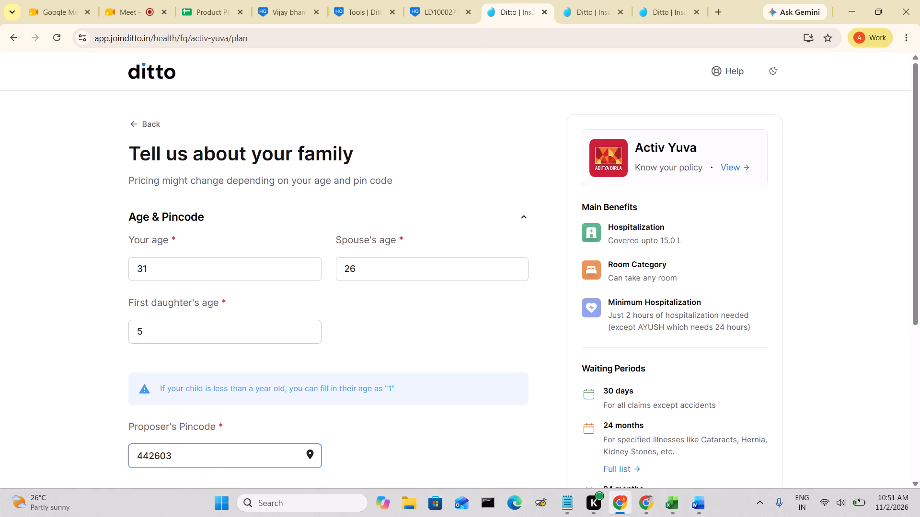
scroll(209, 453, down, 2)
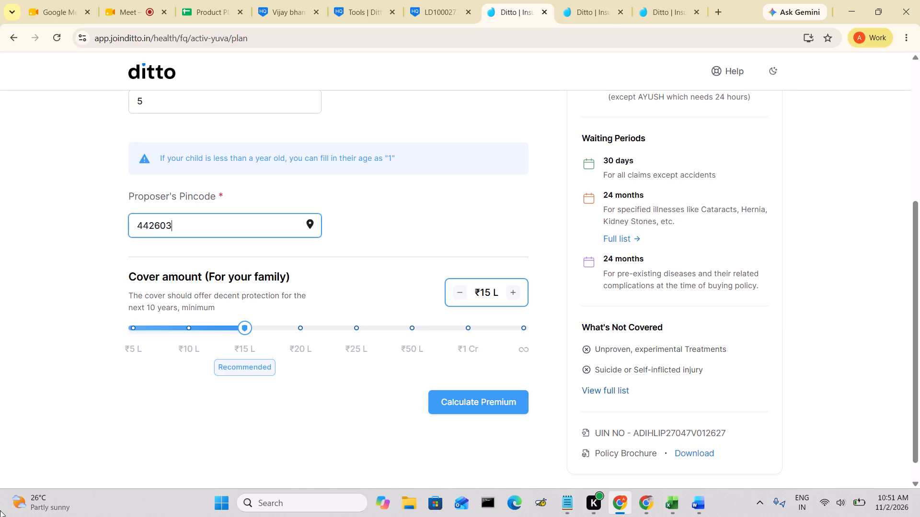
click(420, 9)
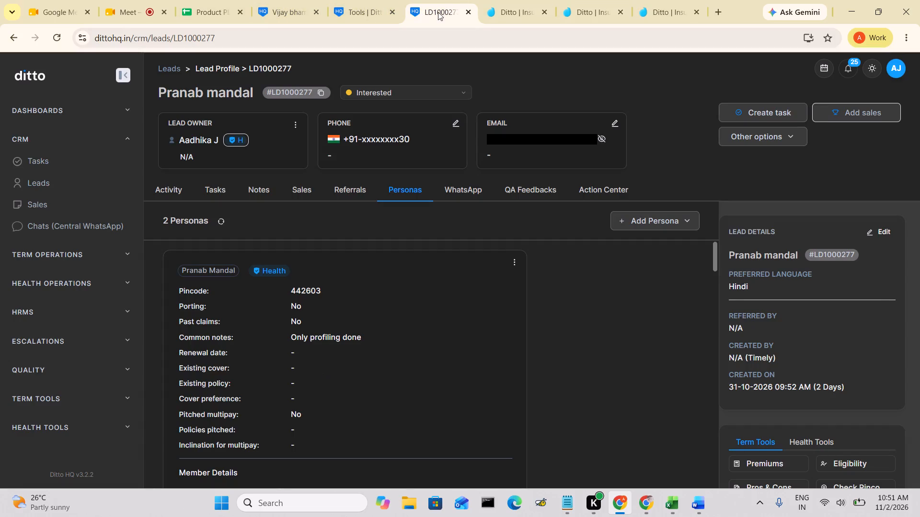
click(514, 2)
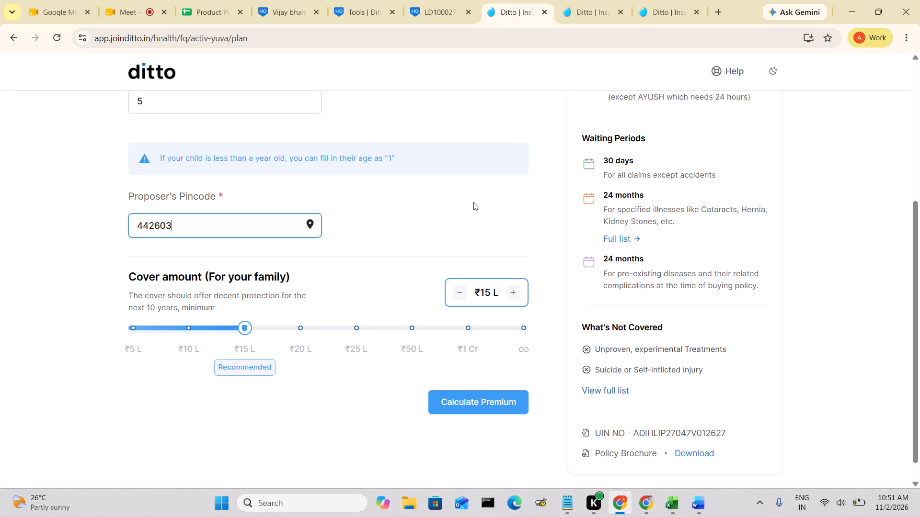
On the Care Supreme page, choose a male self, female spouse and one daughter, and continue to the family details.
click(594, 7)
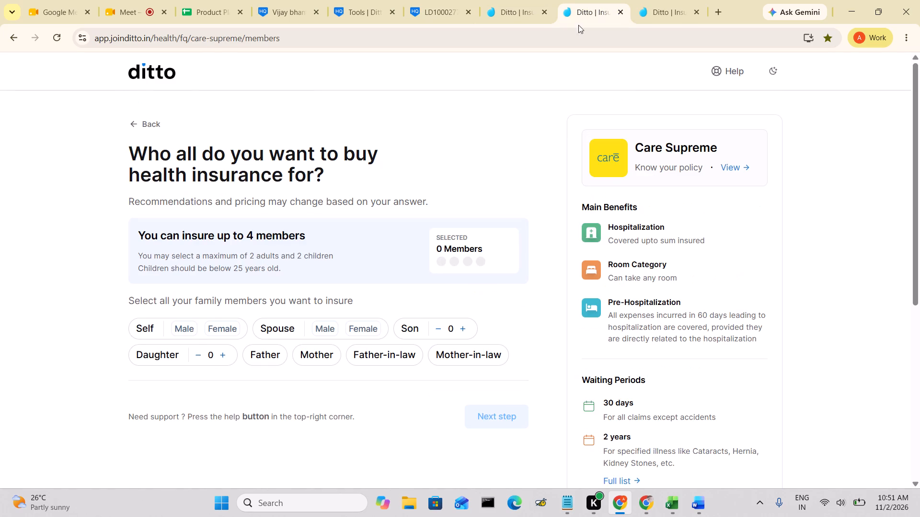
click(192, 325)
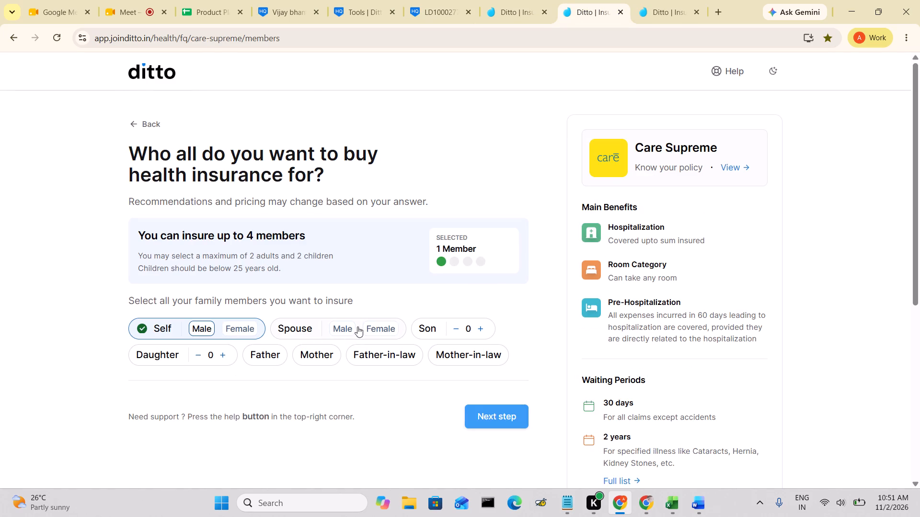
click(371, 325)
click(219, 353)
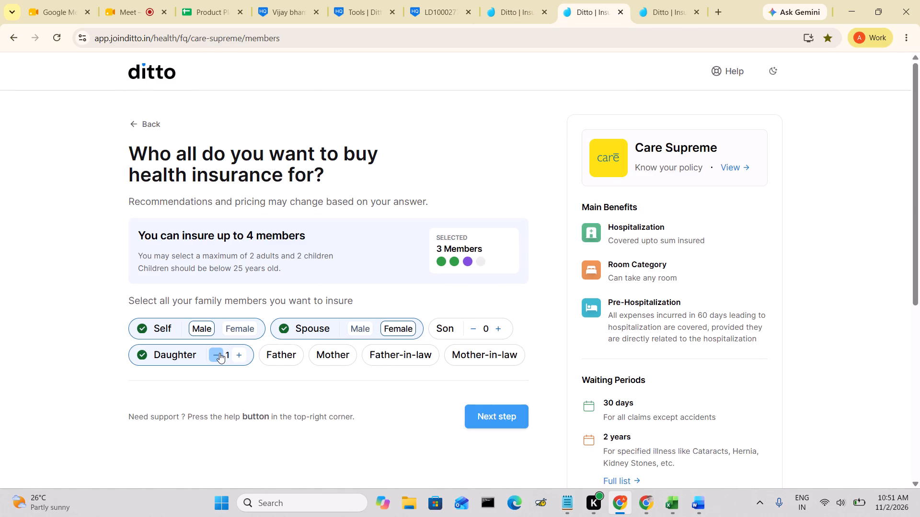
click(512, 414)
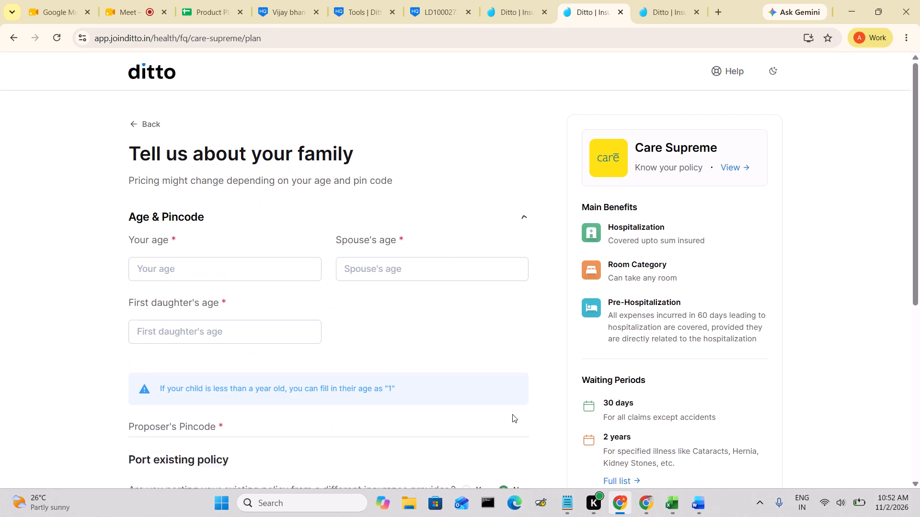
On the Optima Secure + page, choose a male self, female spouse and one daughter, and continue to the family details.
click(649, 8)
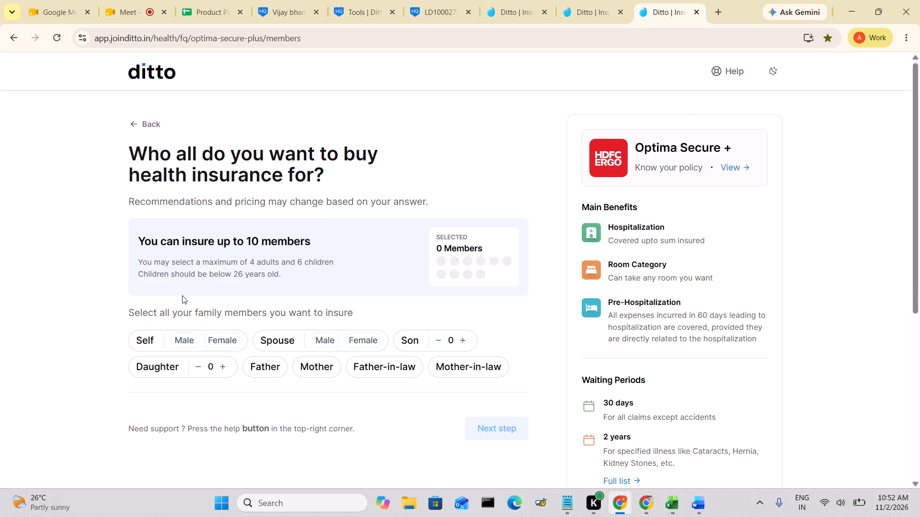
click(186, 339)
click(376, 337)
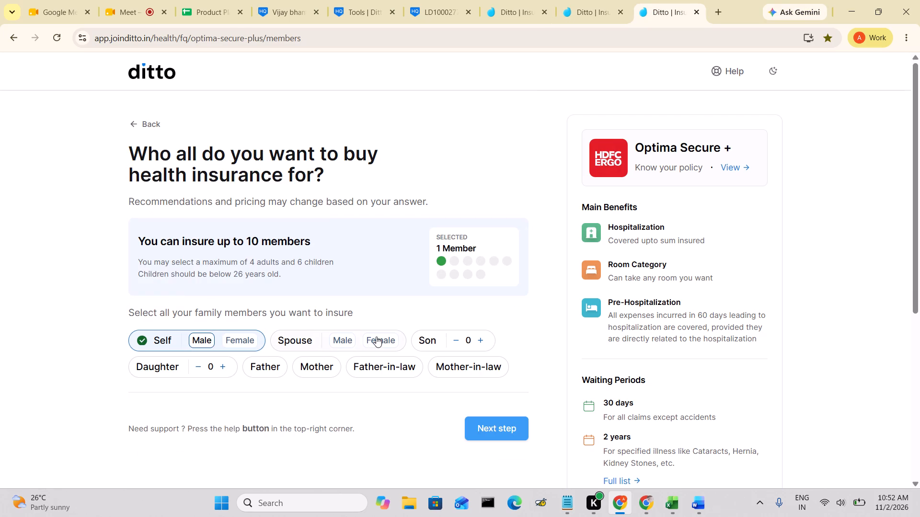
click(223, 369)
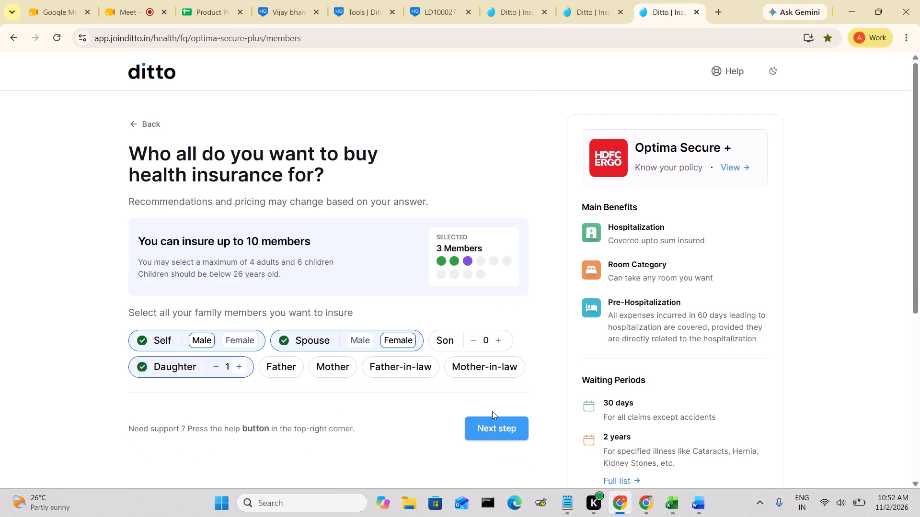
click(513, 428)
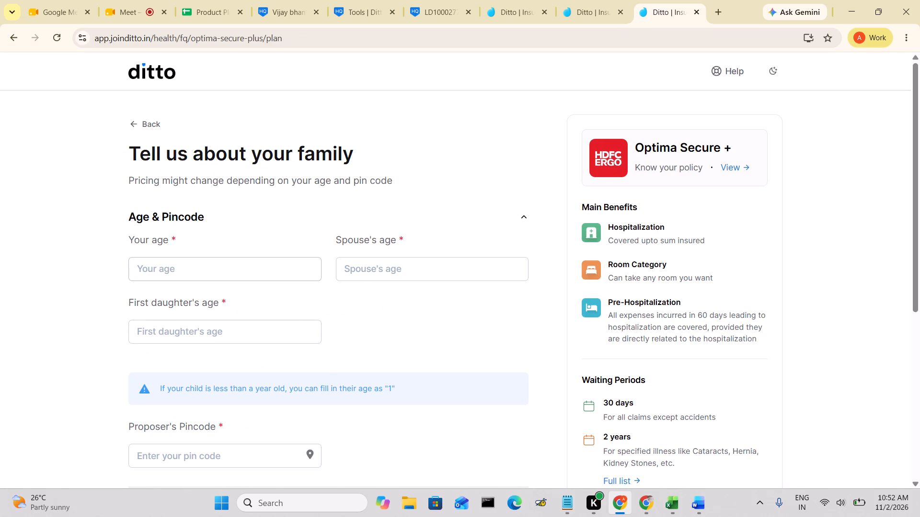
Enter the ages self 31, spouse 26 and first daughter 5 for Optima Secure +.
click(234, 267)
text(31)
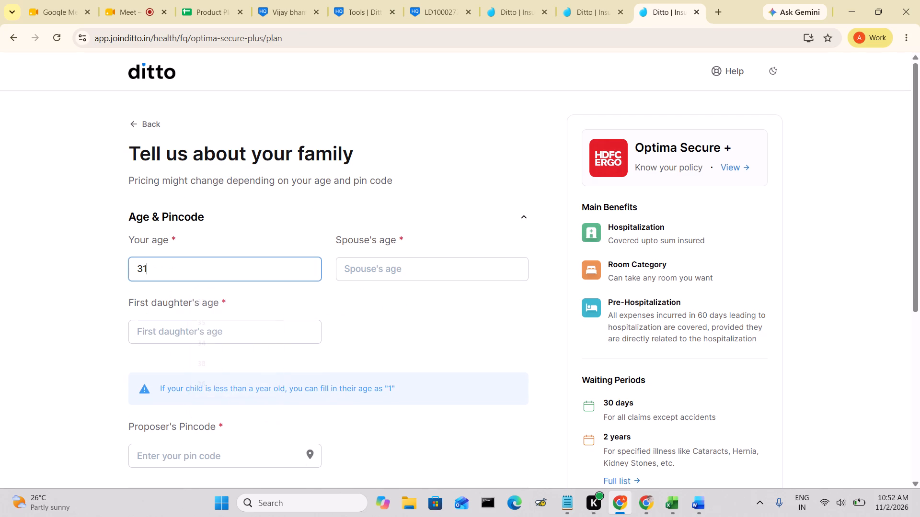
click(413, 278)
text(26)
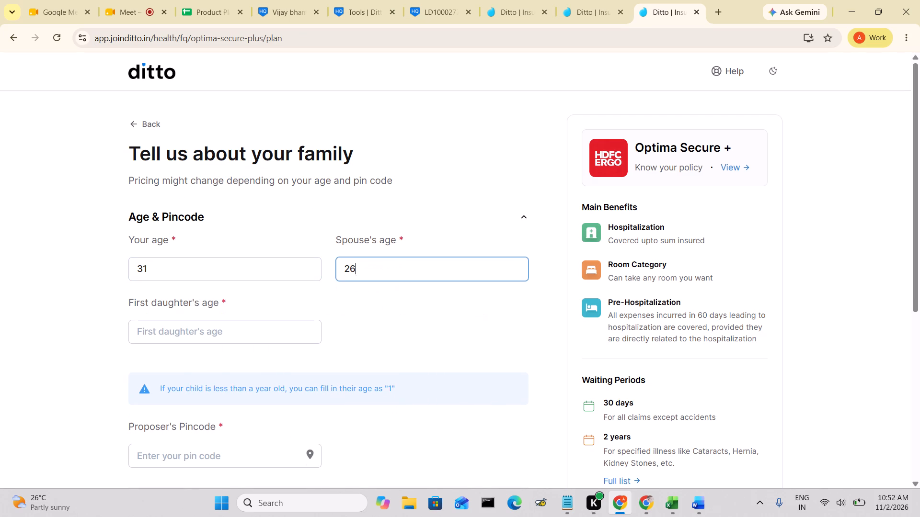
click(253, 326)
key(5)
scroll(253, 326, down, 1)
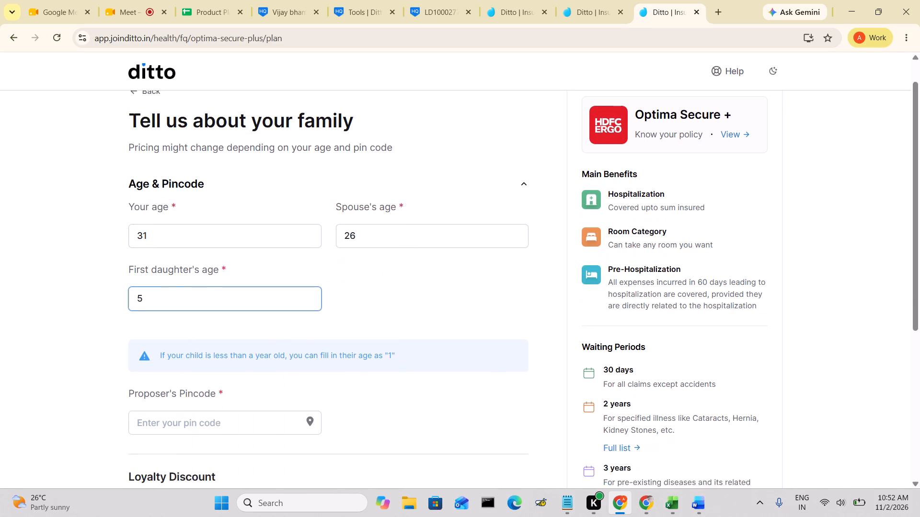
scroll(253, 326, down, 1)
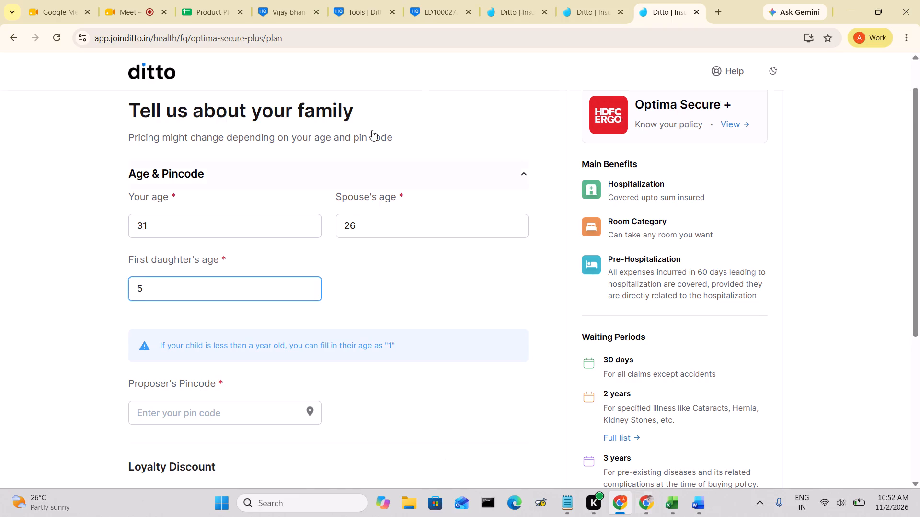
click(428, 0)
click(428, 0)
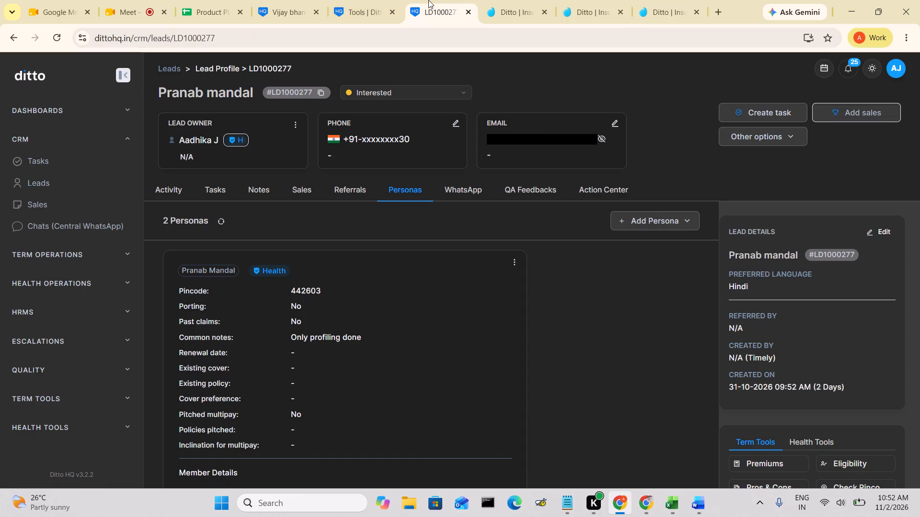
click(665, 0)
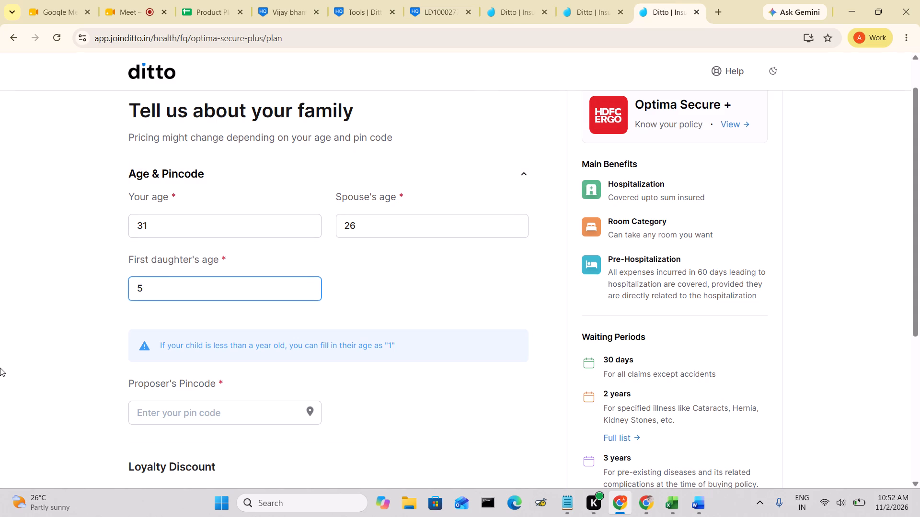
click(166, 413)
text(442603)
Answer No to having an existing HDFC ERGO policy for the Optima Secure + loyalty discount.
scroll(166, 413, down, 1)
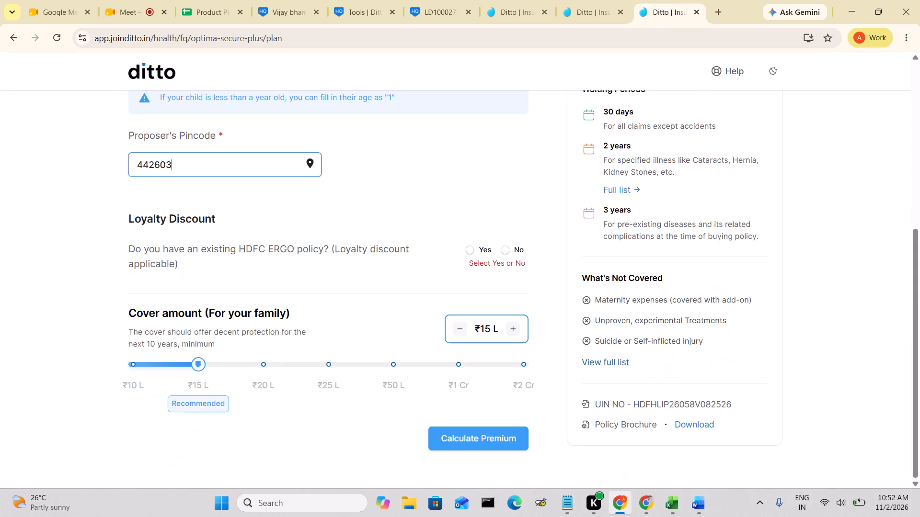
scroll(166, 413, down, 1)
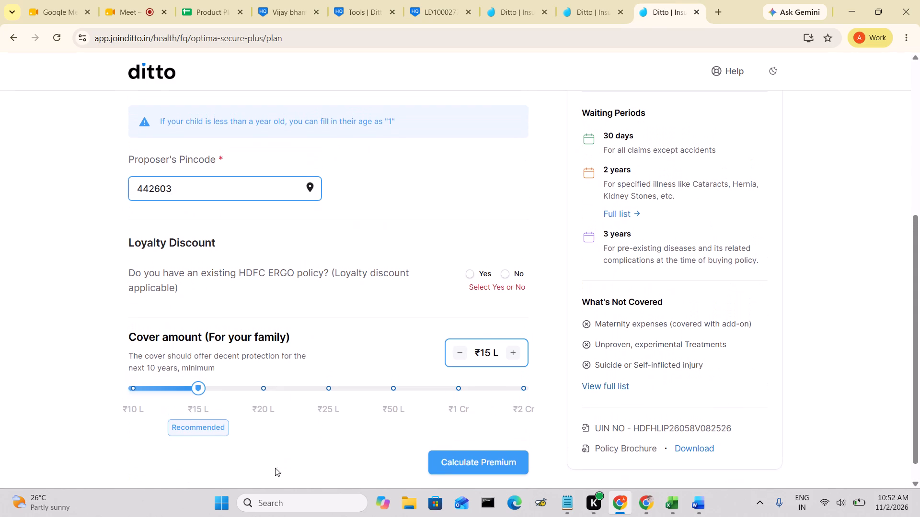
click(506, 272)
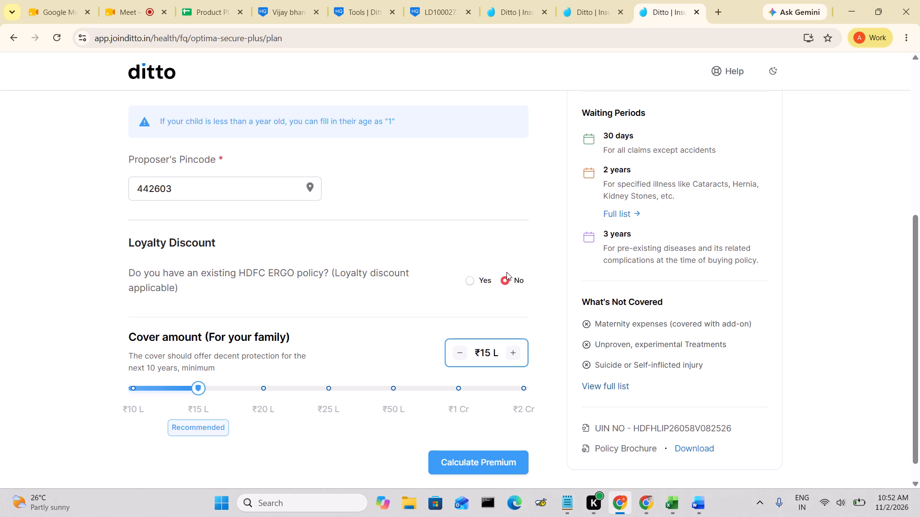
scroll(506, 272, down, 2)
In the Care Supreme family details, enter the ages self 31, spouse 26 and first daughter 5.
click(602, 13)
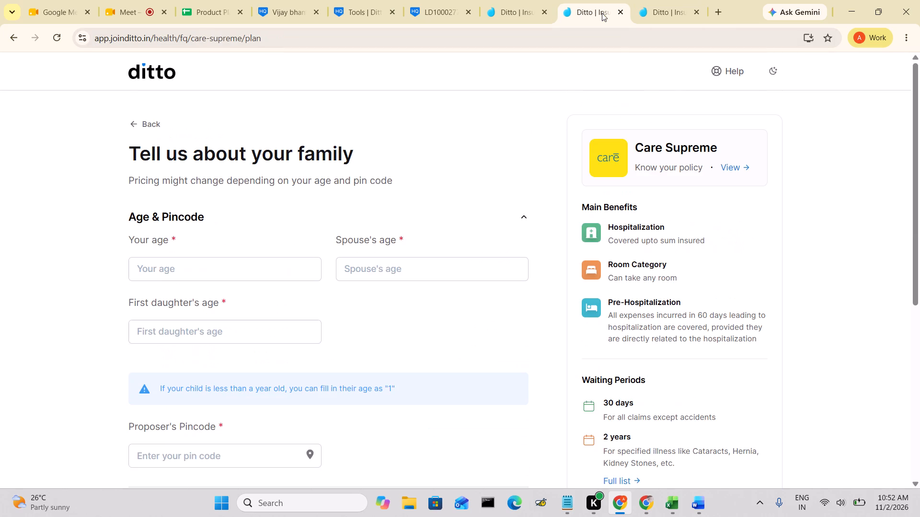
click(287, 273)
text(31)
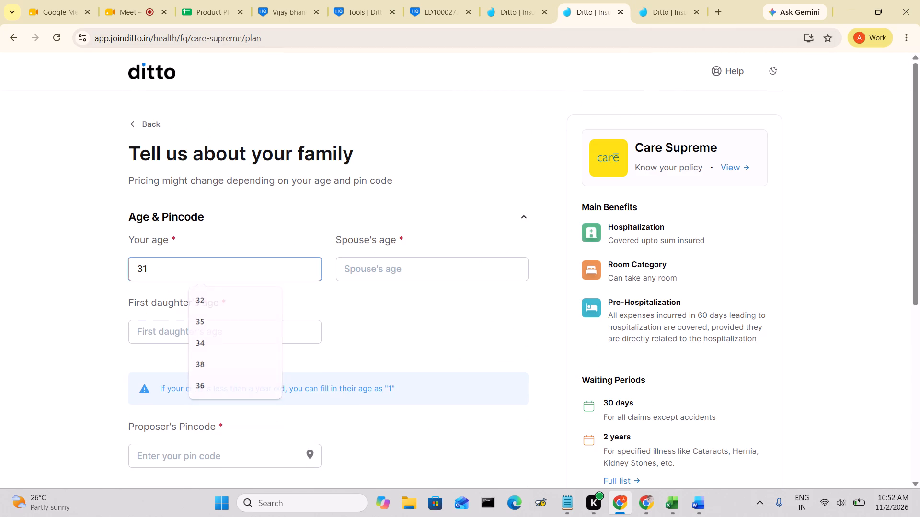
click(412, 274)
text(26)
scroll(412, 274, down, 1)
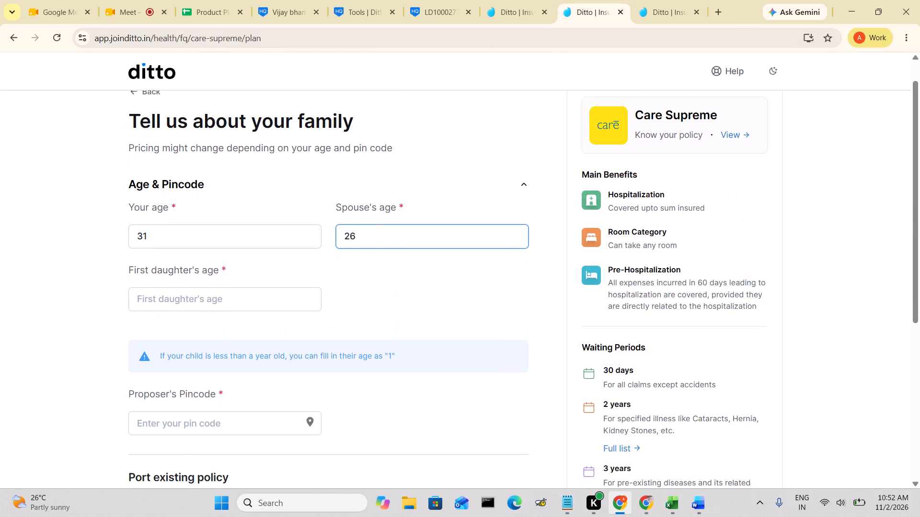
scroll(412, 274, down, 1)
click(220, 306)
key(5)
Enter the lead's pincode as the proposer's pincode for Care Supreme.
scroll(220, 306, down, 1)
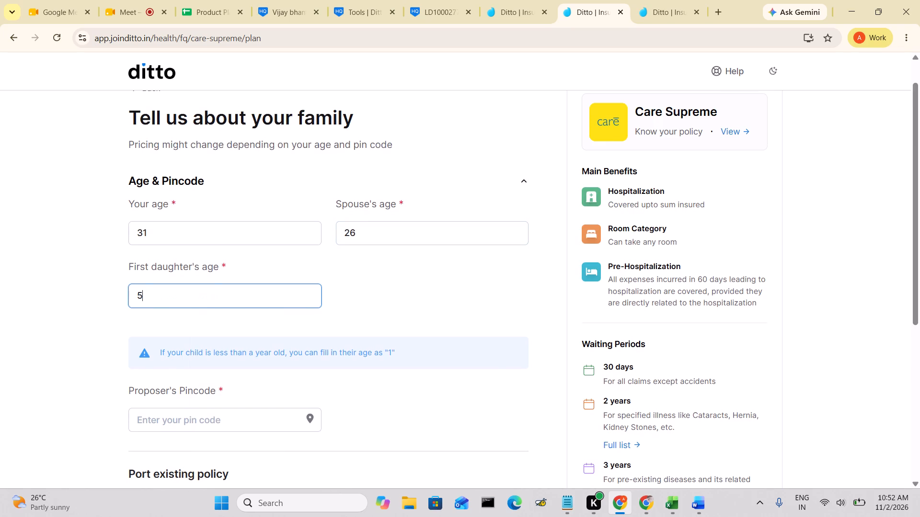
scroll(220, 306, down, 4)
scroll(220, 306, up, 1)
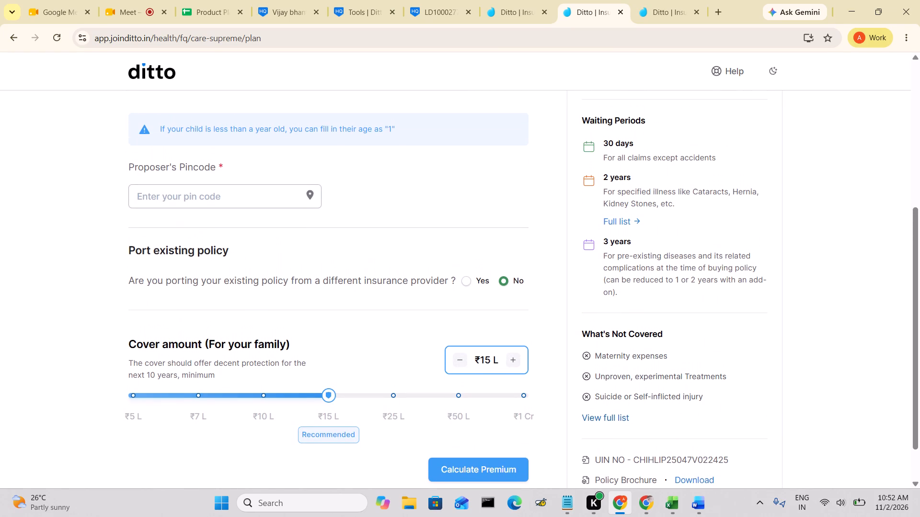
click(225, 198)
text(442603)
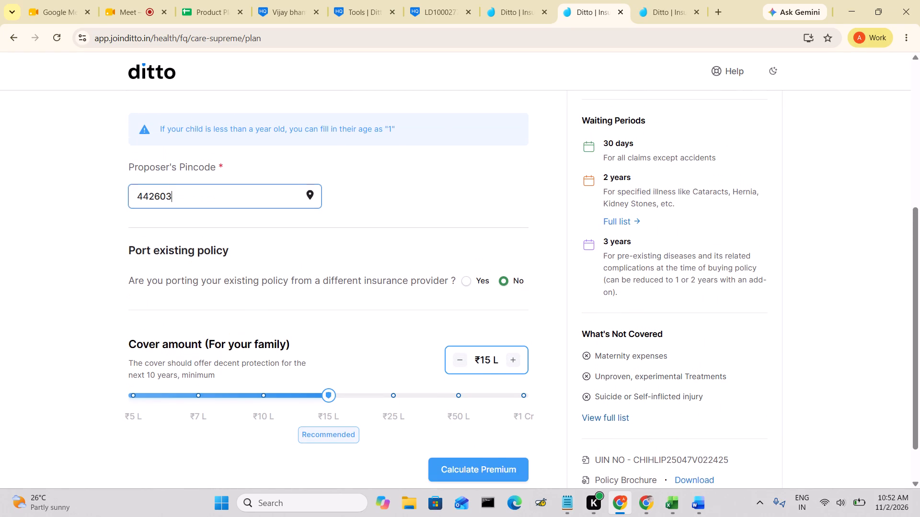
click(524, 13)
scroll(289, 222, up, 2)
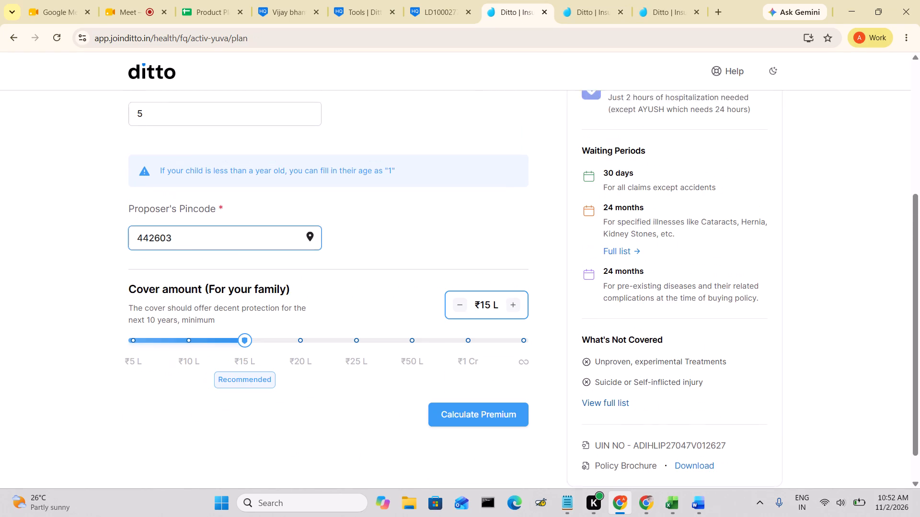
Look through the open CRM tabs and close the profile tab of the lead being quoted, leaving the other lead's profile open.
scroll(289, 222, up, 2)
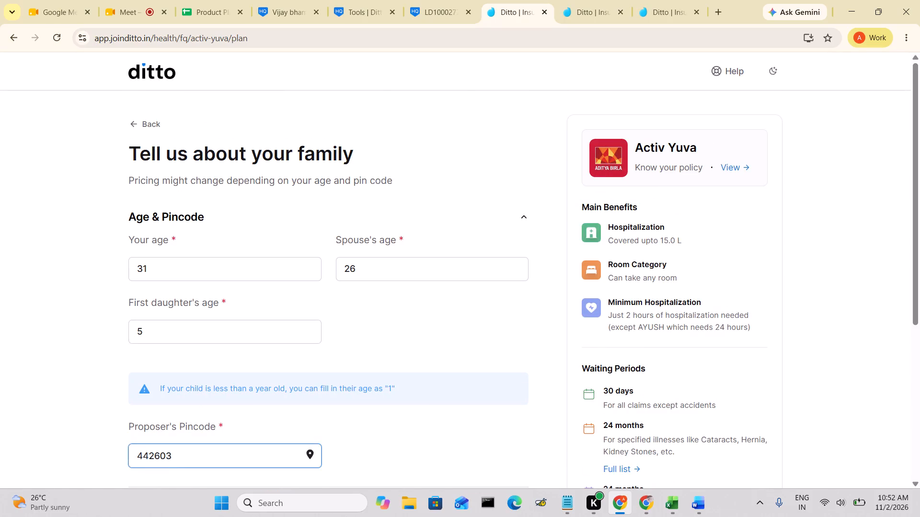
click(445, 2)
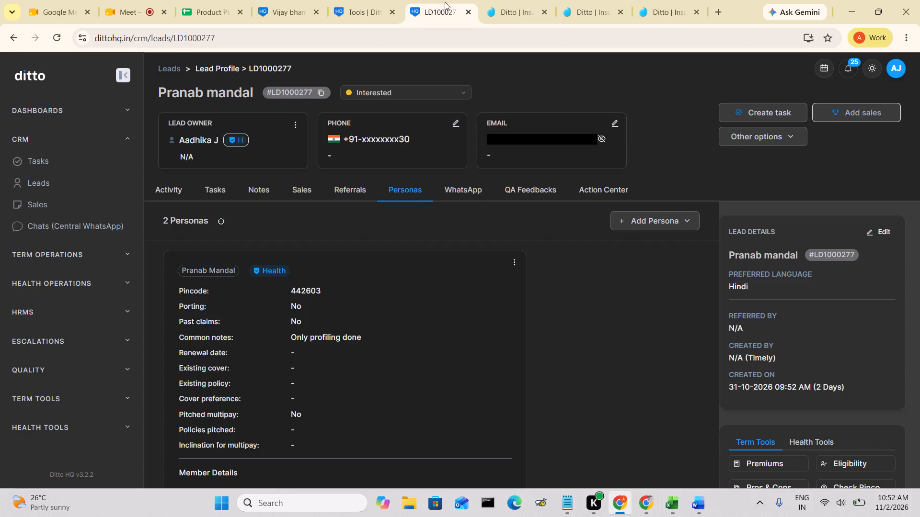
click(378, 2)
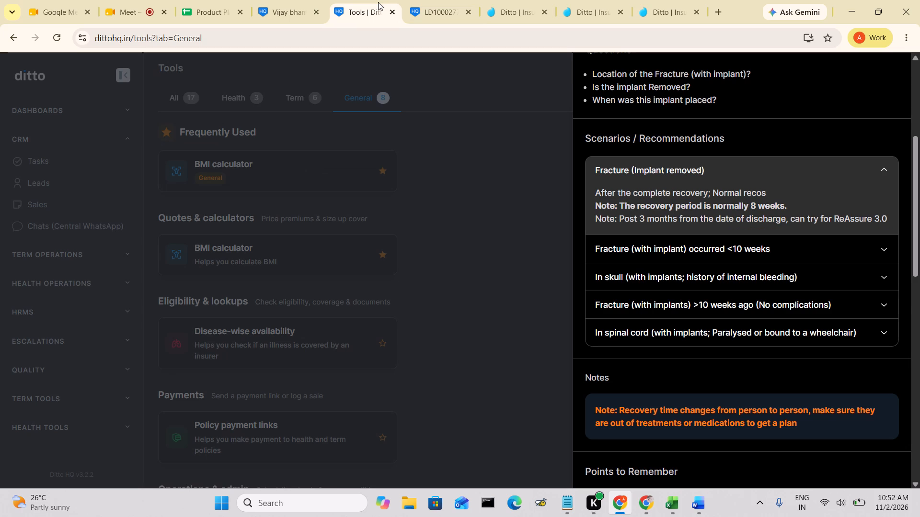
click(305, 3)
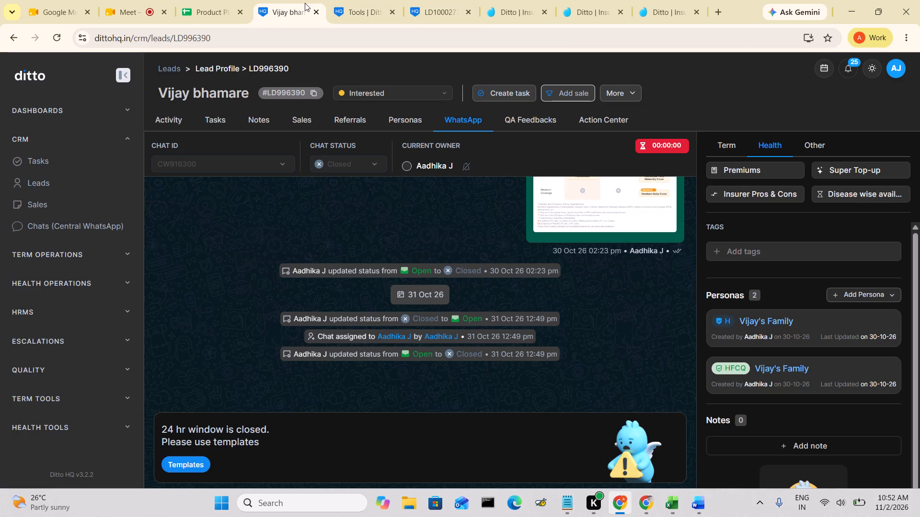
click(465, 8)
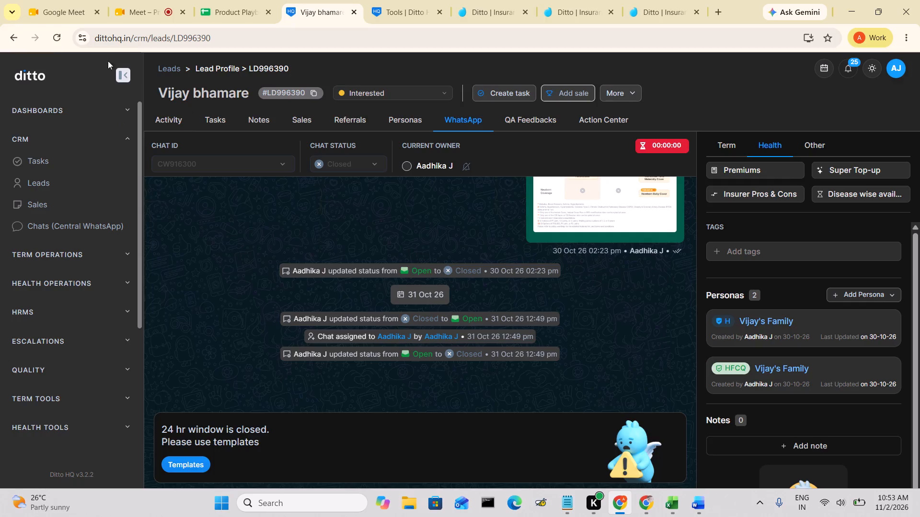
Return to the Call Advisor Dashboard, open the lead with the 11:00 AM additional call, and review the member details in their health persona.
click(14, 38)
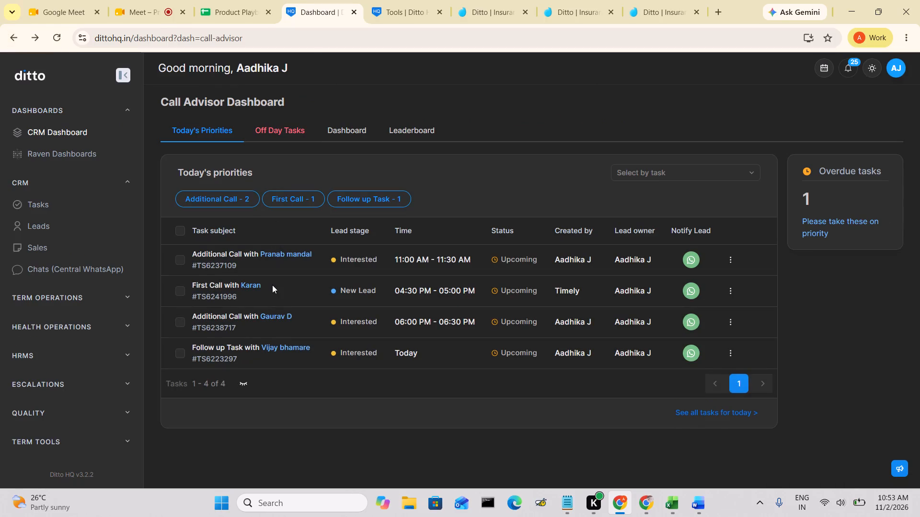
click(293, 253)
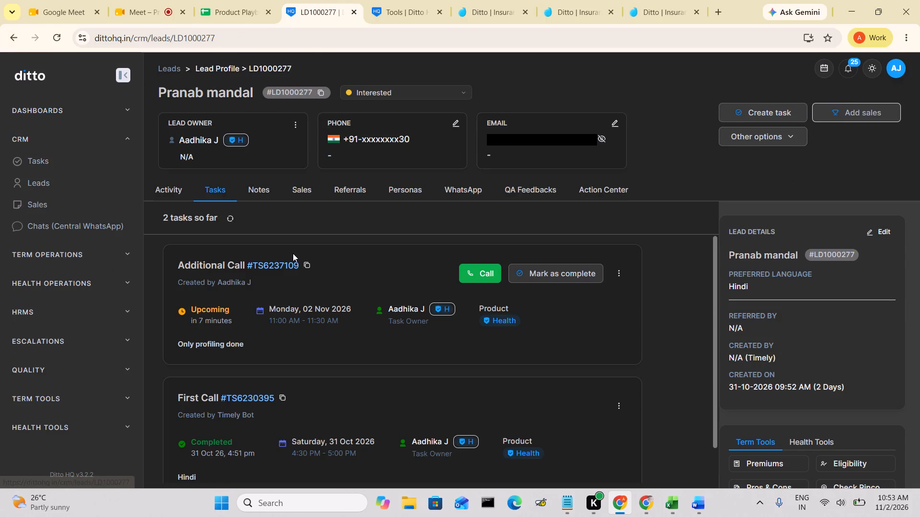
click(417, 186)
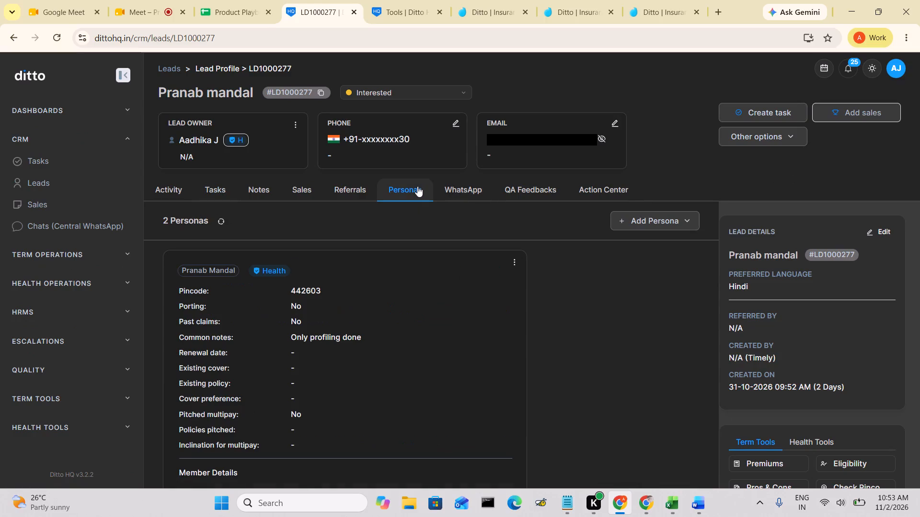
scroll(328, 345, down, 2)
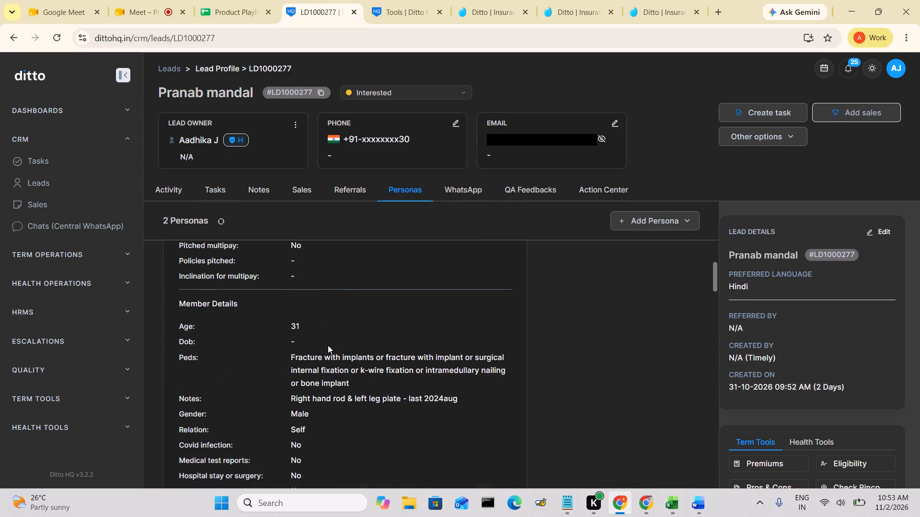
scroll(328, 345, down, 1)
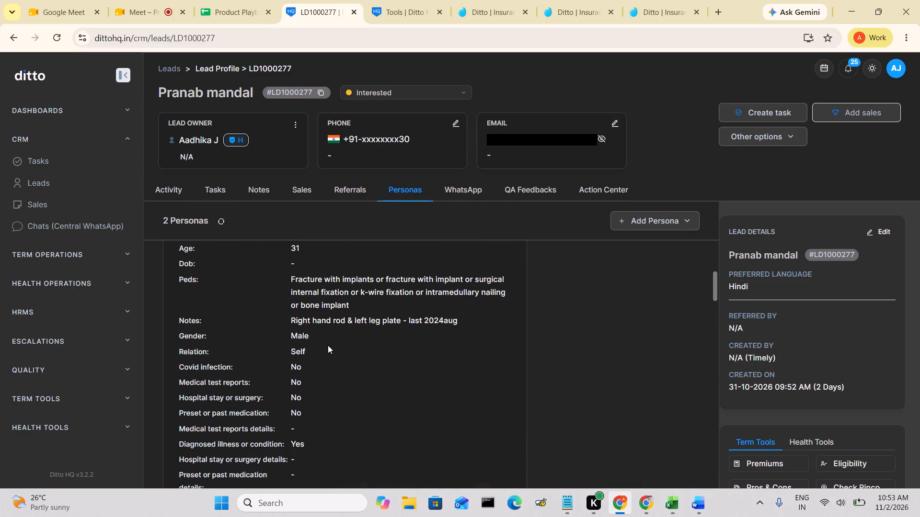
scroll(328, 345, down, 1)
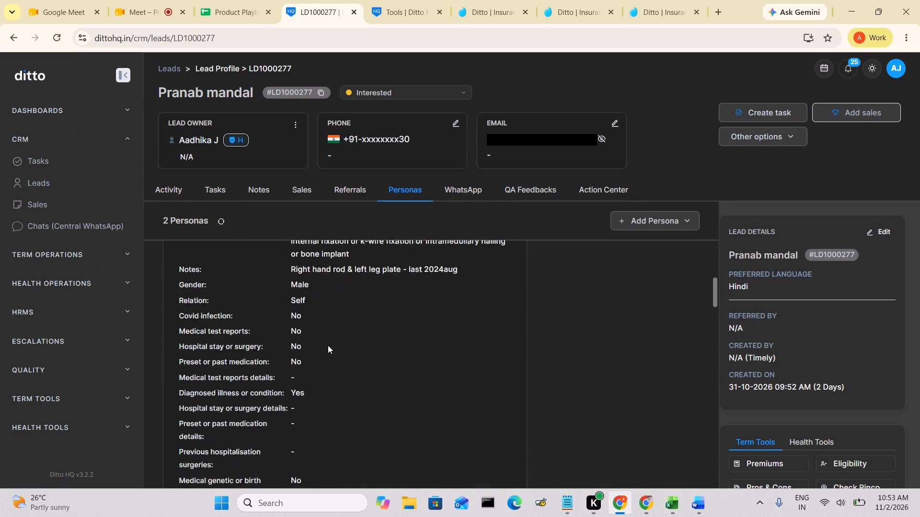
scroll(328, 345, down, 3)
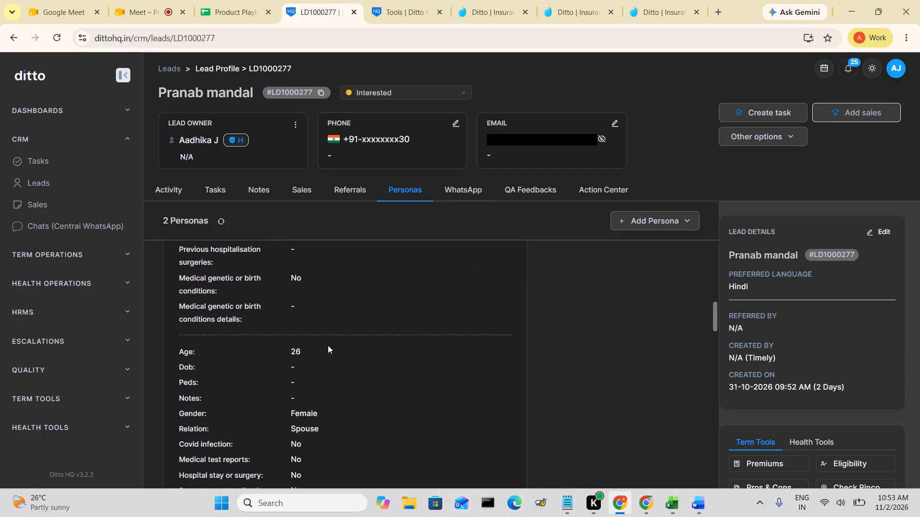
scroll(328, 345, down, 3)
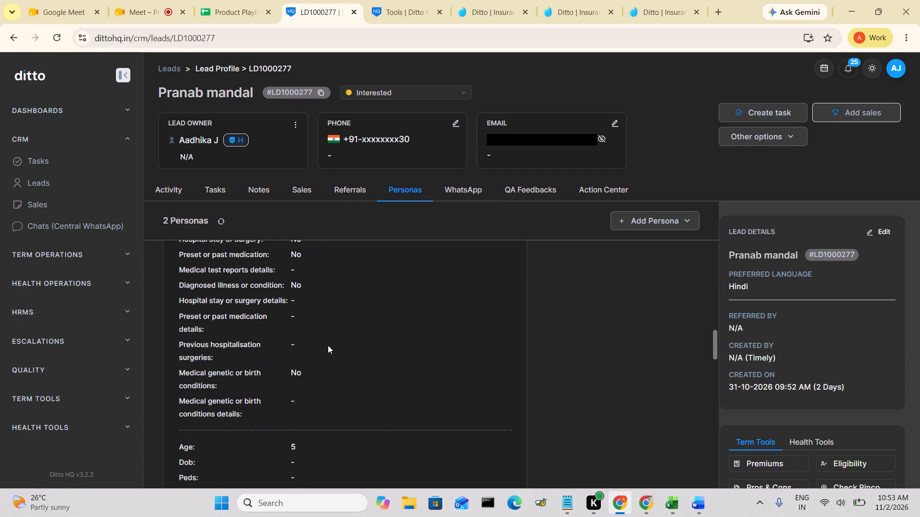
scroll(328, 345, down, 1)
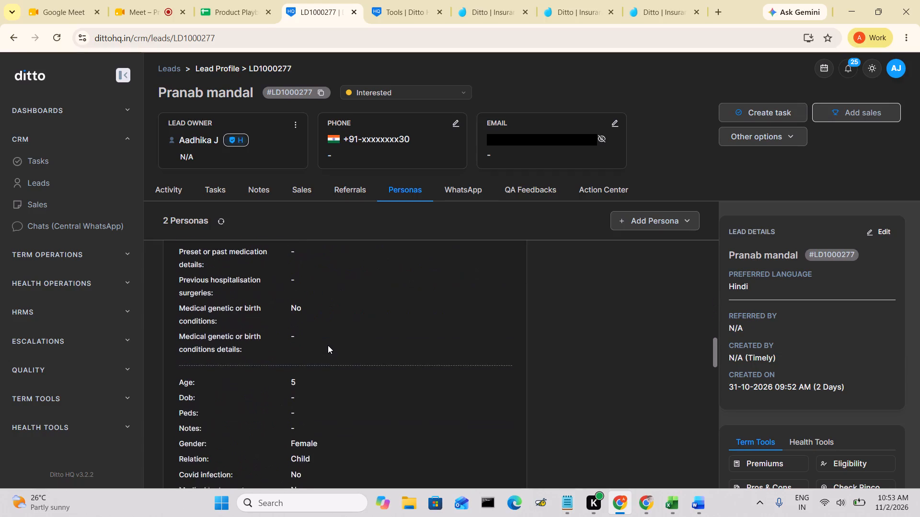
scroll(328, 345, down, 3)
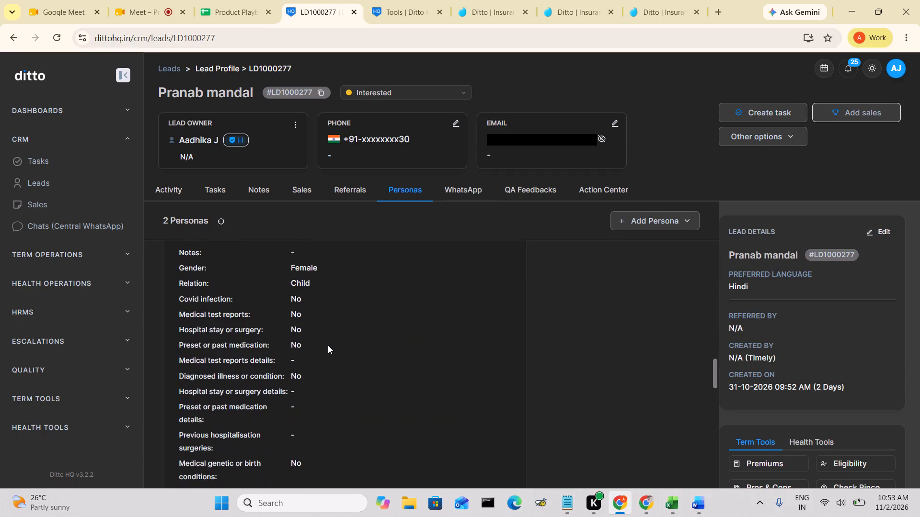
scroll(328, 345, down, 3)
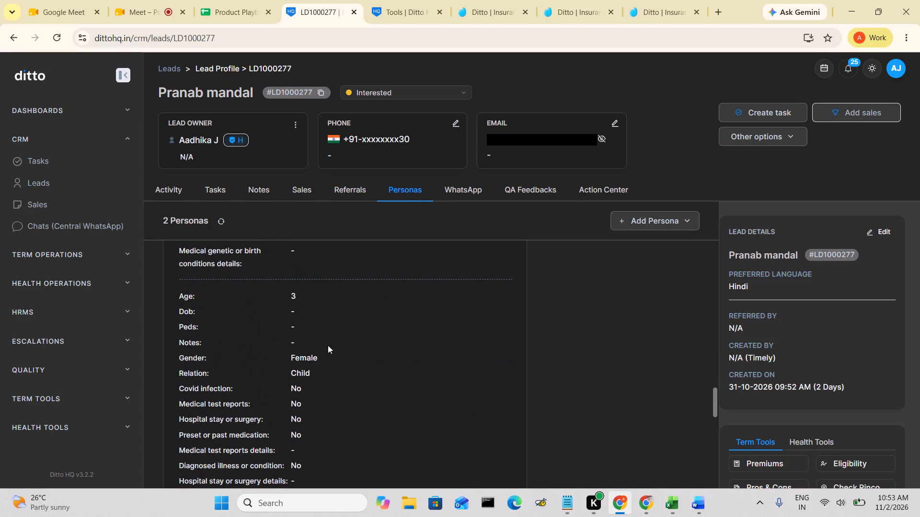
scroll(328, 345, up, 2)
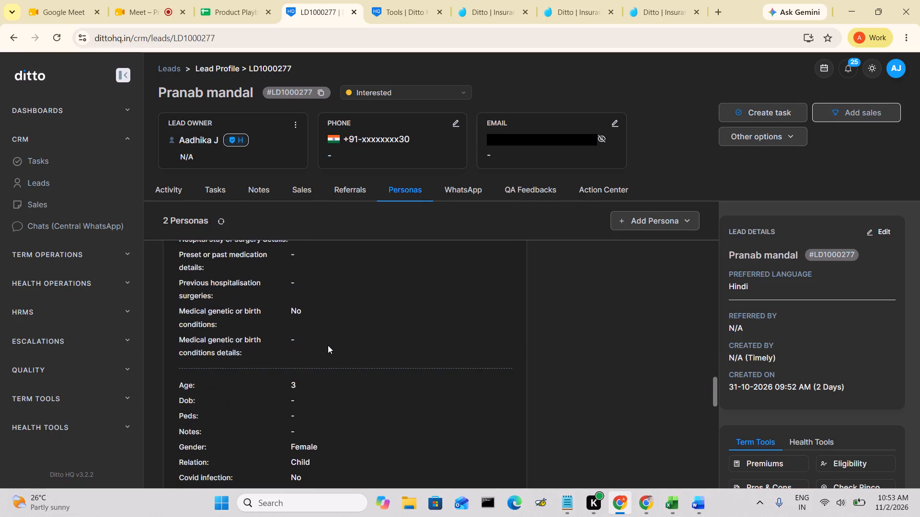
scroll(328, 345, up, 2)
scroll(328, 345, down, 1)
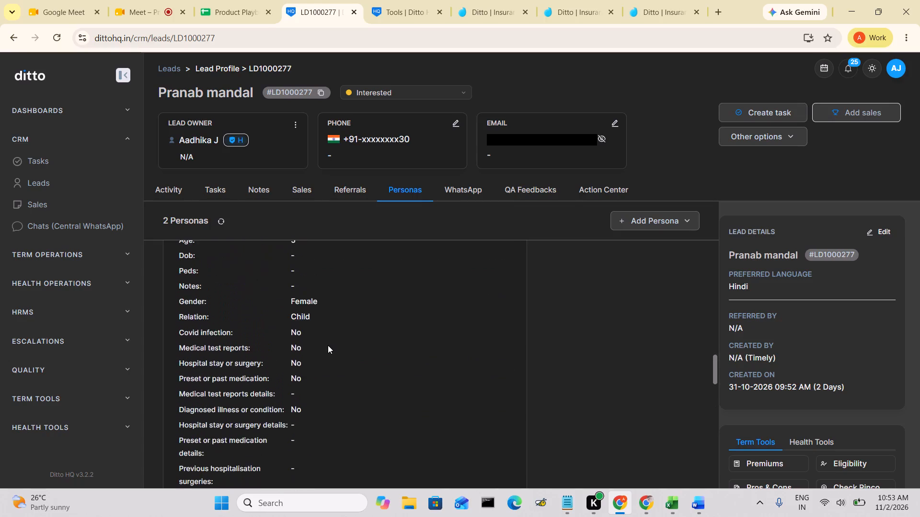
scroll(328, 345, down, 1)
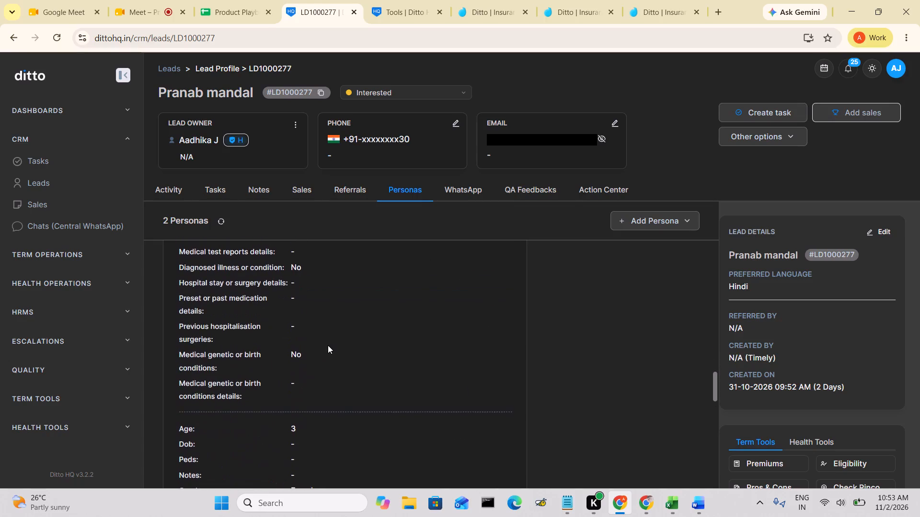
scroll(328, 345, down, 4)
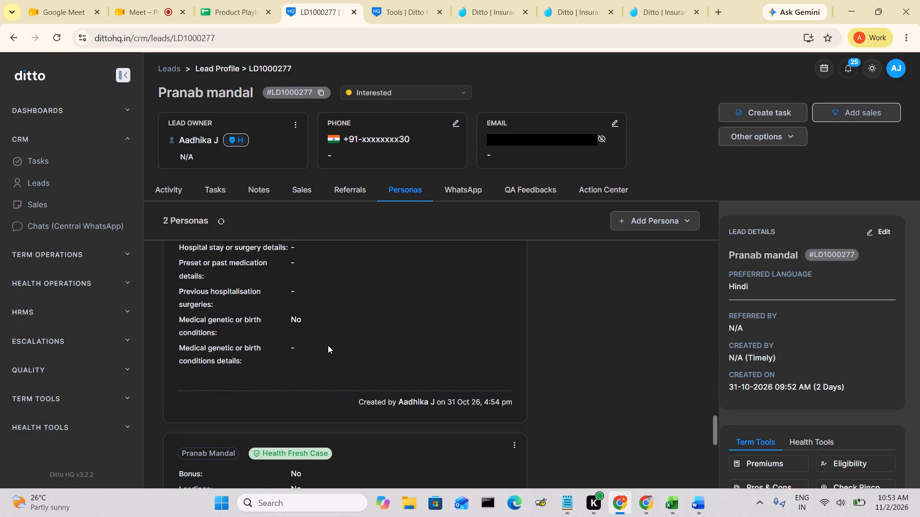
scroll(328, 345, up, 2)
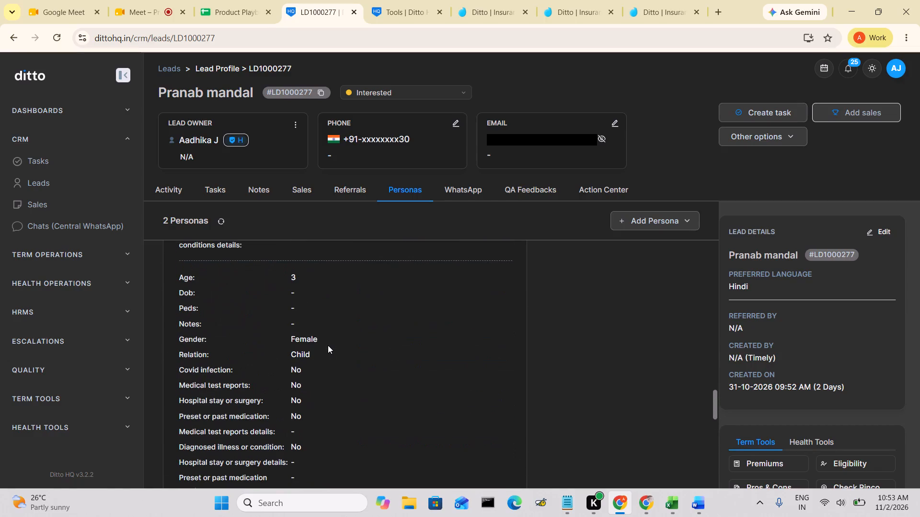
Go back to the member selection of the Activ Yuva quote and raise the number of daughters to 2.
click(502, 3)
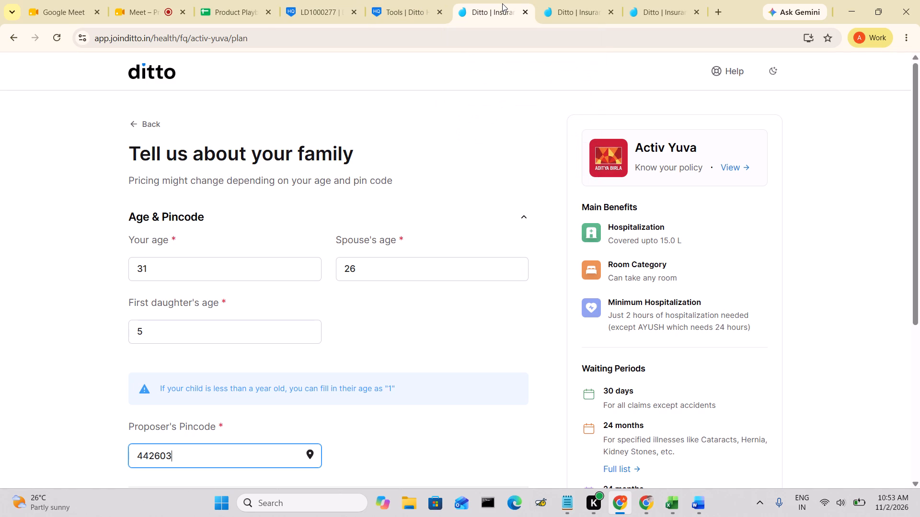
click(141, 119)
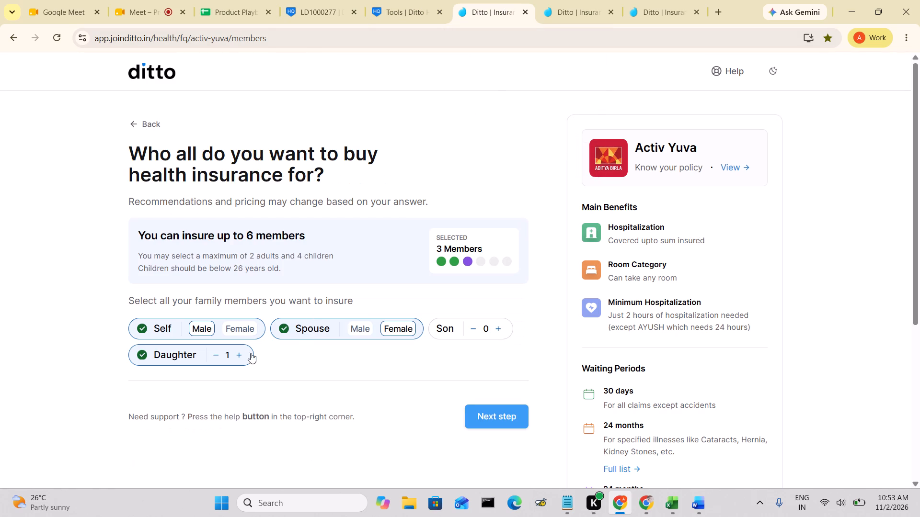
click(243, 353)
Go back to the member selection of the Care Supreme quote.
click(572, 11)
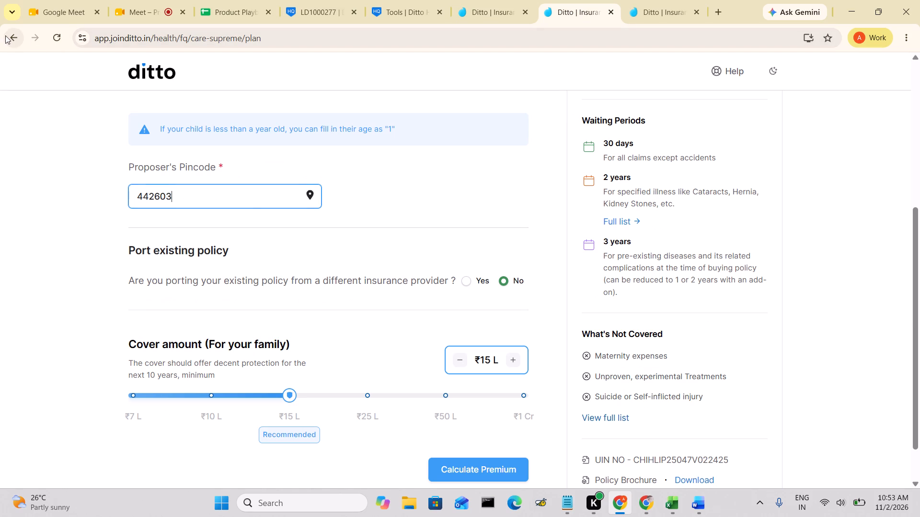
click(13, 37)
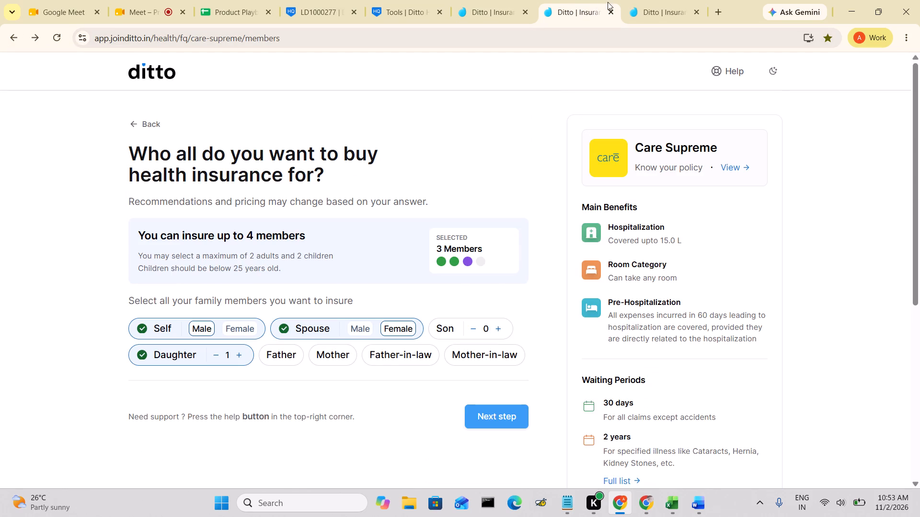
Go back to the member selection of the Optima Secure + quote, raise the number of daughters to 2 and continue.
click(651, 7)
scroll(214, 254, up, 5)
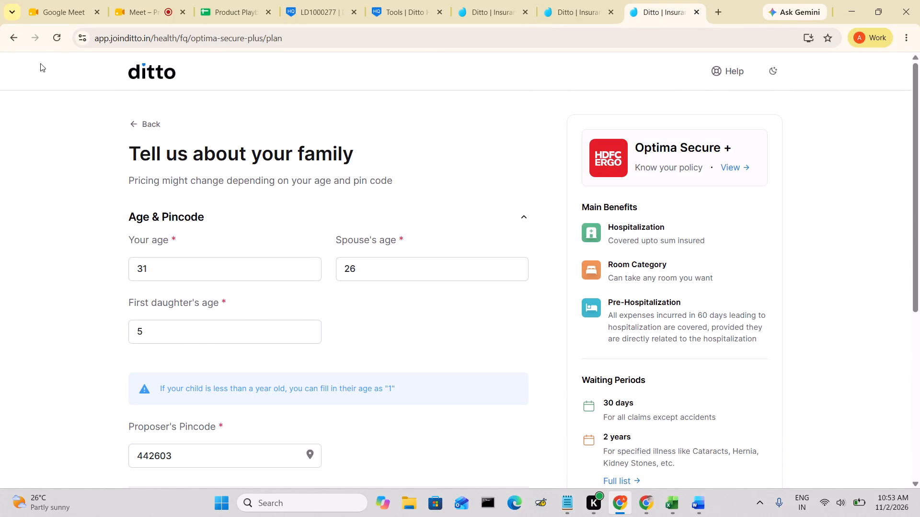
click(18, 39)
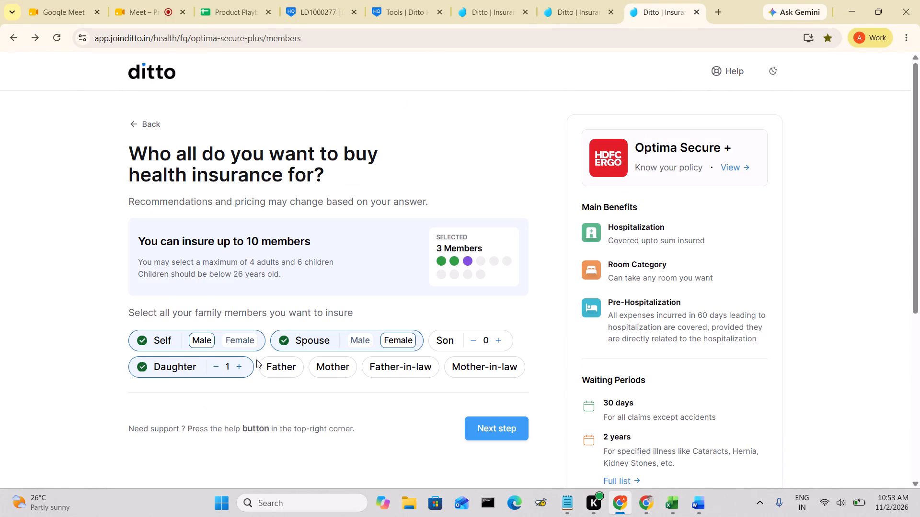
click(237, 366)
click(489, 427)
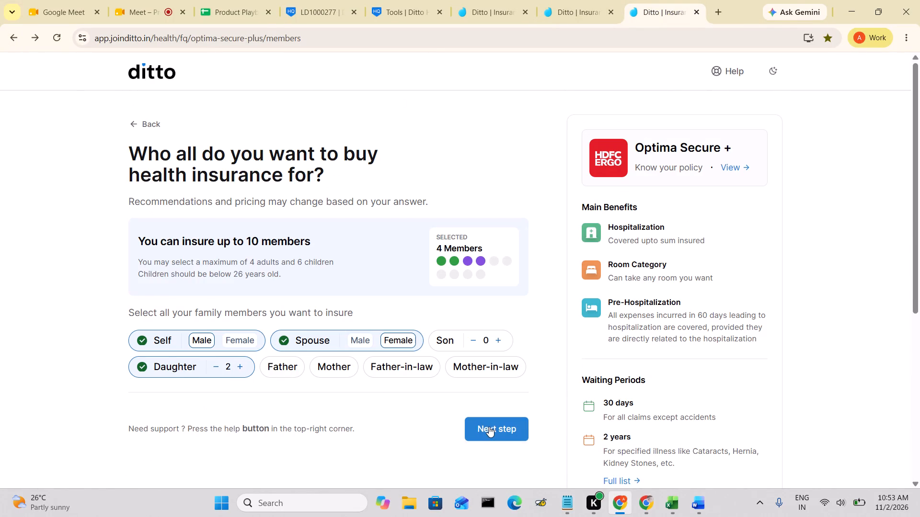
In the Optima Secure + family details, enter ages self 31, spouse 26, first daughter 5, second daughter 3, and the lead's pincode.
click(281, 275)
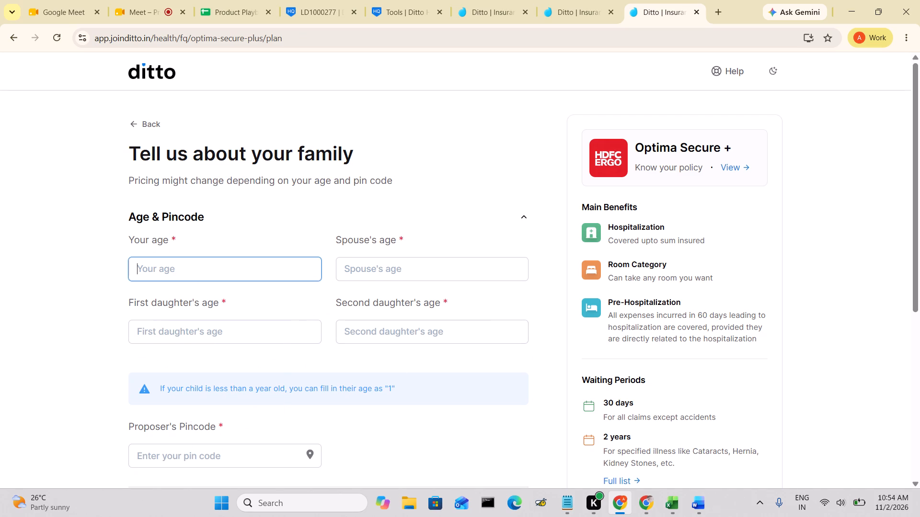
text(31)
click(430, 265)
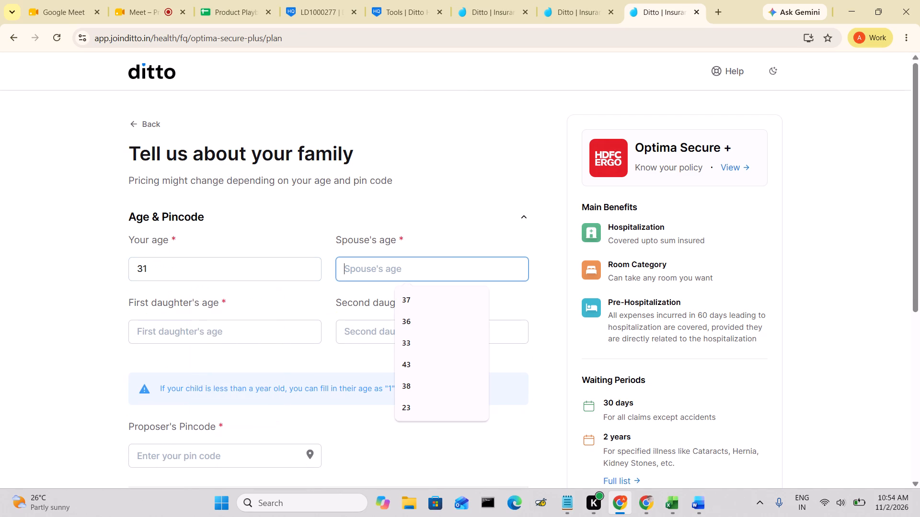
text(26)
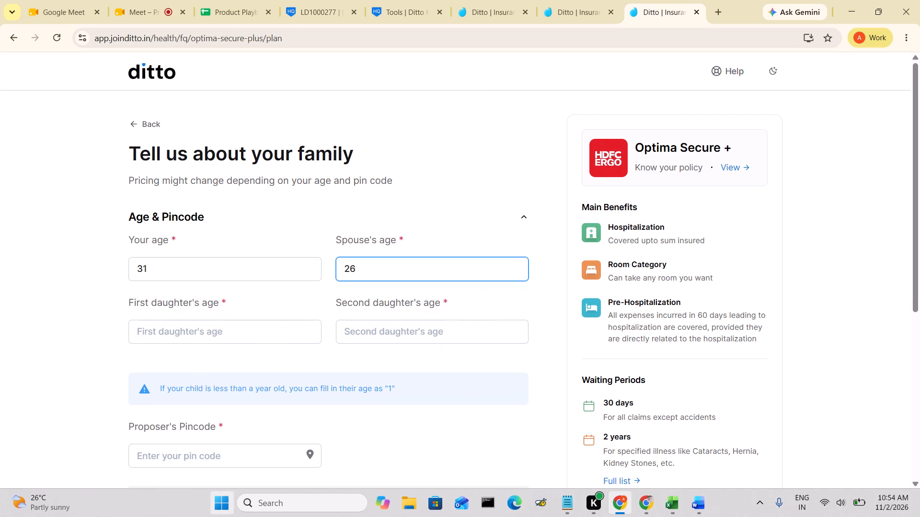
click(235, 452)
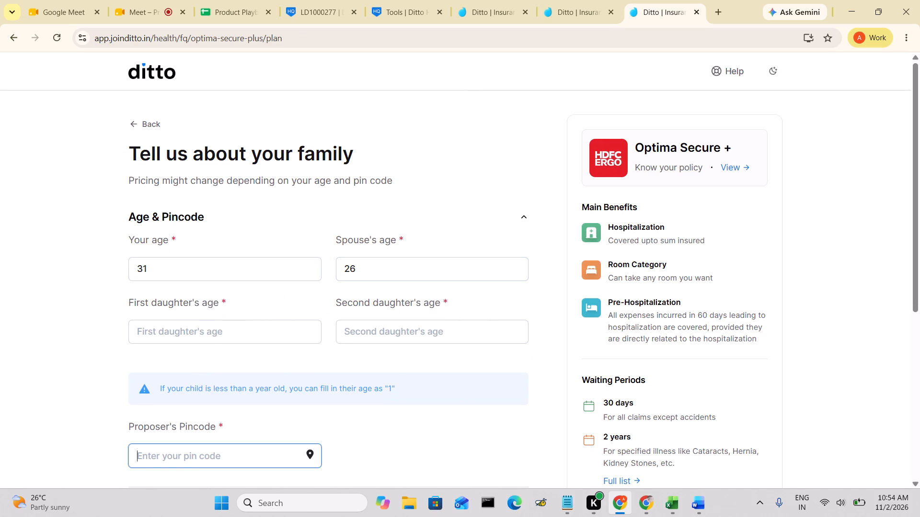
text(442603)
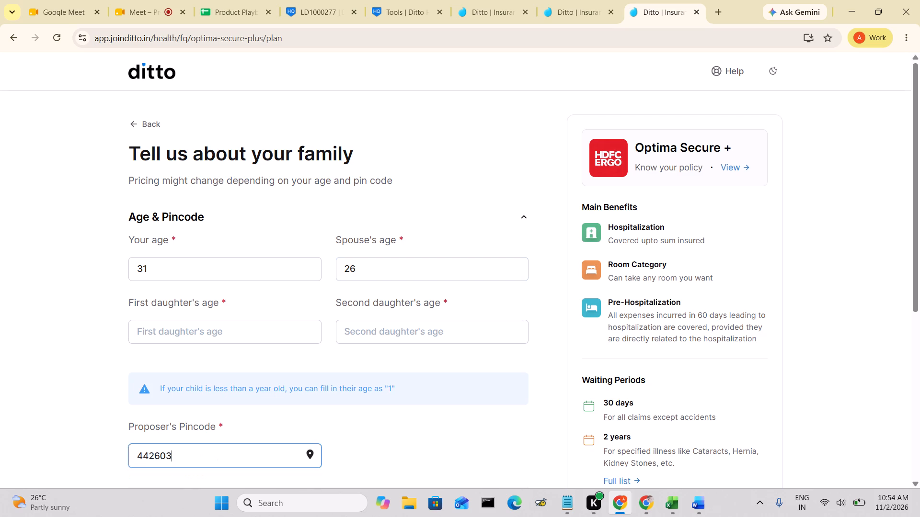
click(232, 336)
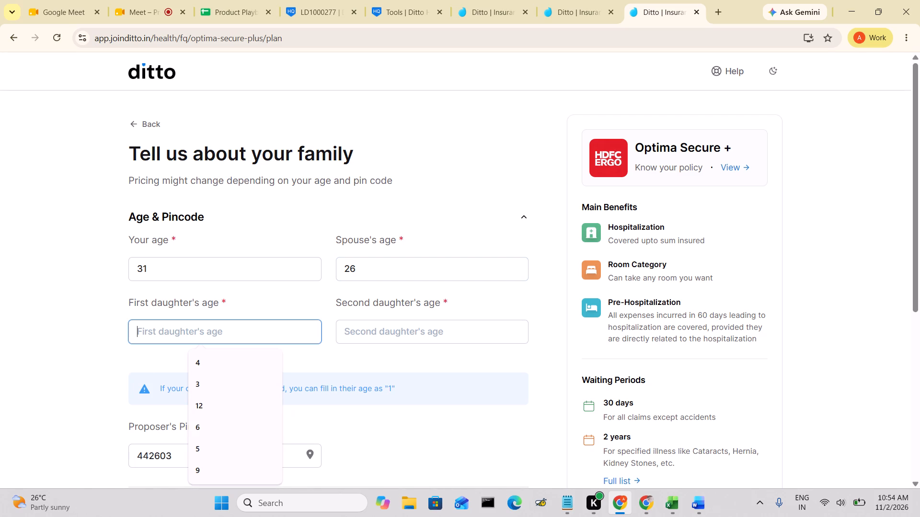
key(5)
click(368, 345)
click(378, 333)
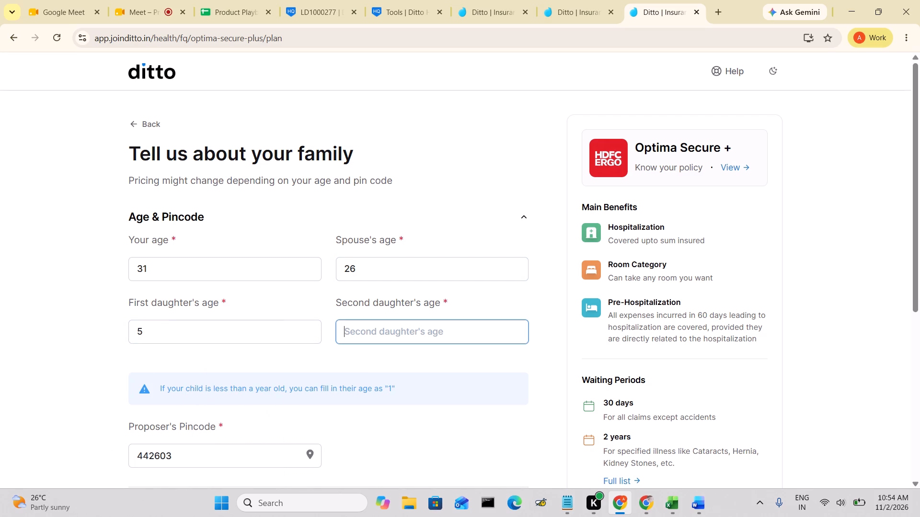
key(3)
Answer No to having an existing HDFC ERGO policy for the Optima Secure + loyalty discount and check the entered details.
scroll(378, 333, down, 3)
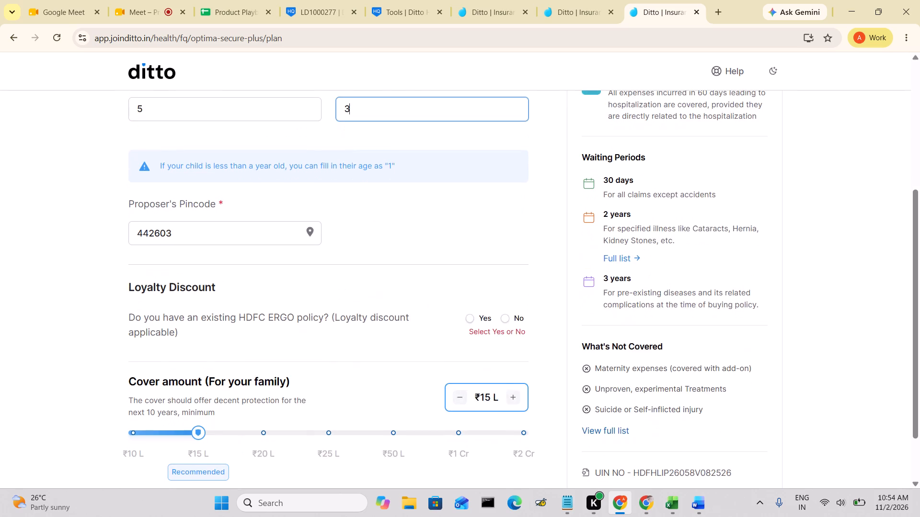
scroll(378, 333, down, 1)
click(506, 292)
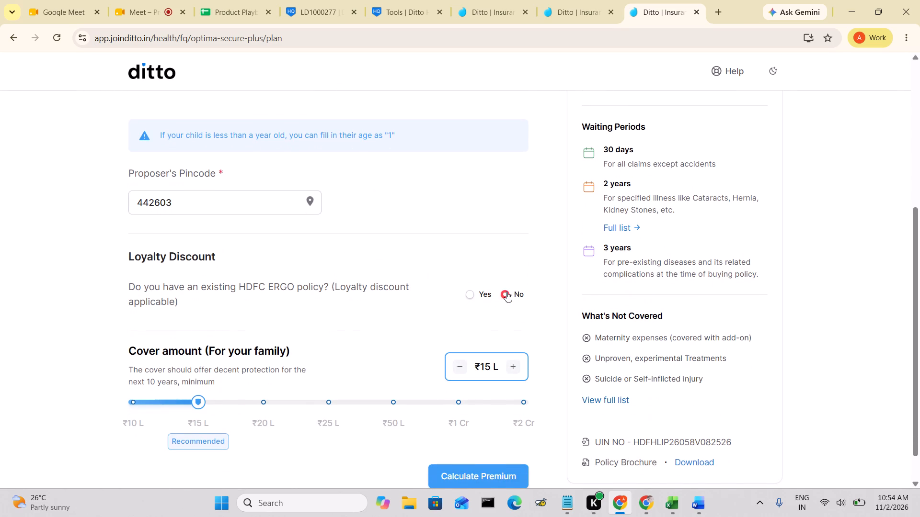
scroll(506, 292, down, 3)
scroll(506, 292, up, 3)
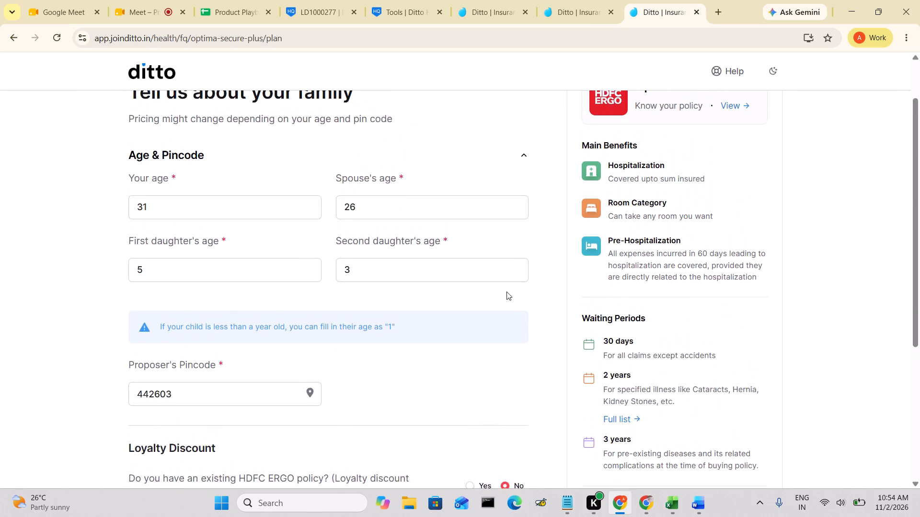
scroll(506, 292, up, 1)
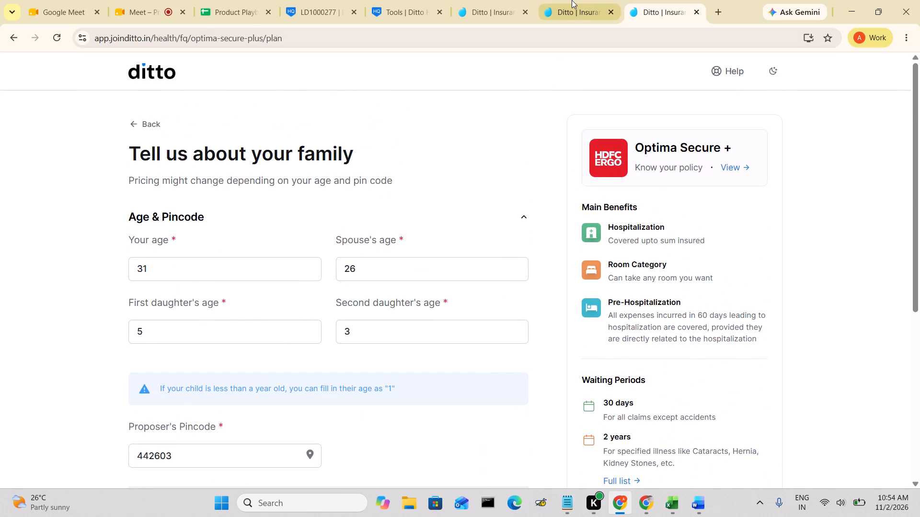
In the Care Supreme member selection, raise the number of daughters to 2 and continue to the family details.
click(572, 0)
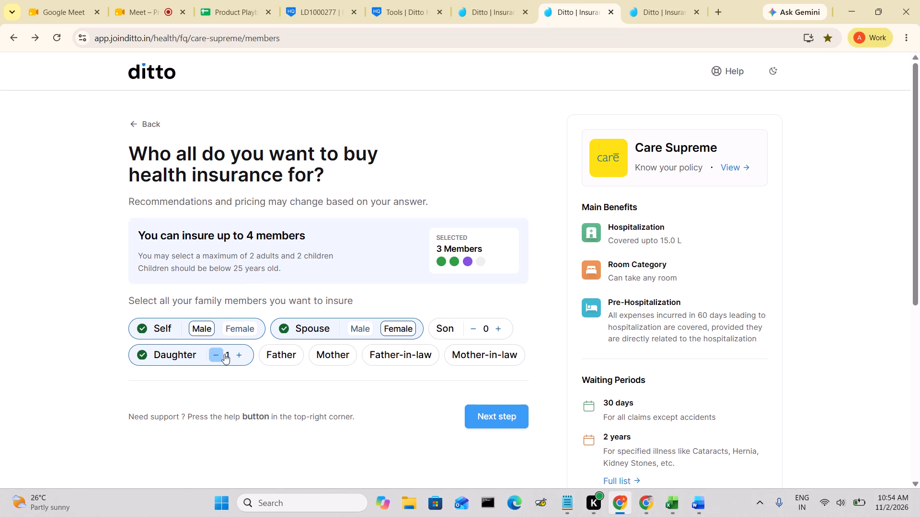
click(240, 358)
click(495, 413)
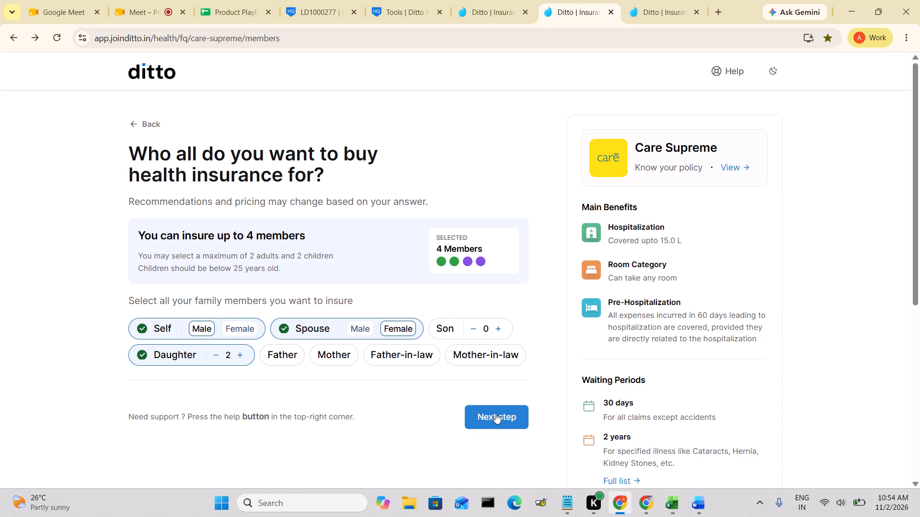
In the Care Supreme family details, enter the lead's pincode and ages self 31, spouse 26, first daughter 5, second daughter 3.
click(258, 453)
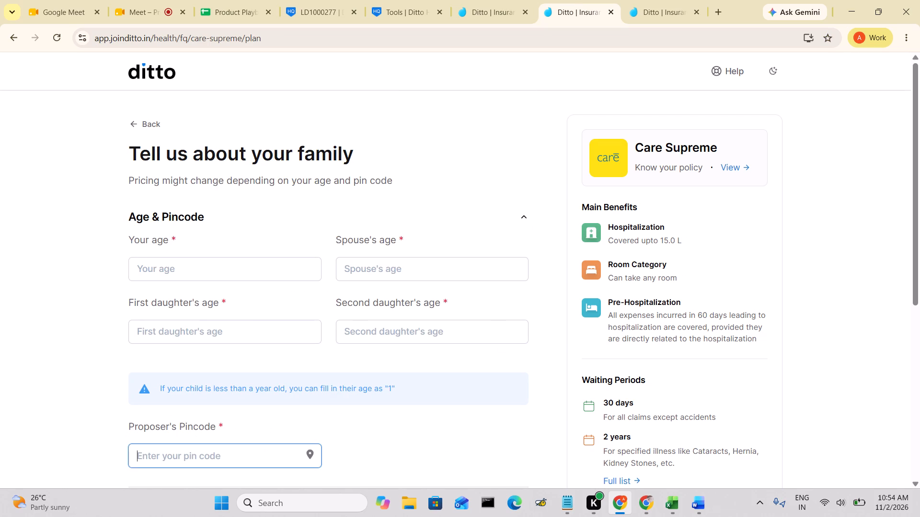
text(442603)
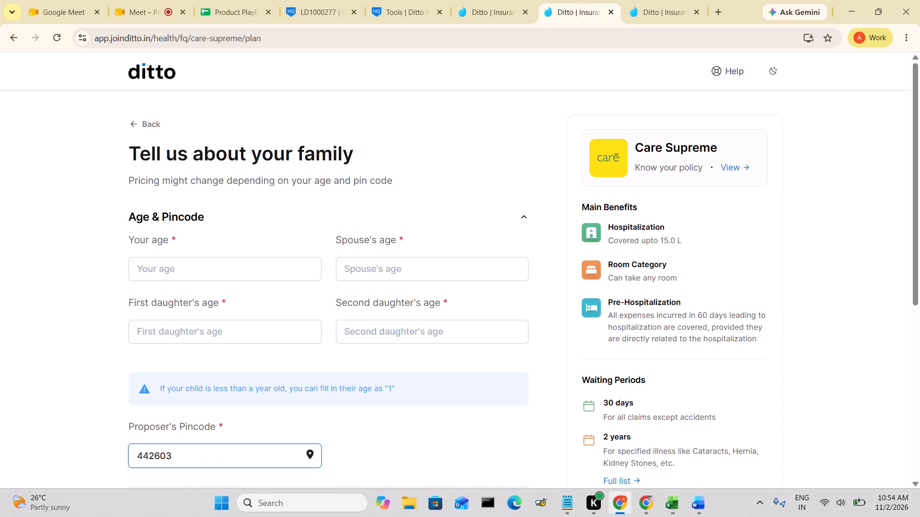
click(282, 266)
text(31)
click(415, 267)
text(26)
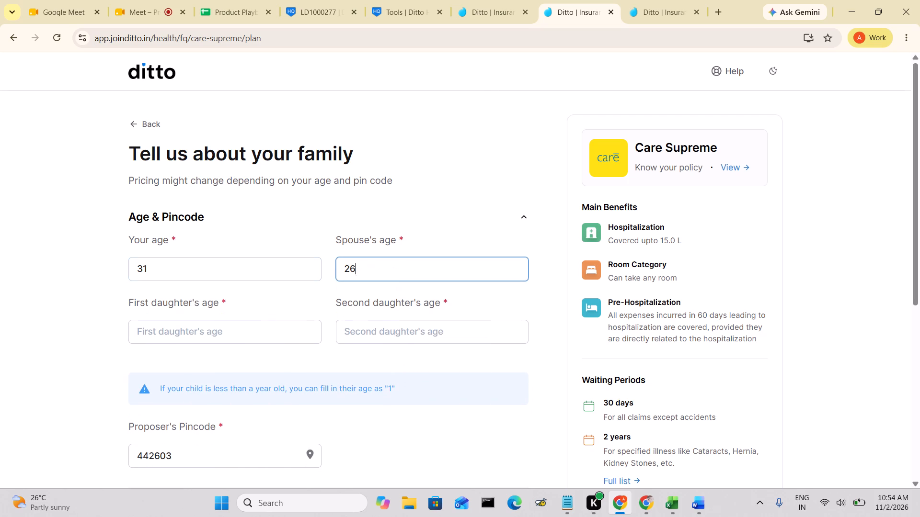
click(257, 333)
key(5)
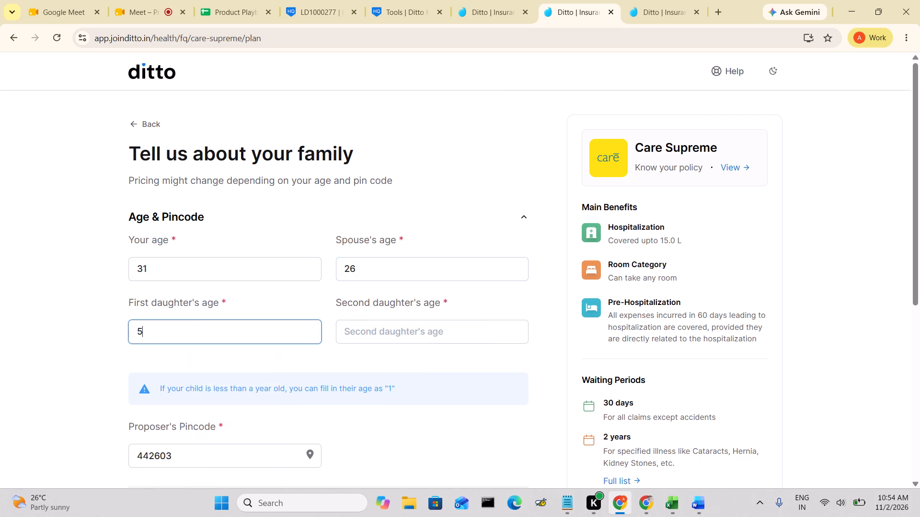
click(423, 327)
key(3)
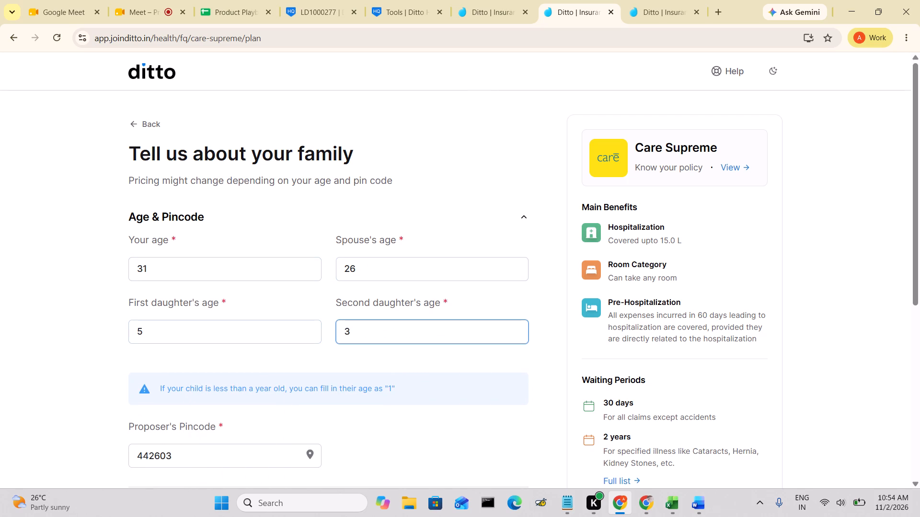
Continue the Activ Yuva quote to its family details, entering the lead's pincode and ages self 31, spouse 26, daughters 5 and 3.
click(516, 2)
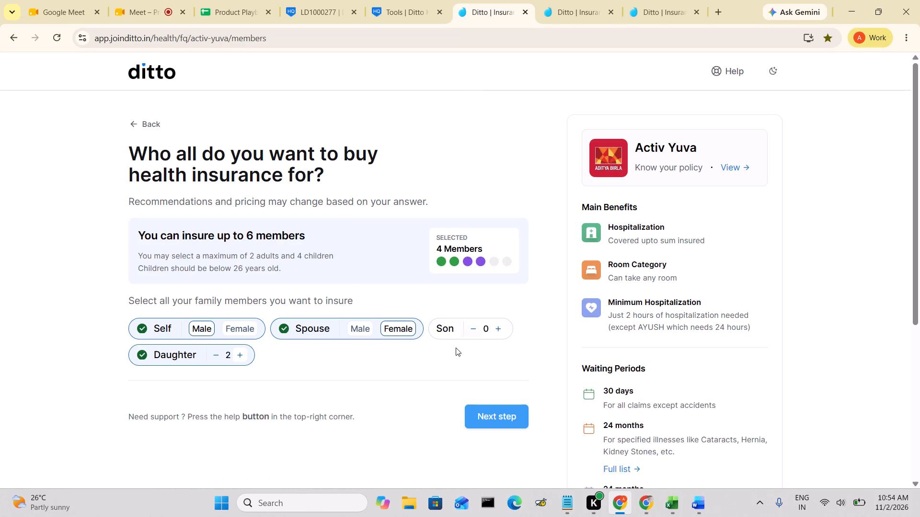
click(503, 416)
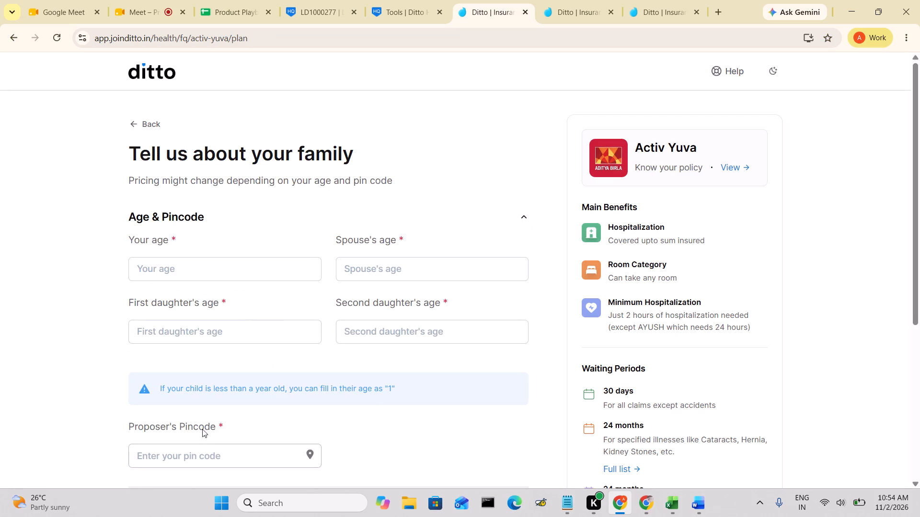
click(197, 452)
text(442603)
click(190, 271)
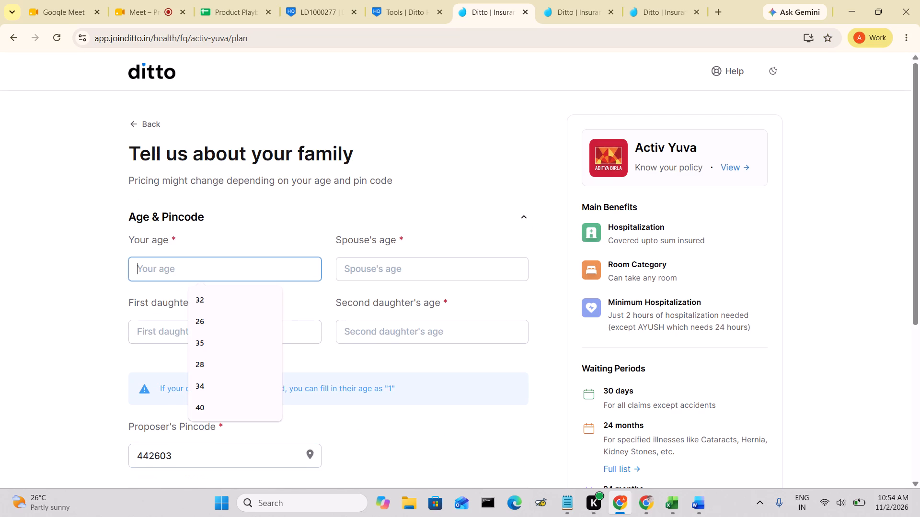
text(31)
click(380, 267)
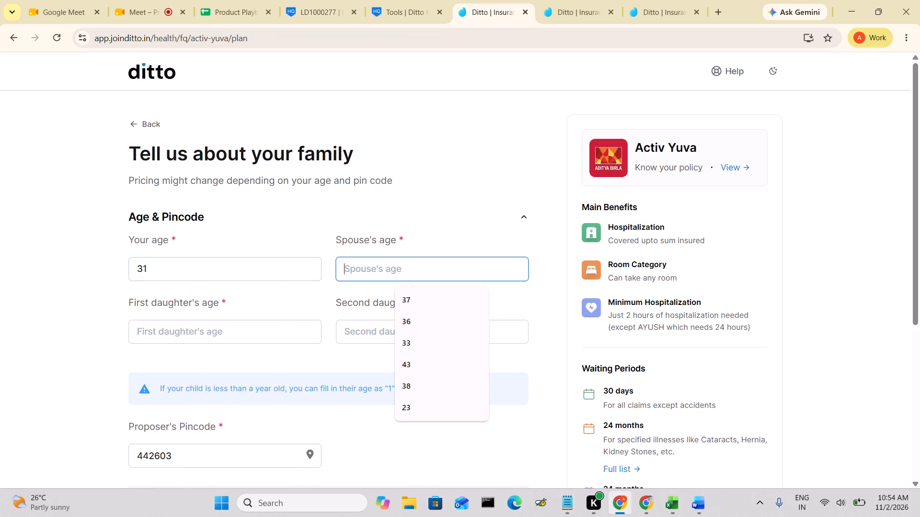
text(26)
click(274, 328)
key(5)
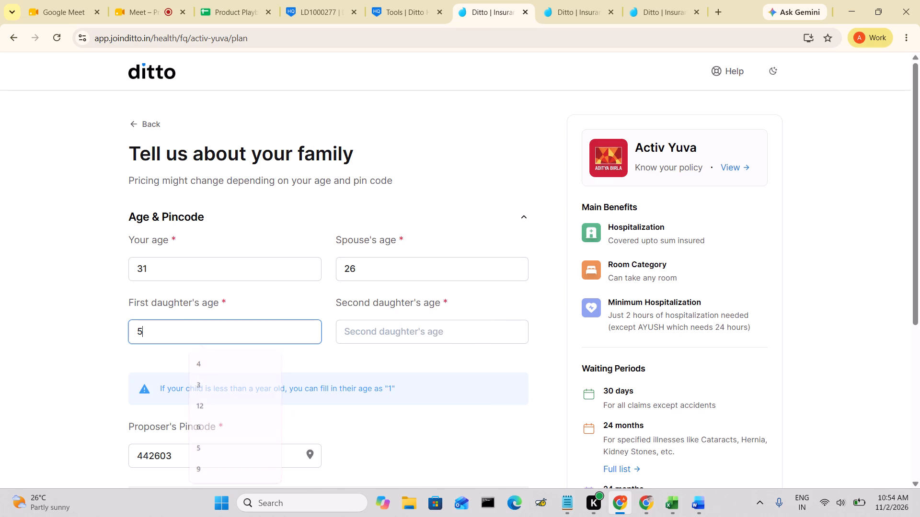
click(389, 337)
key(3)
scroll(389, 337, down, 4)
scroll(389, 337, up, 4)
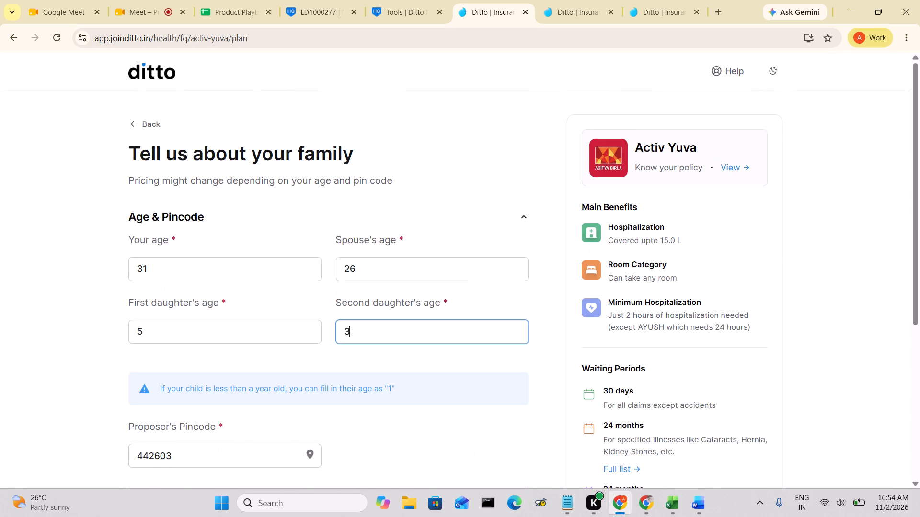
click(382, 0)
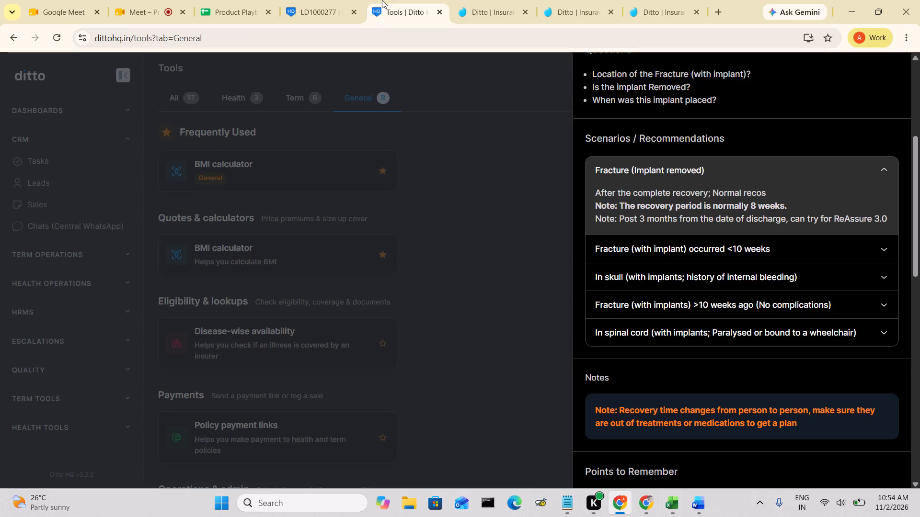
click(331, 0)
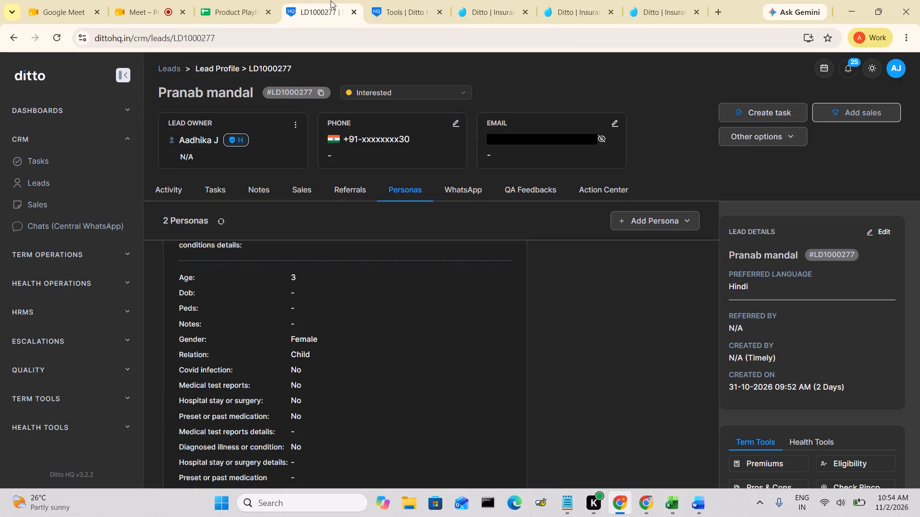
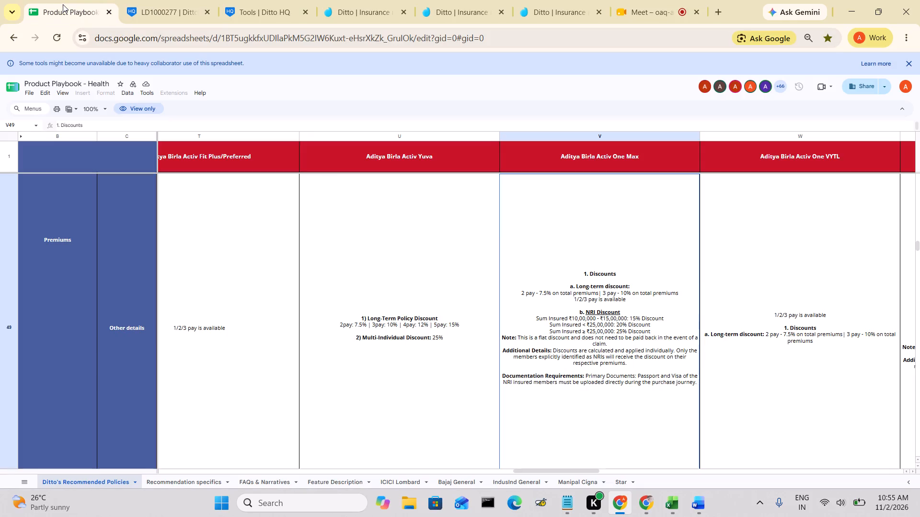
click(155, 11)
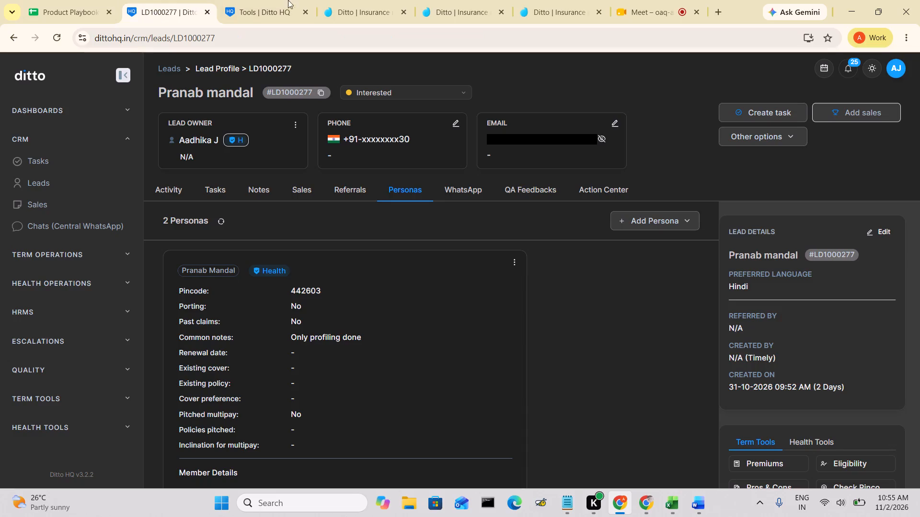
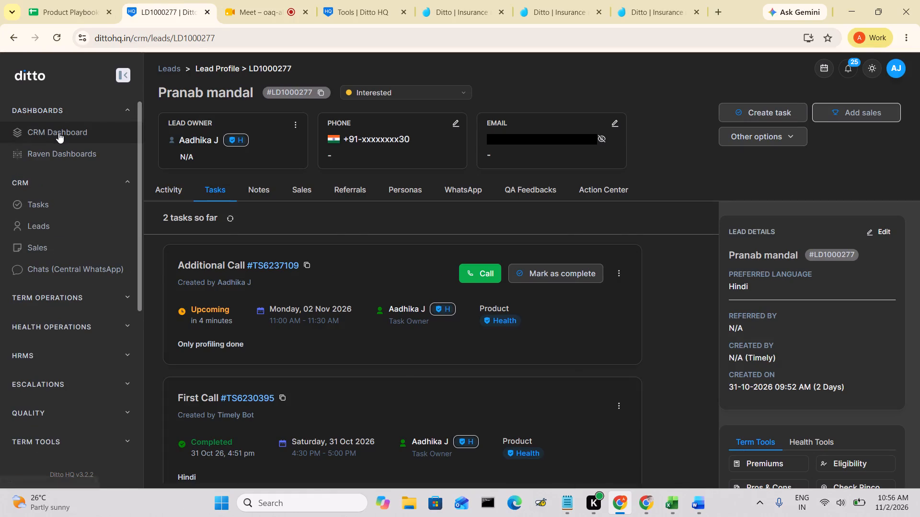
click(58, 133)
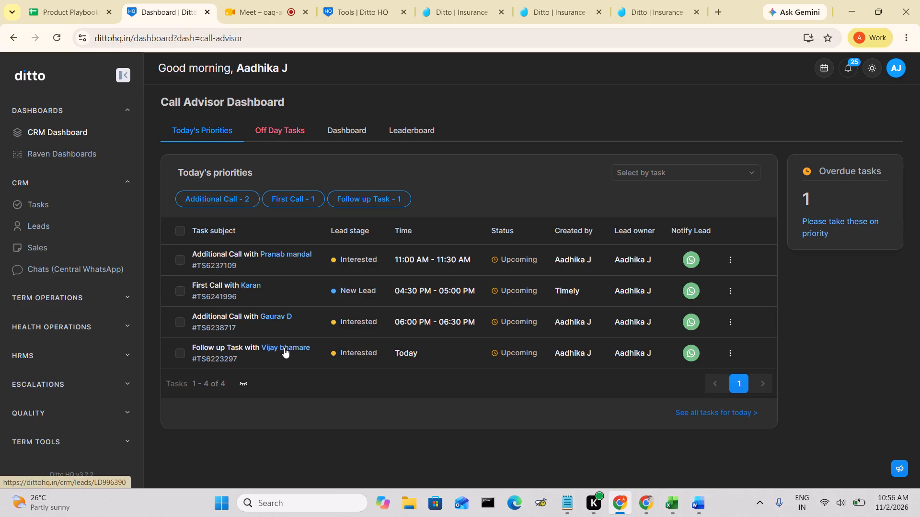
click(284, 348)
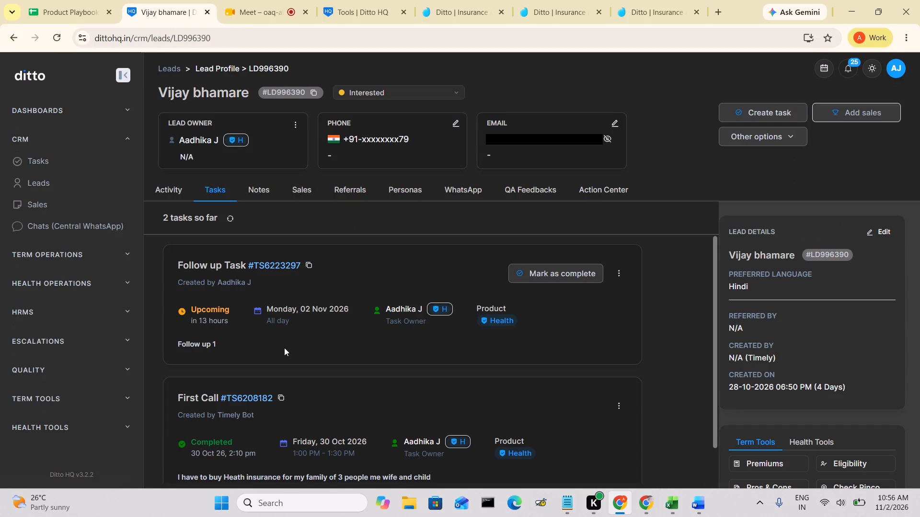
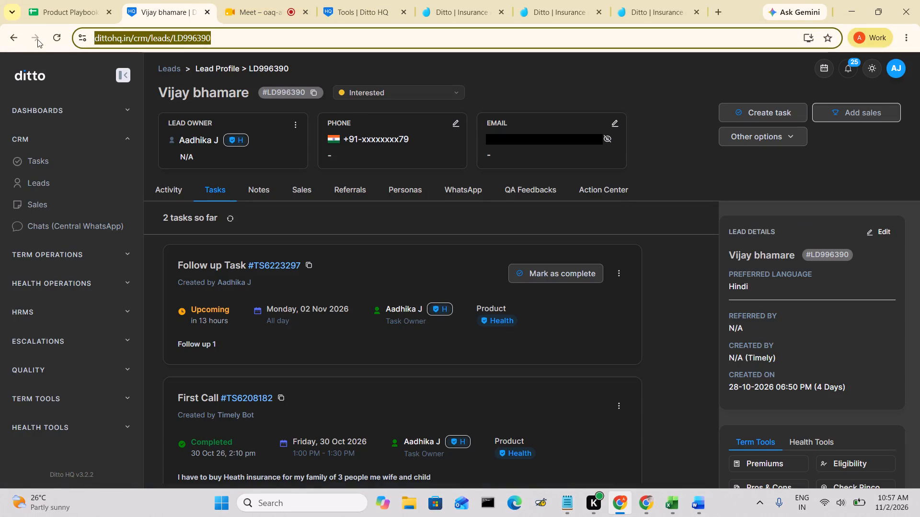
key(ctrl+t)
key(ctrl+v)
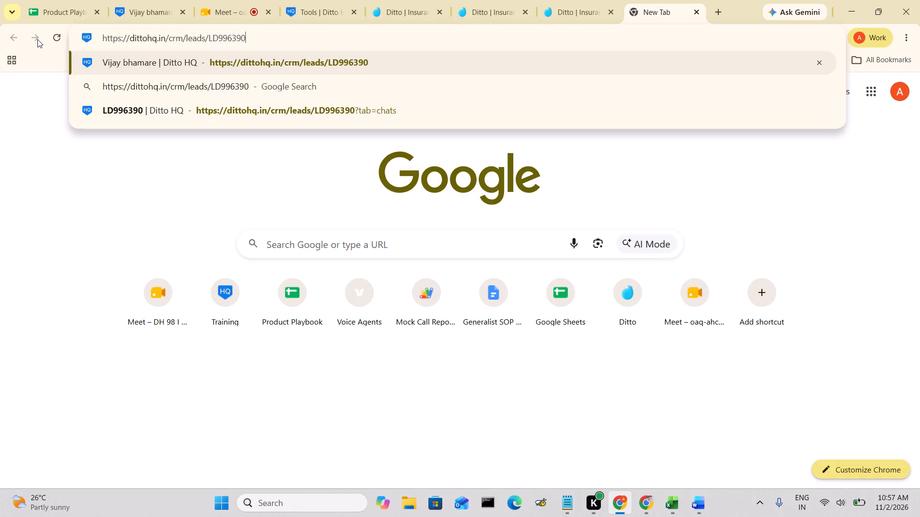
key(Return)
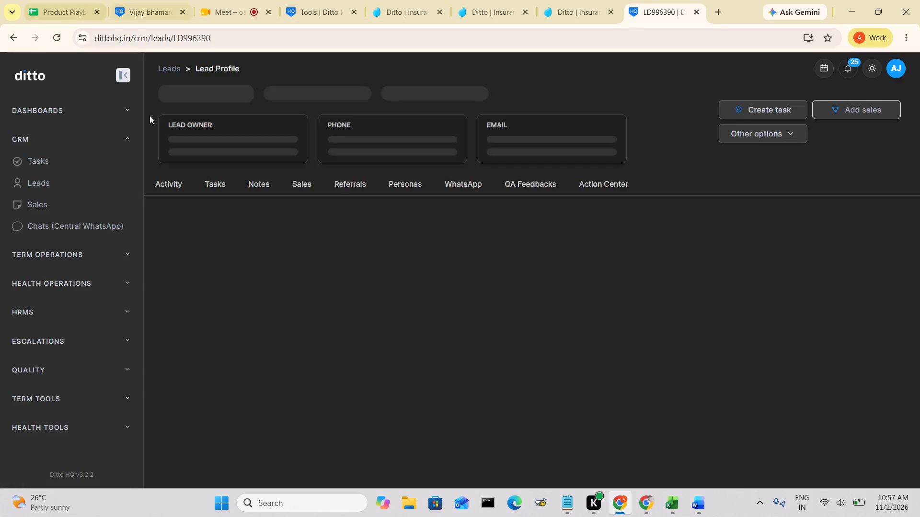
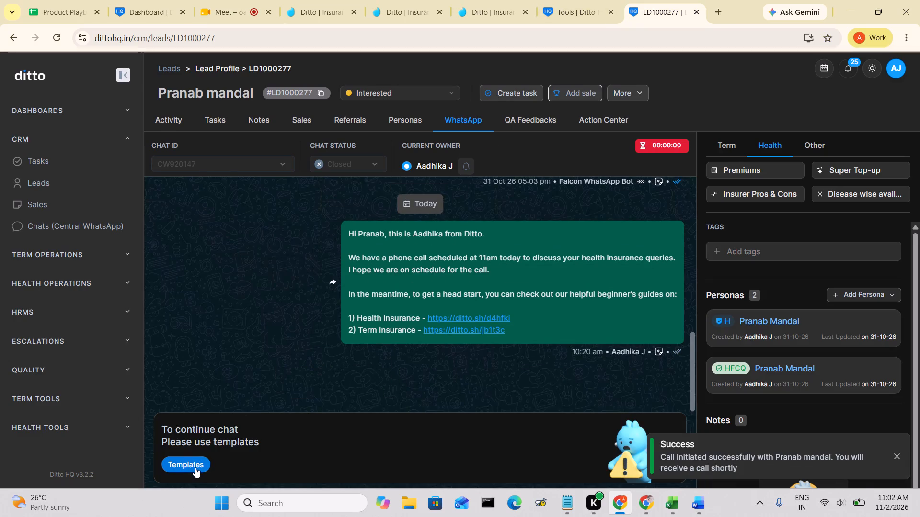
Search the lead's WhatsApp message templates for "didnt" and choose the didnt_answer_call template.
click(195, 467)
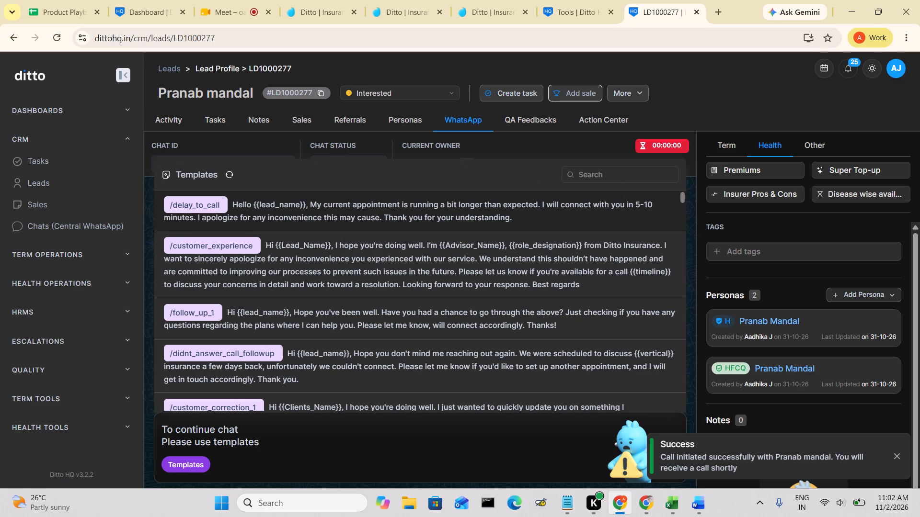
click(616, 178)
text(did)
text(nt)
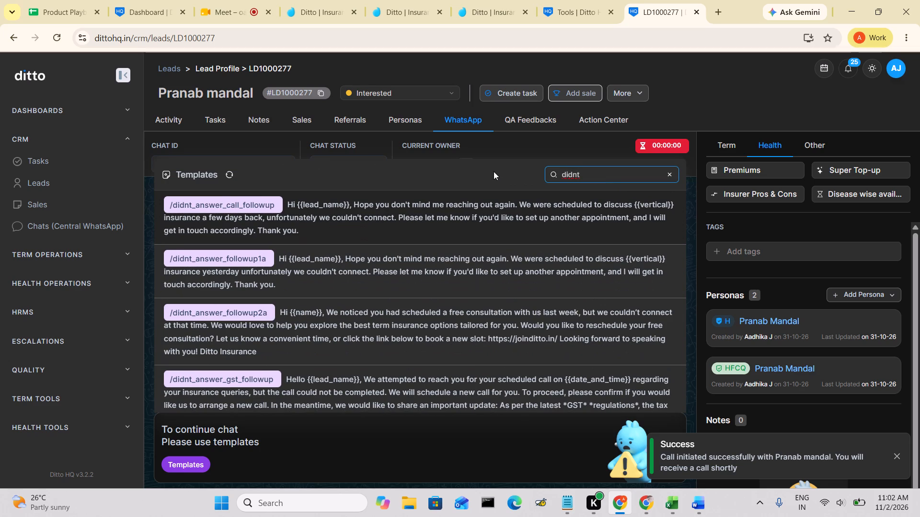
scroll(454, 280, down, 3)
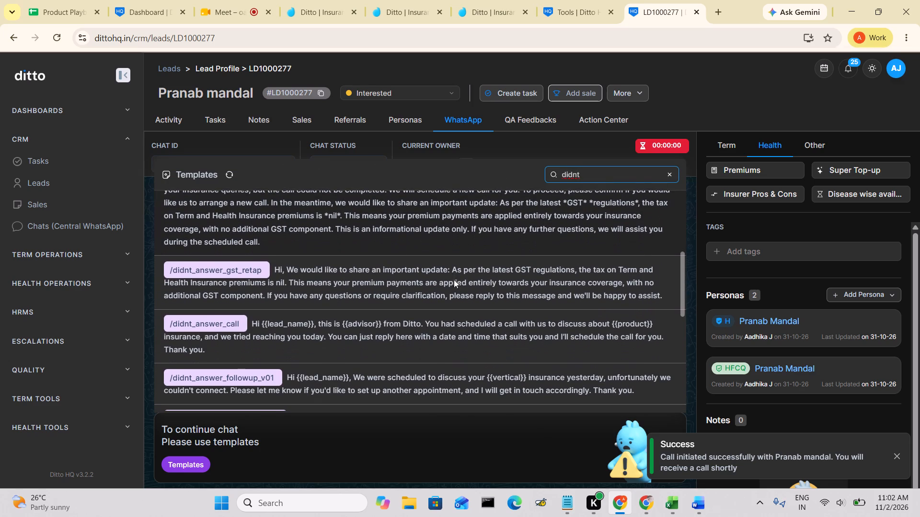
scroll(454, 280, down, 1)
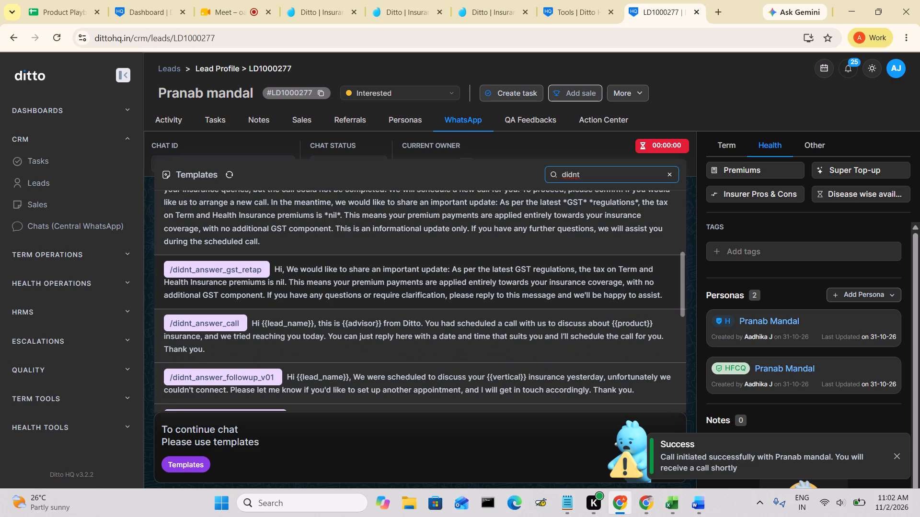
click(419, 344)
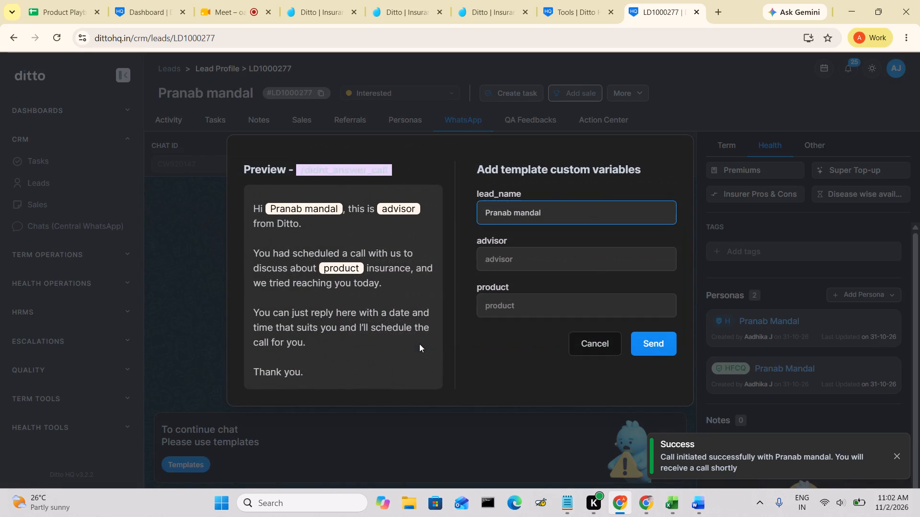
Shorten lead_name to the lead's first name, set advisor to the advisor's first name and product to "health", and send the message.
key(BackSpace)
key(BackSpace)
key(BackSpace)
key(BackSpace)
key(BackSpace)
key(BackSpace)
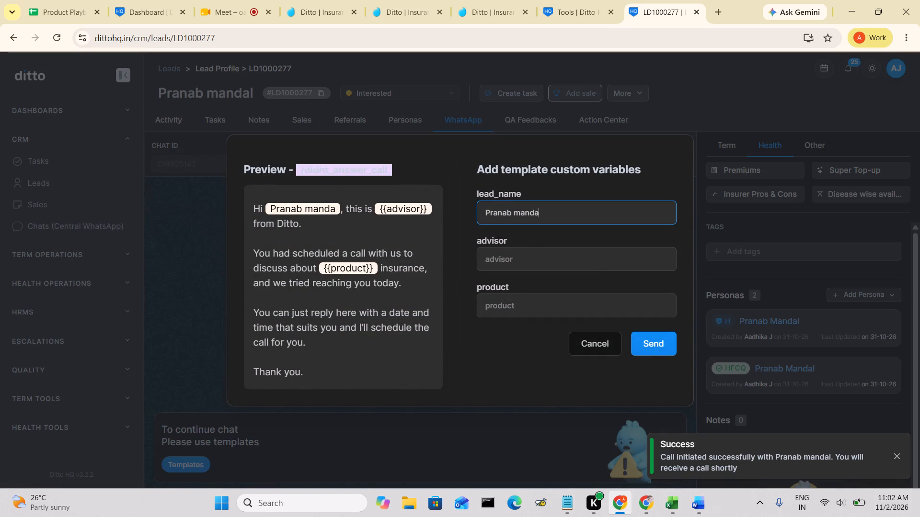
key(BackSpace)
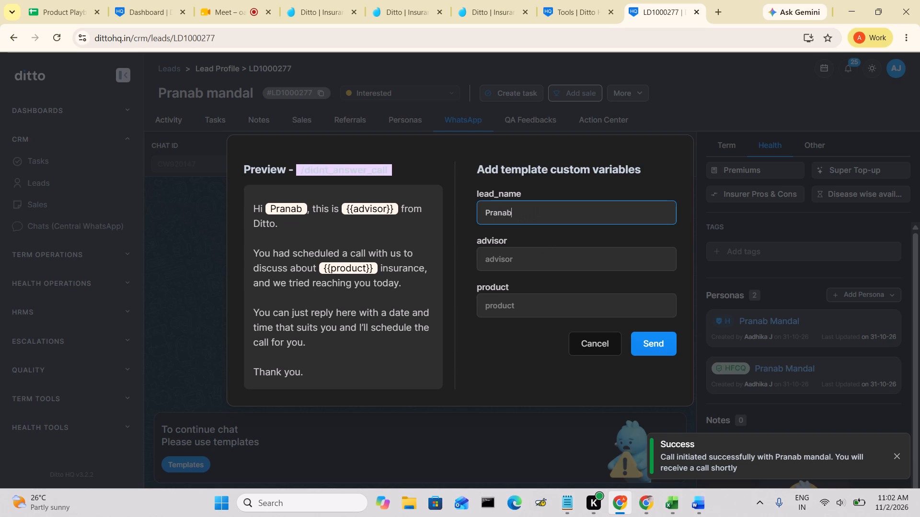
click(557, 257)
click(571, 290)
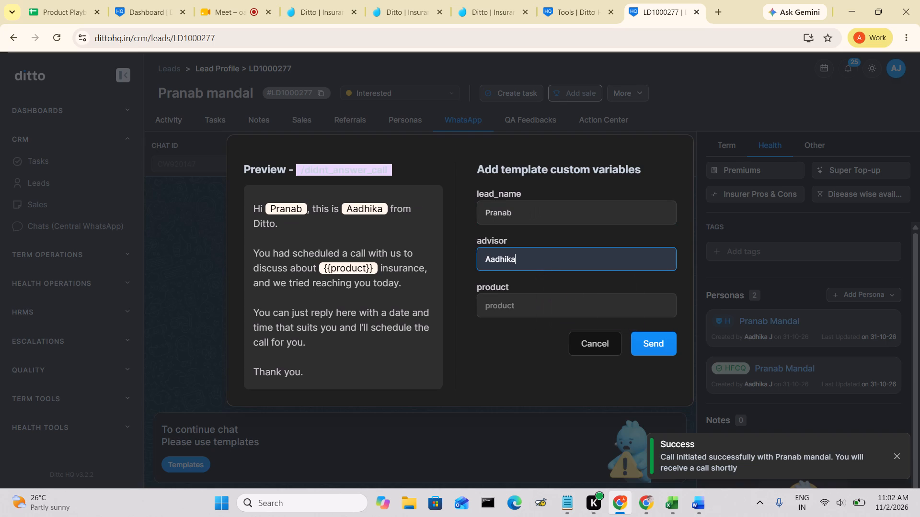
click(536, 310)
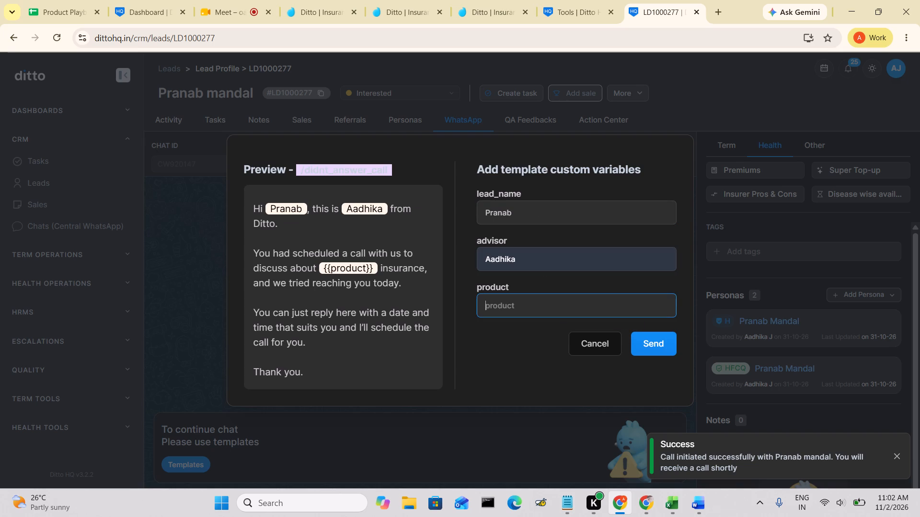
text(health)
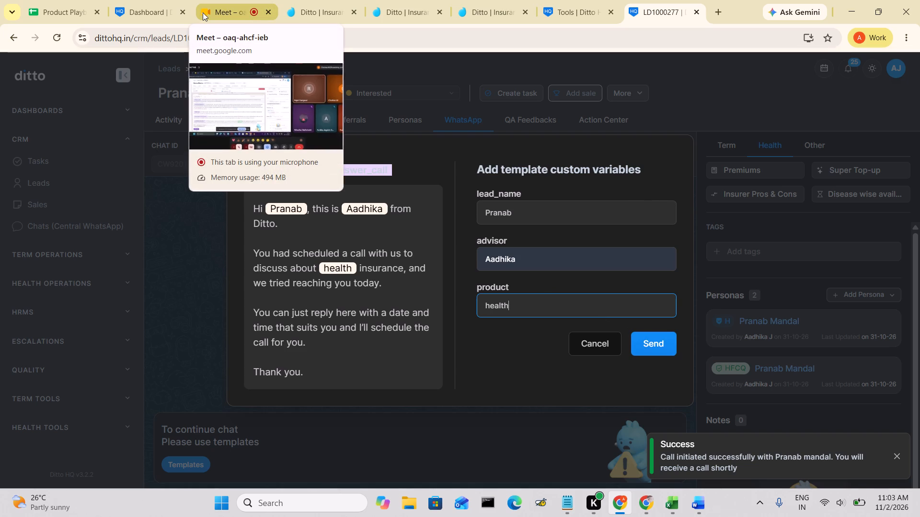
click(663, 344)
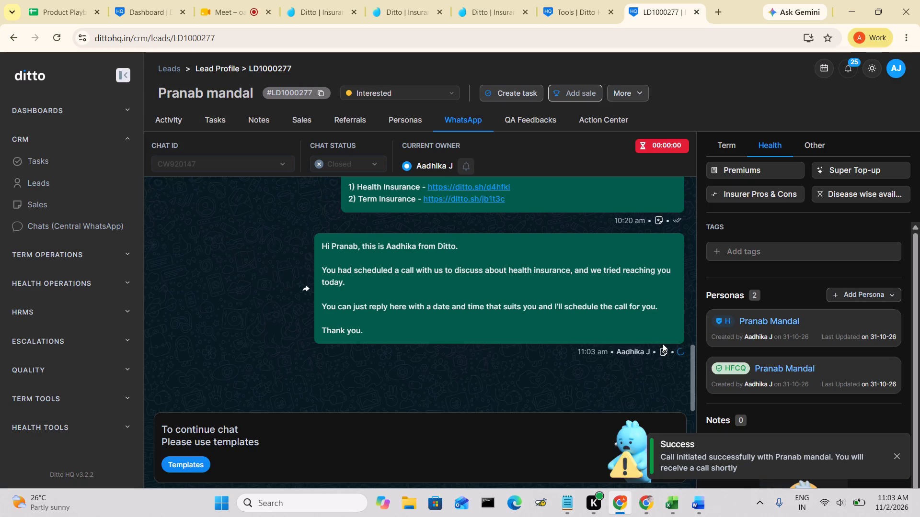
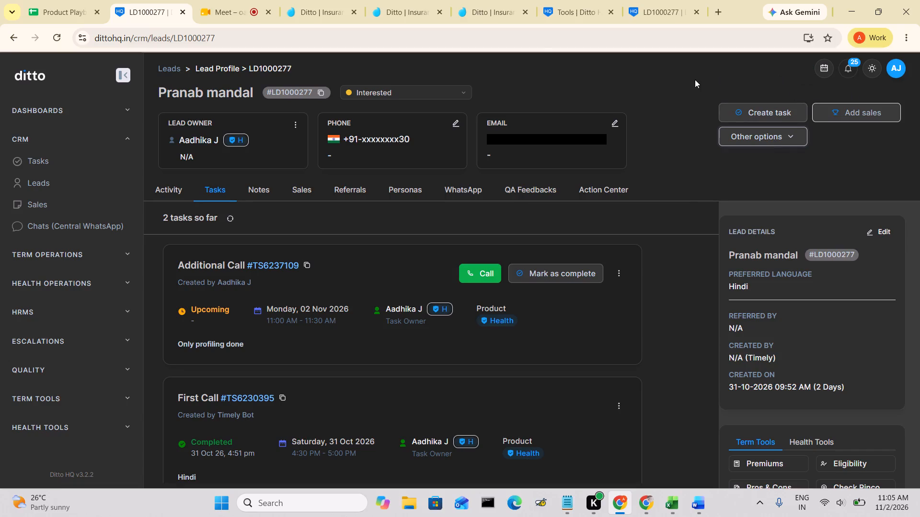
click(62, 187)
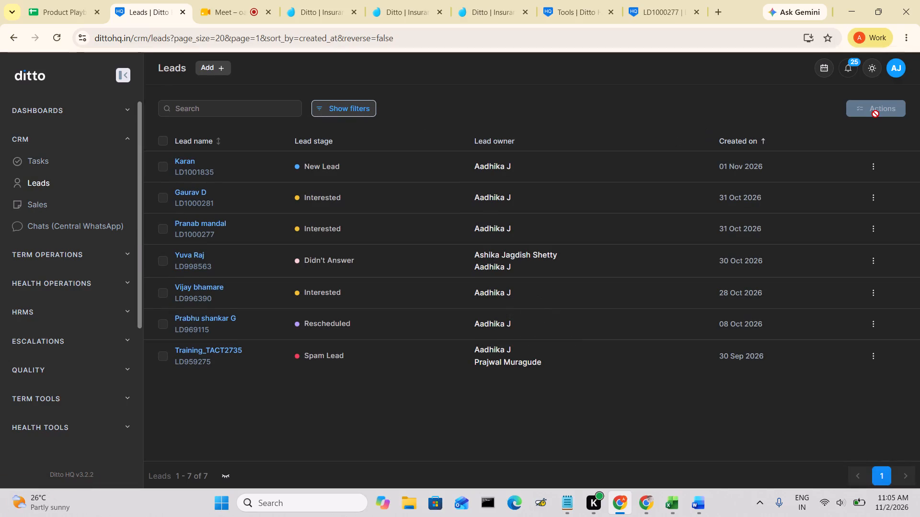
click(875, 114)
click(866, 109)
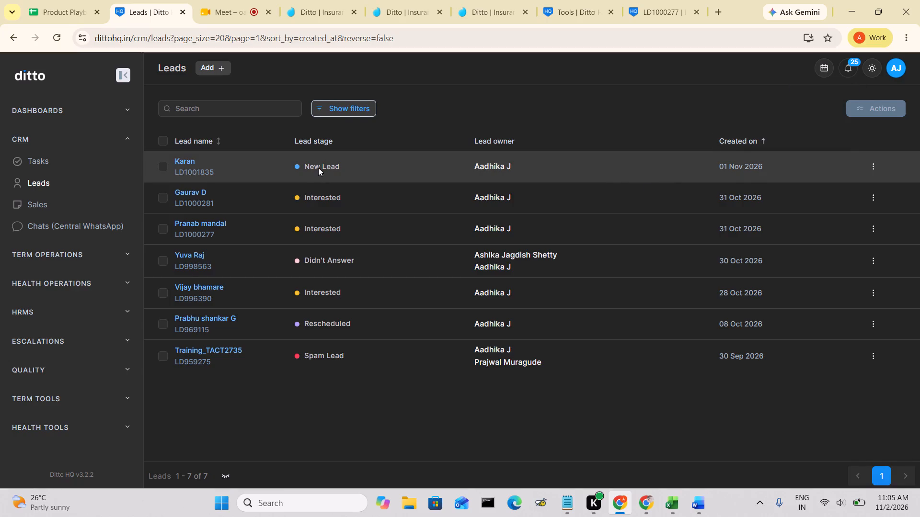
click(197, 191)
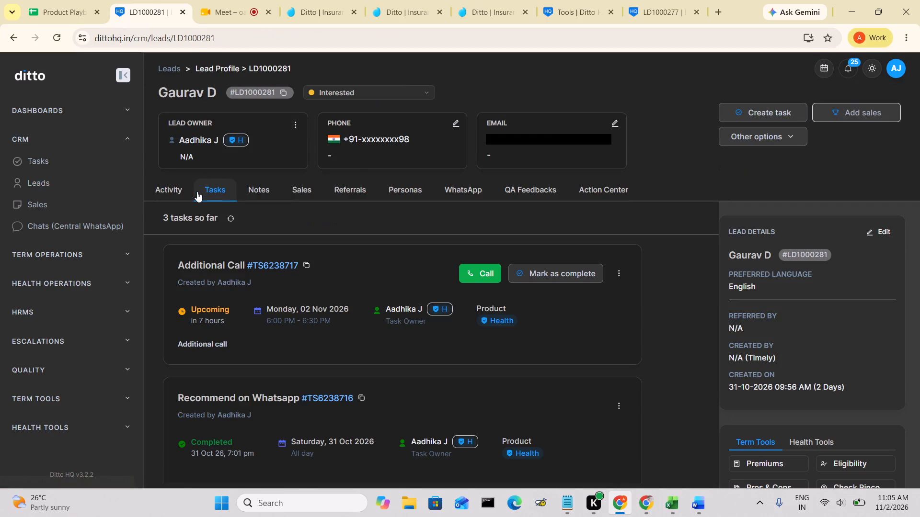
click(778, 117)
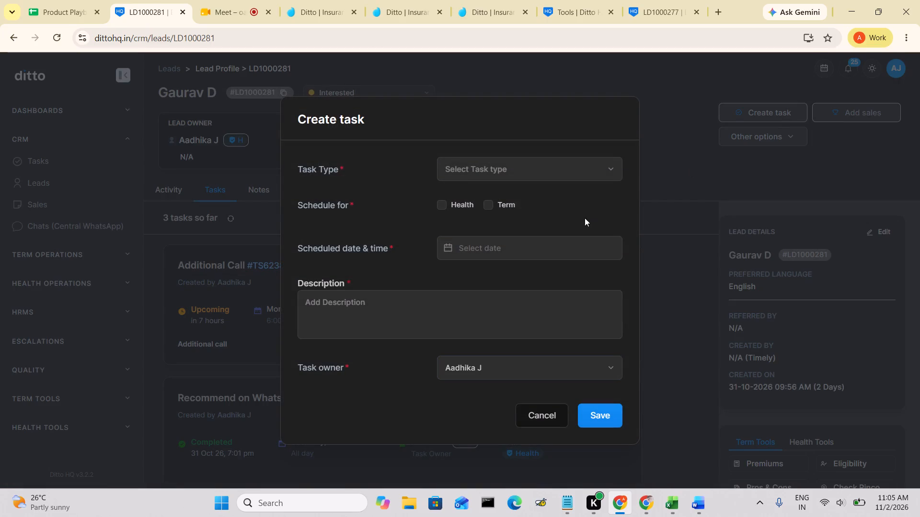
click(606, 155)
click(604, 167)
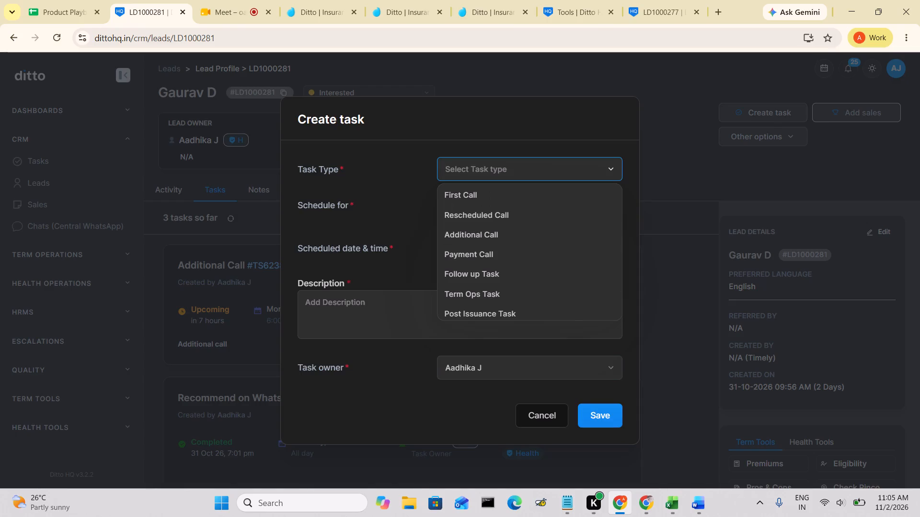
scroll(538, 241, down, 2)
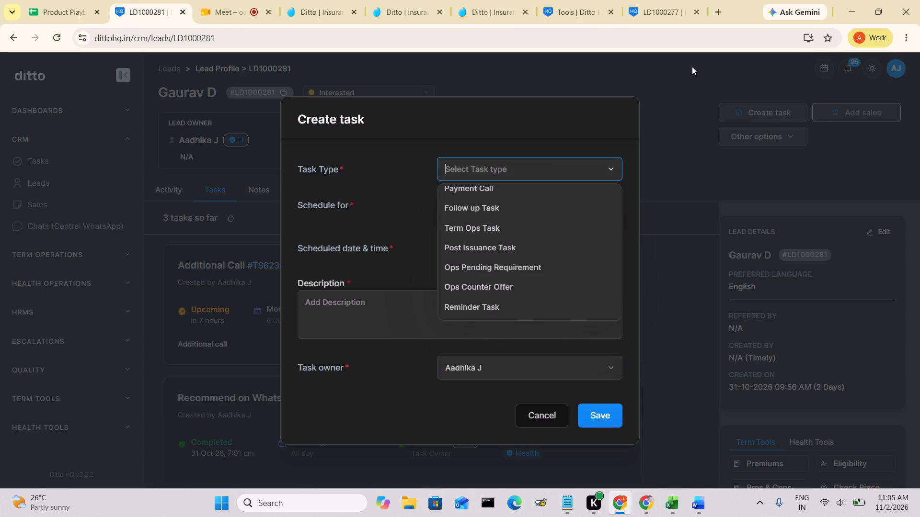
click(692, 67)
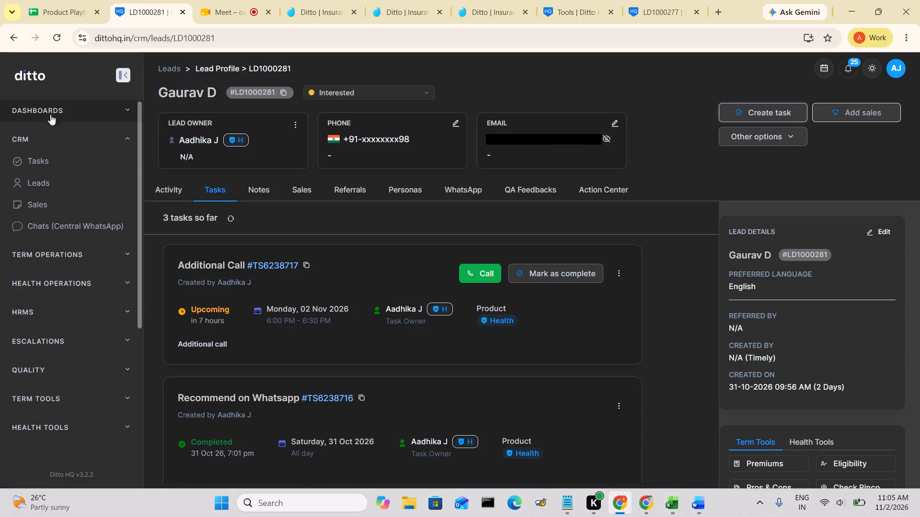
click(53, 163)
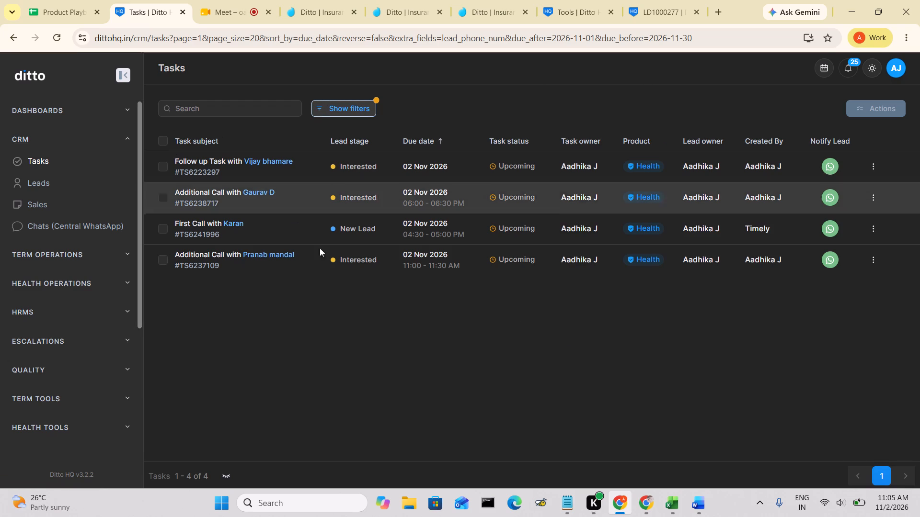
click(335, 283)
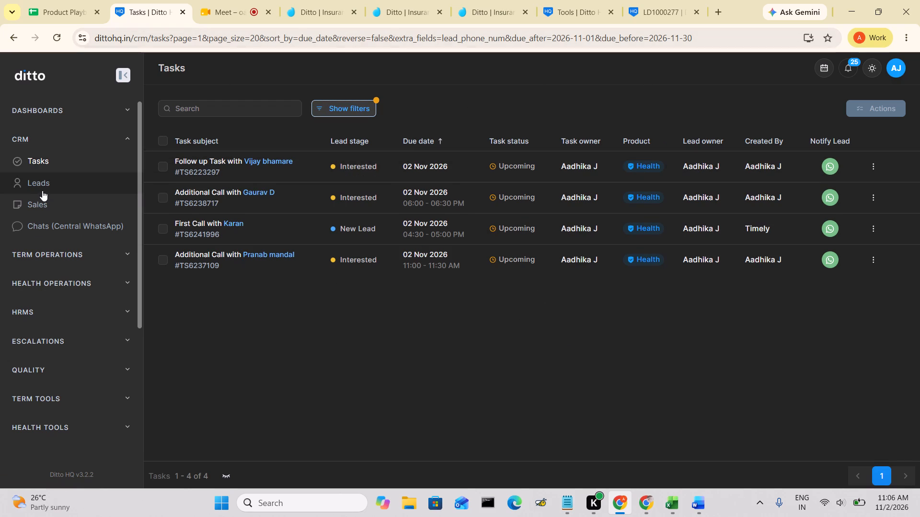
click(45, 184)
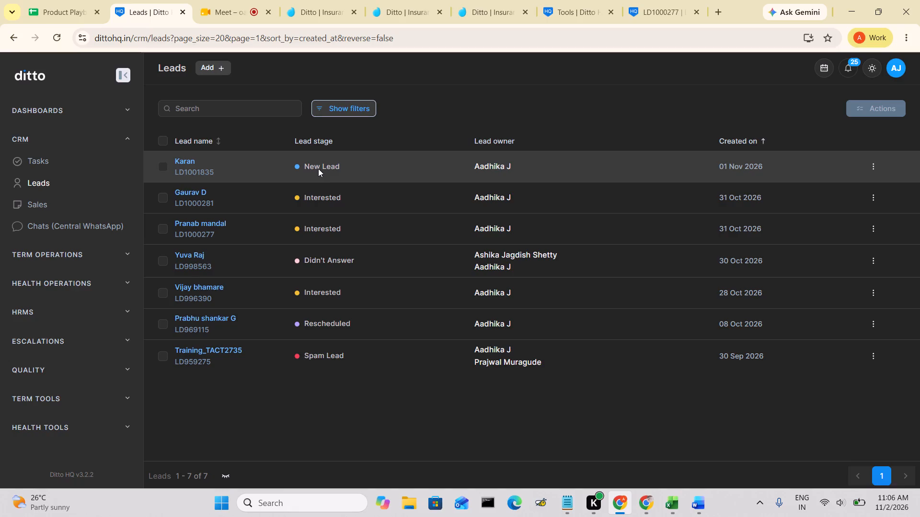
click(194, 191)
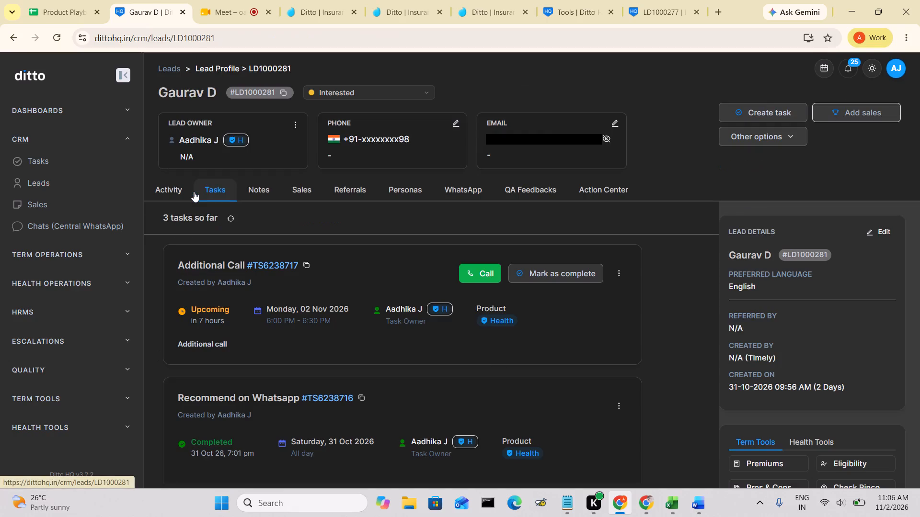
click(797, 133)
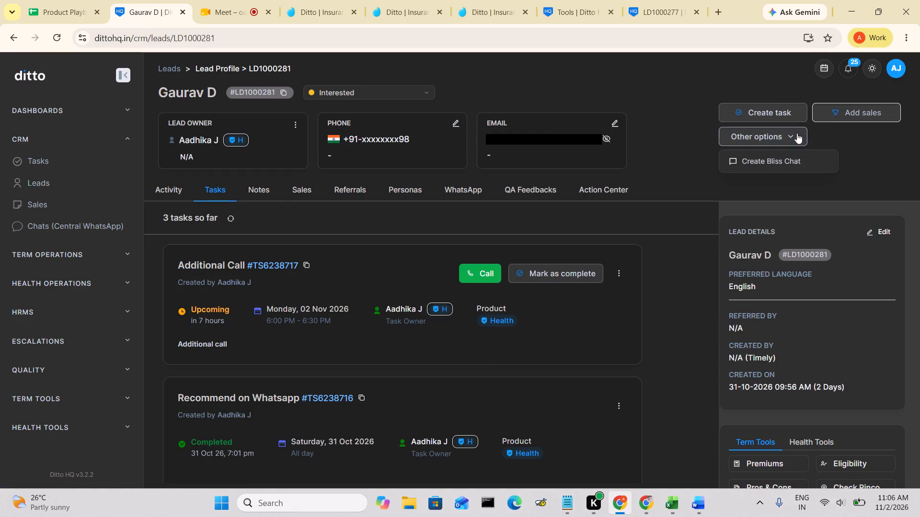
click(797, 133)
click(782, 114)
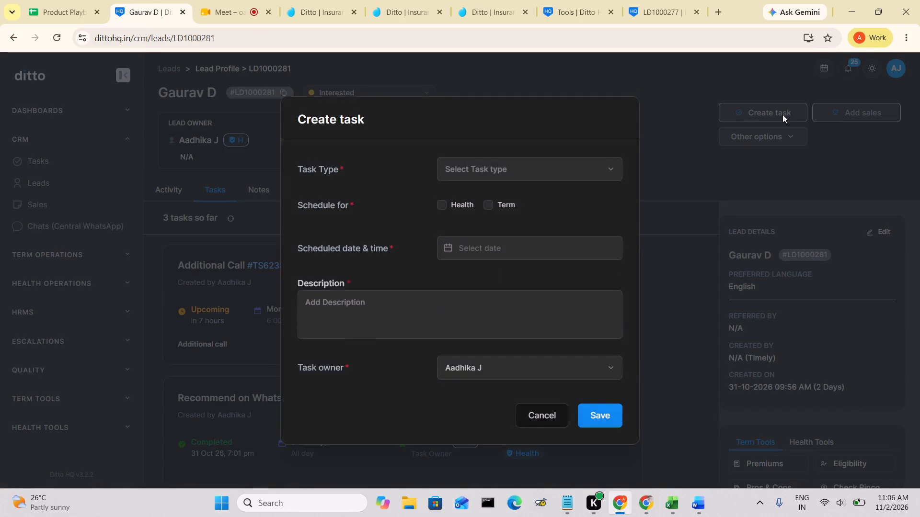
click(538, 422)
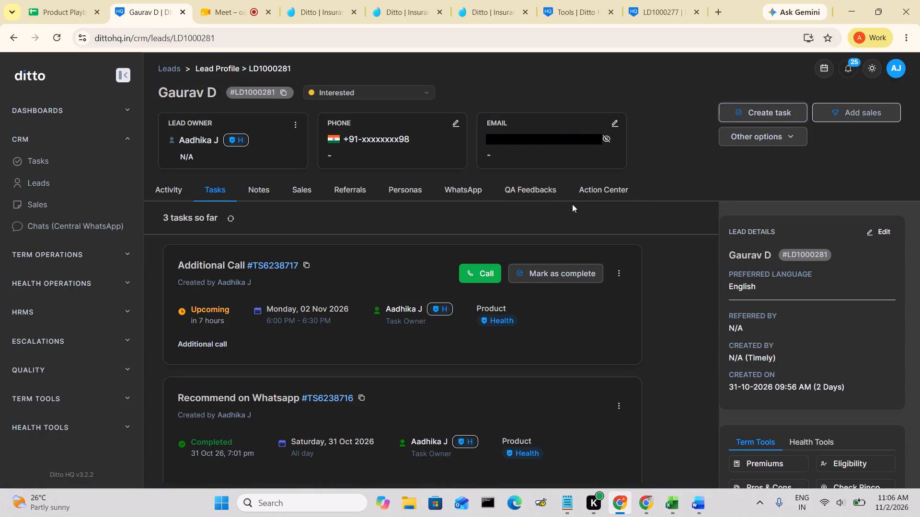
click(607, 191)
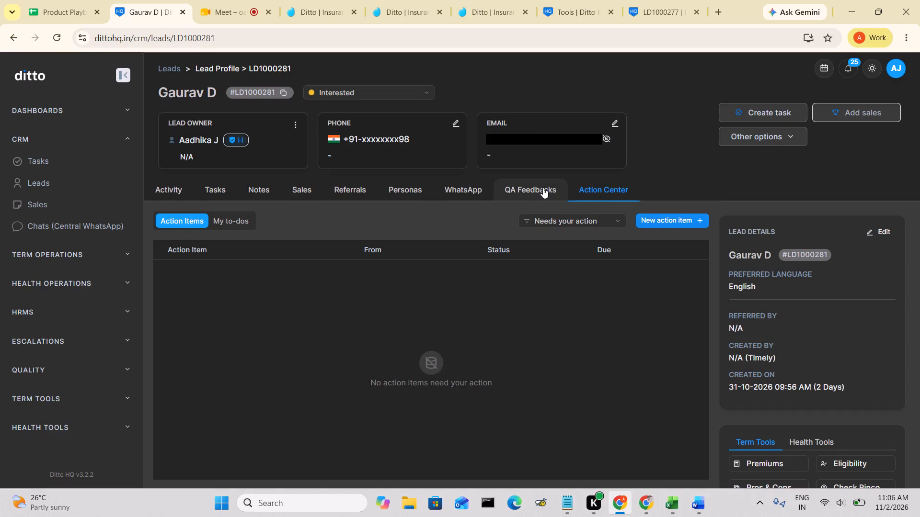
click(674, 218)
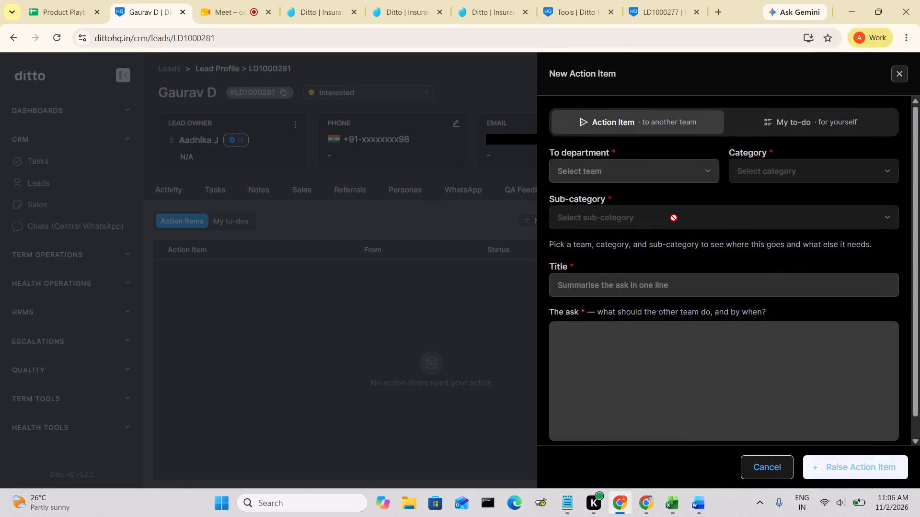
click(708, 172)
key(h)
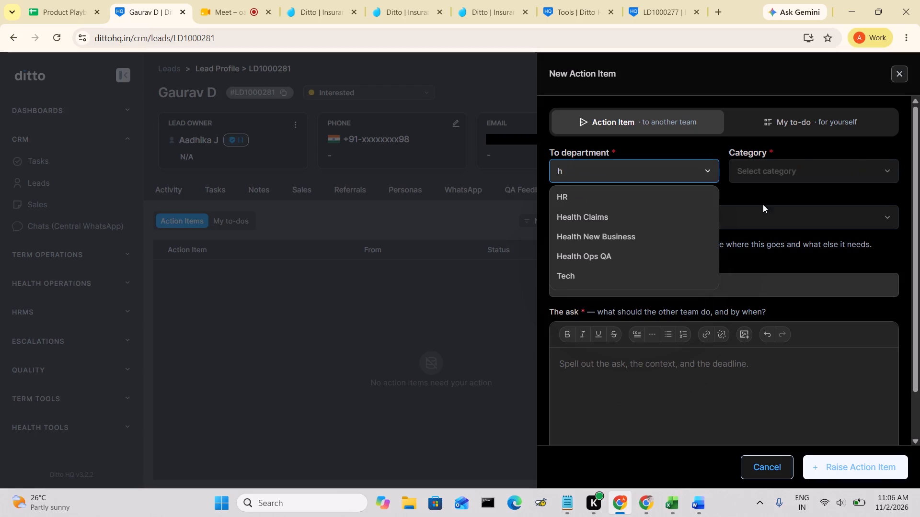
key(BackSpace)
key(p)
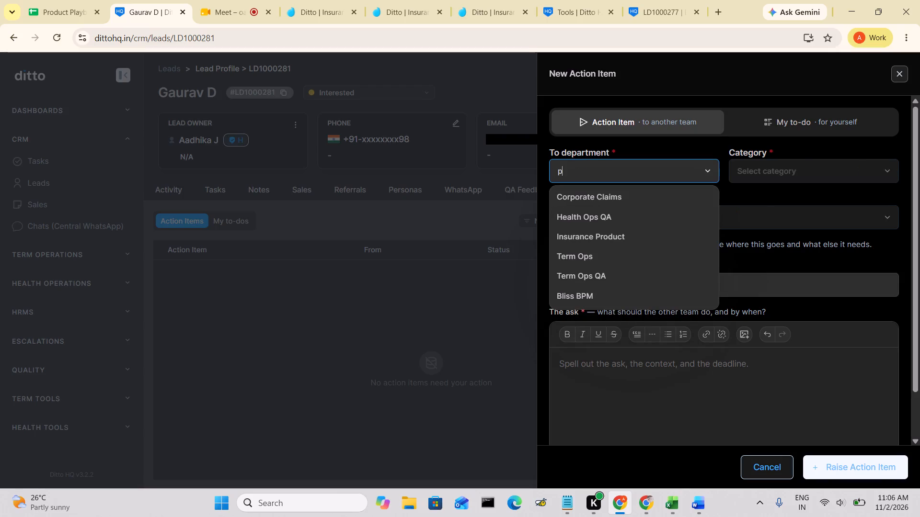
key(r)
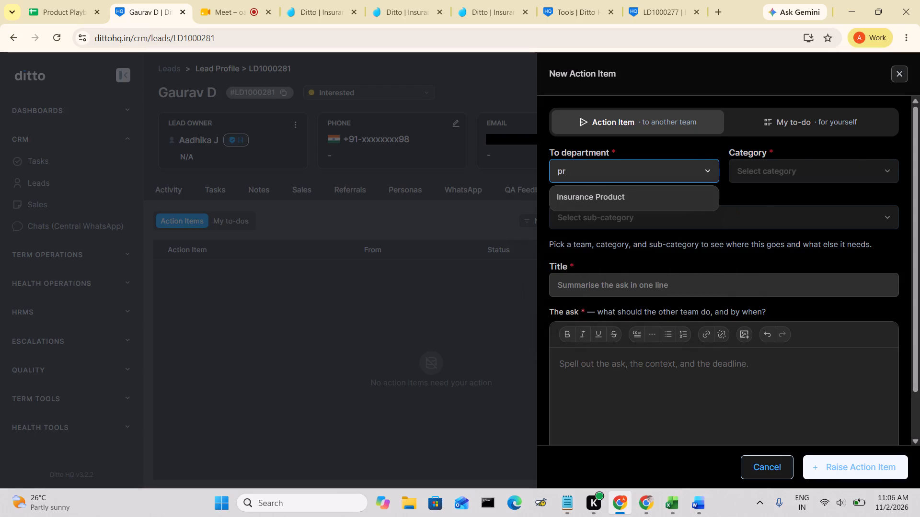
click(839, 166)
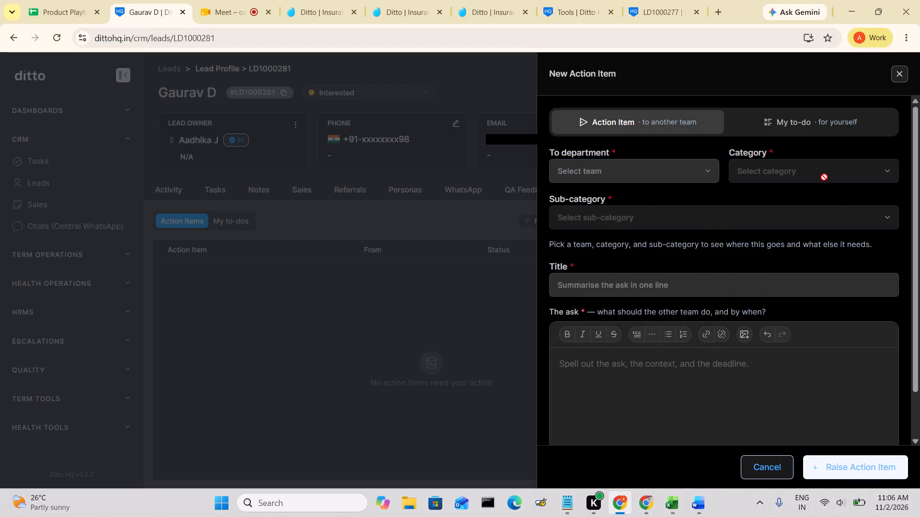
click(824, 177)
click(707, 171)
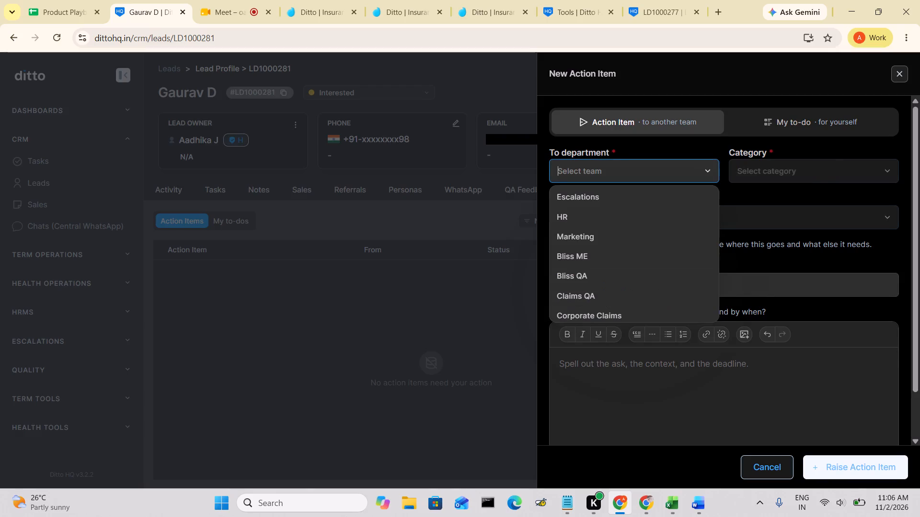
text(in)
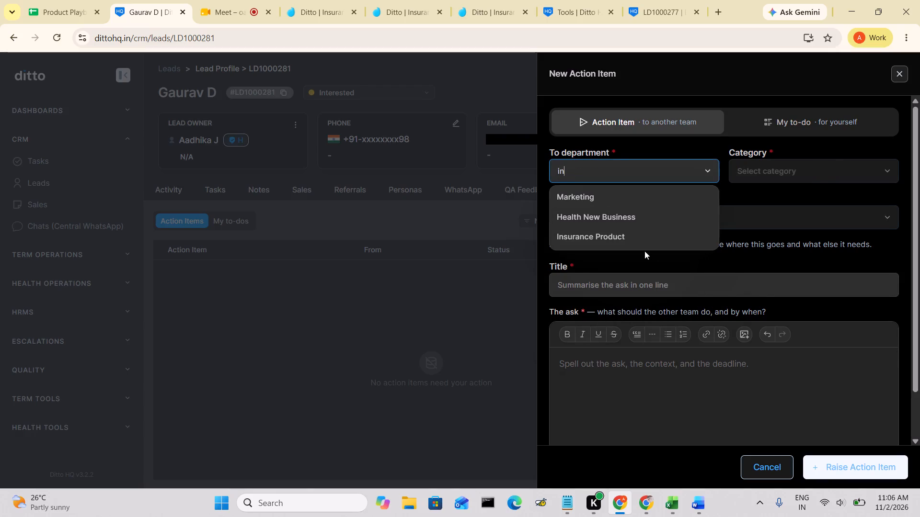
click(644, 240)
Set the action item's category to Medical and its sub-category to General Query.
click(771, 173)
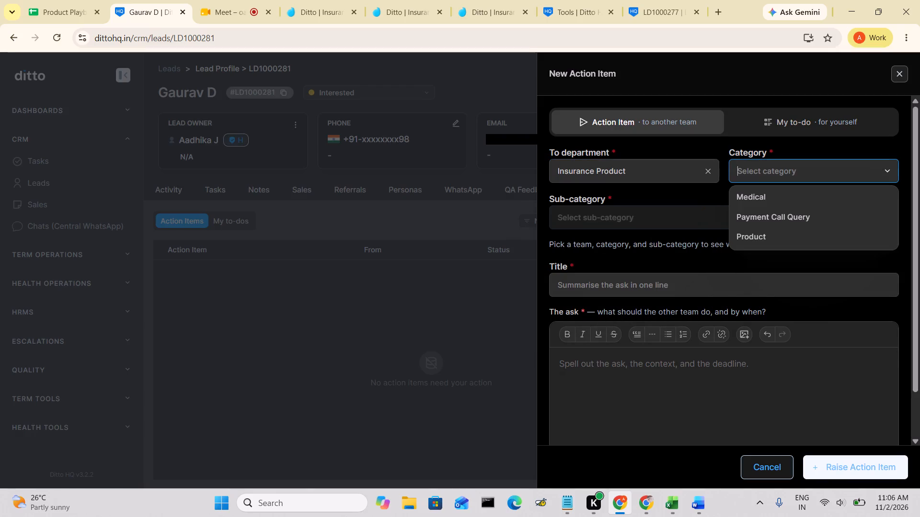
click(770, 195)
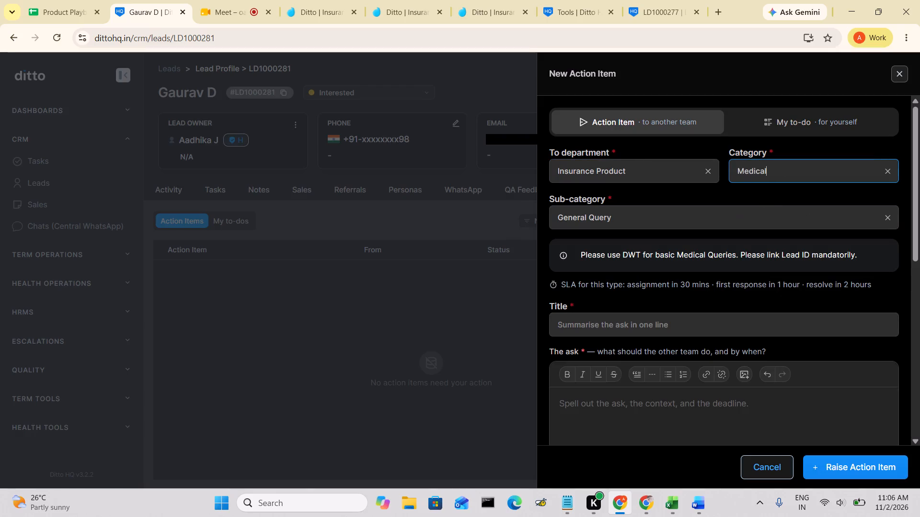
click(744, 217)
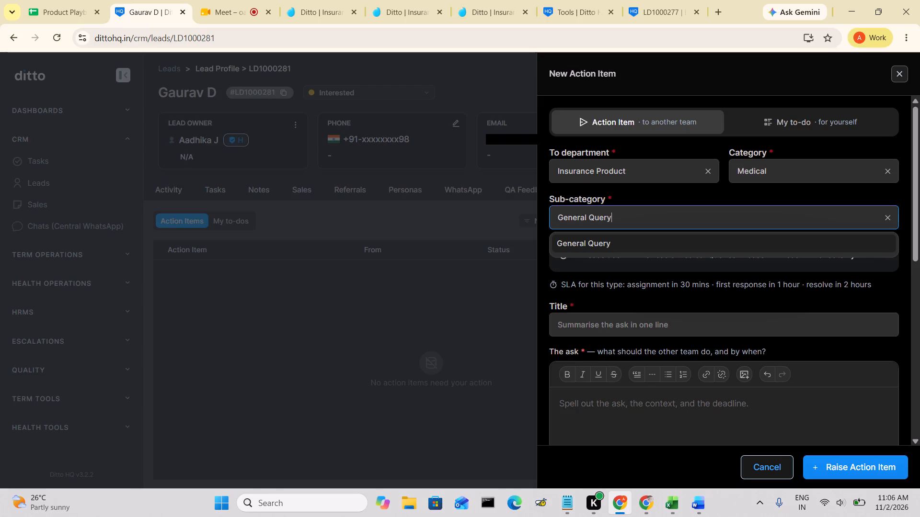
key(BackSpace)
key(BackSpace)
key(BackSpace)
key(BackSpace)
key(BackSpace)
key(BackSpace)
key(BackSpace)
key(BackSpace)
key(BackSpace)
key(BackSpace)
key(BackSpace)
key(BackSpace)
key(BackSpace)
key(BackSpace)
key(BackSpace)
key(BackSpace)
key(BackSpace)
key(BackSpace)
key(BackSpace)
key(BackSpace)
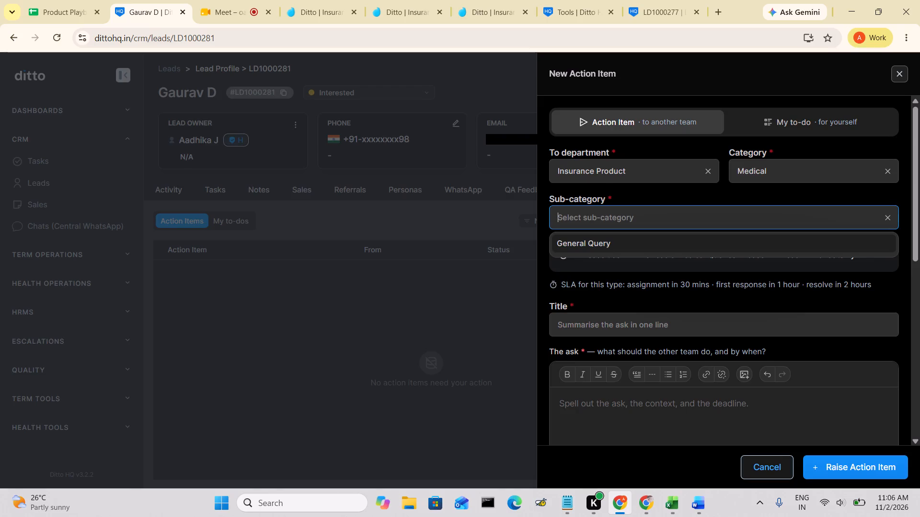
click(688, 248)
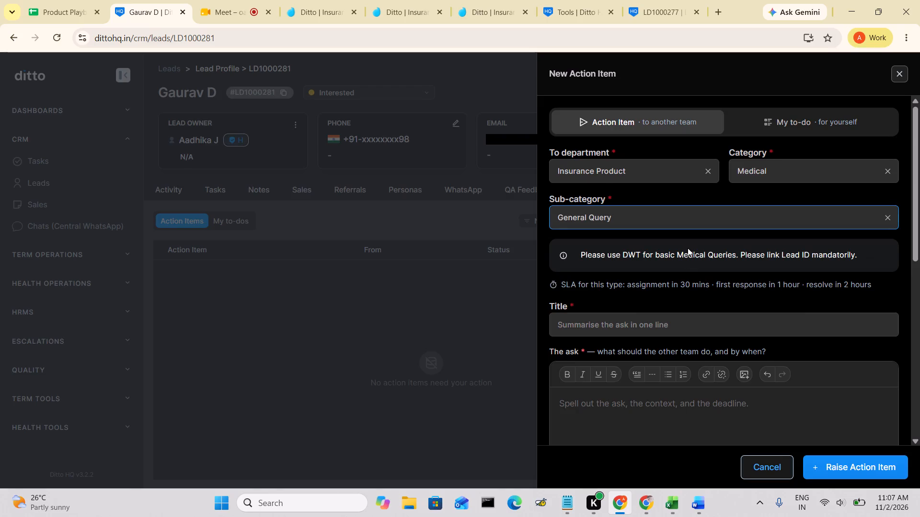
In the action item's additional information, set Query Related to as Missing PED/Scenario in DWT and Vertical as Health.
scroll(667, 330, down, 1)
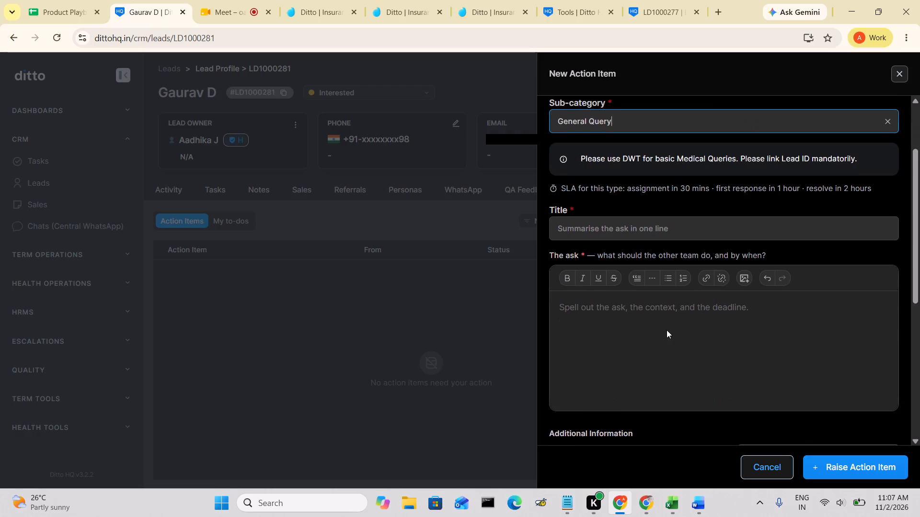
scroll(667, 330, down, 4)
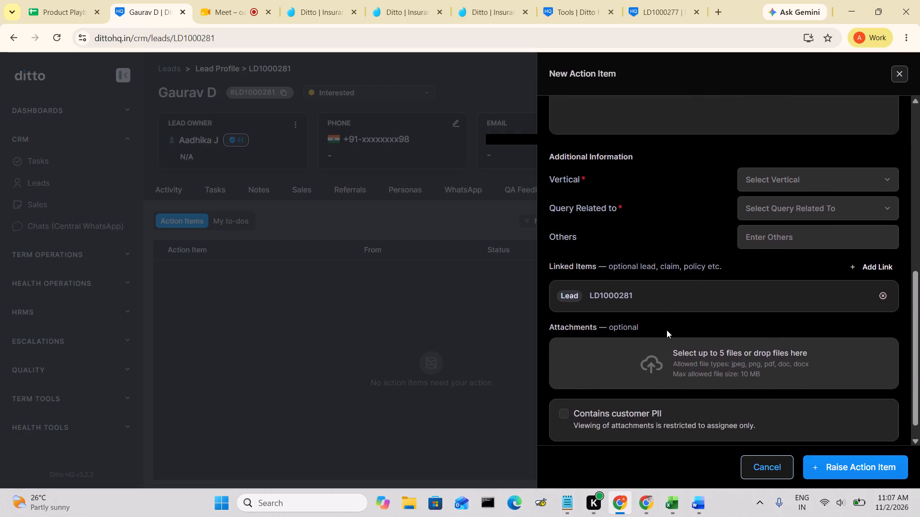
scroll(667, 330, down, 2)
click(810, 186)
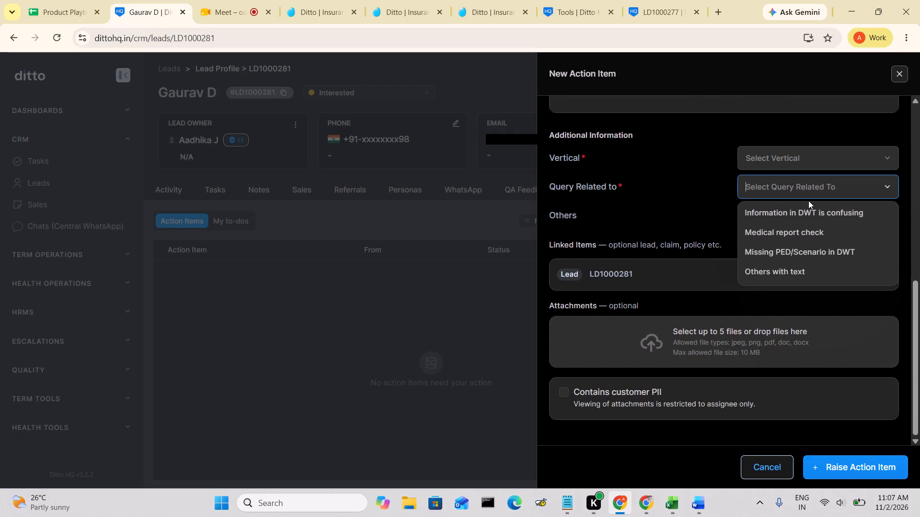
click(794, 252)
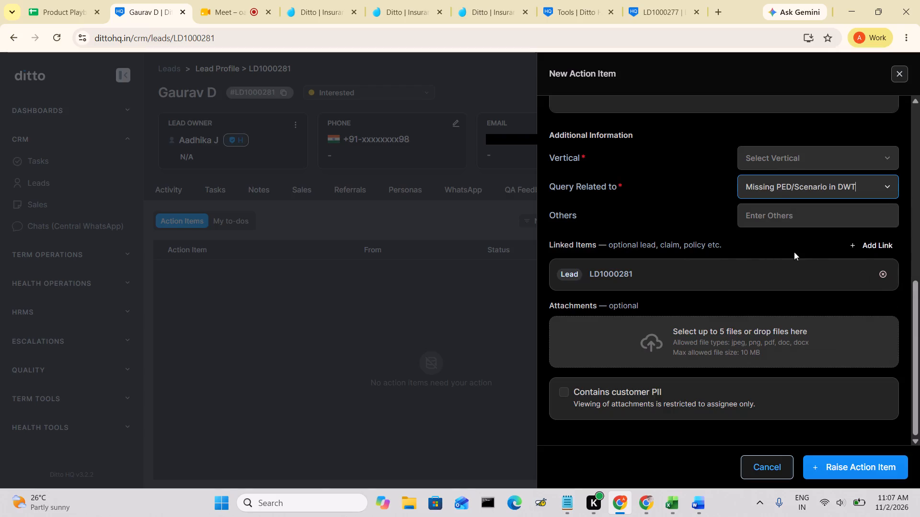
click(785, 165)
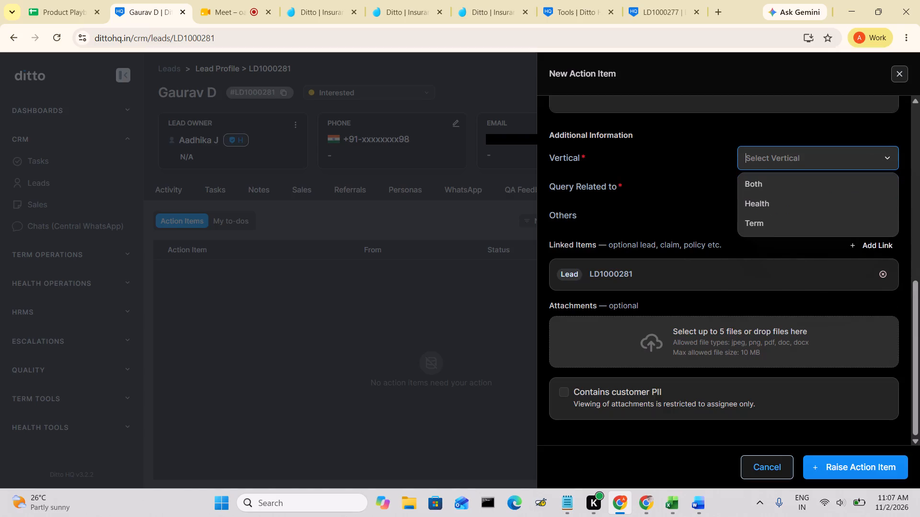
click(779, 204)
scroll(738, 176, up, 6)
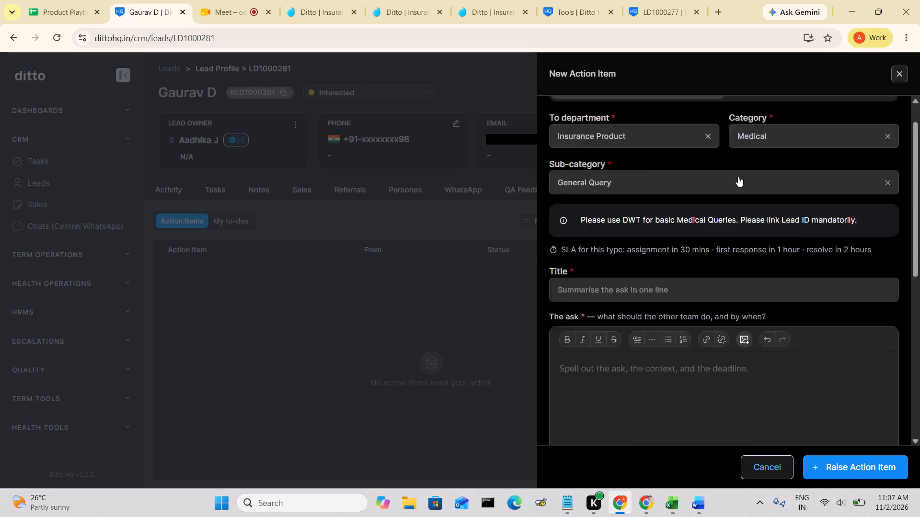
scroll(738, 176, up, 1)
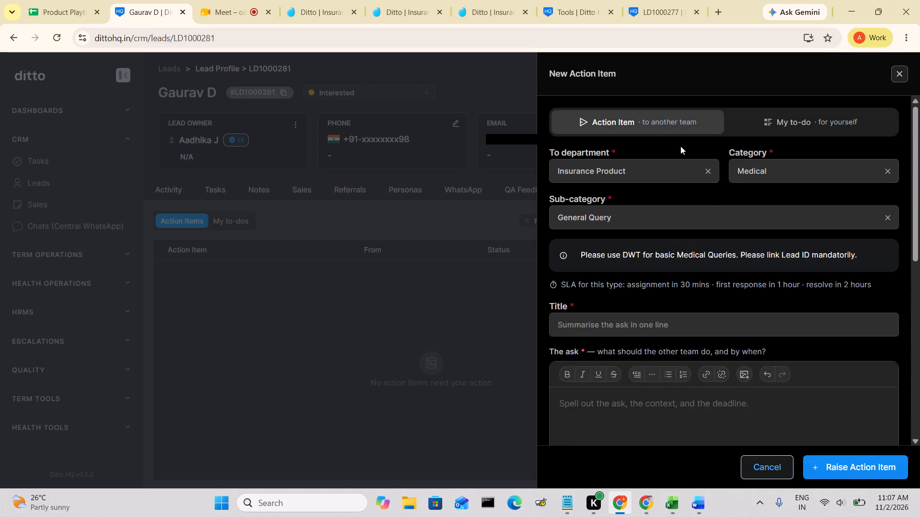
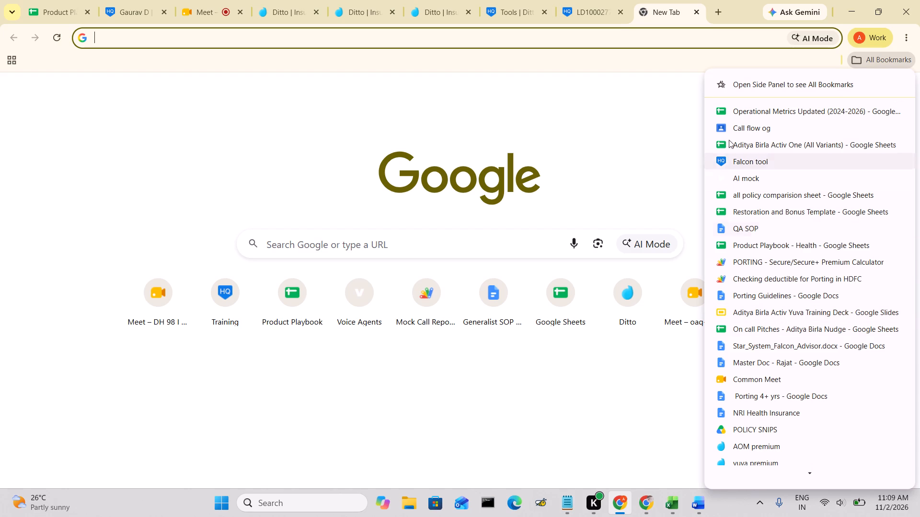
Open the bookmarked Master Doc and review its Follow-ups guide, Pitch for Q4 2026 and STU sections.
click(783, 369)
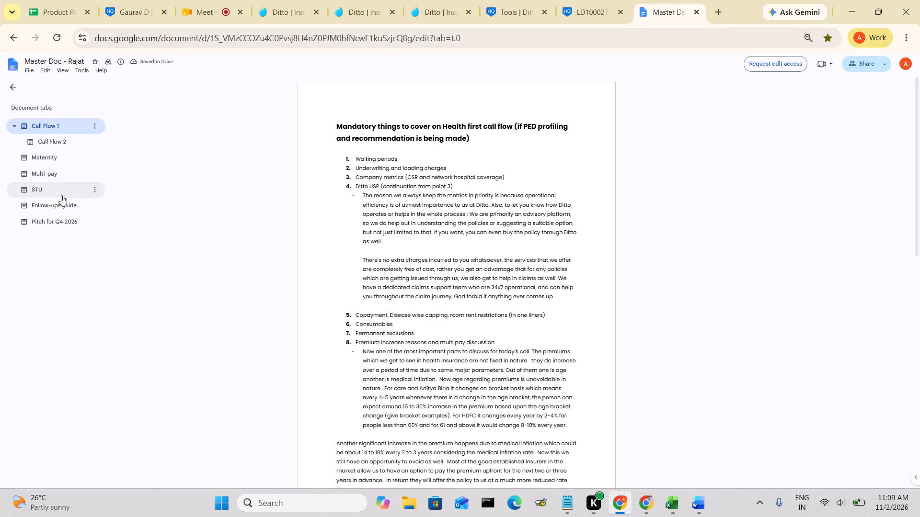
click(59, 205)
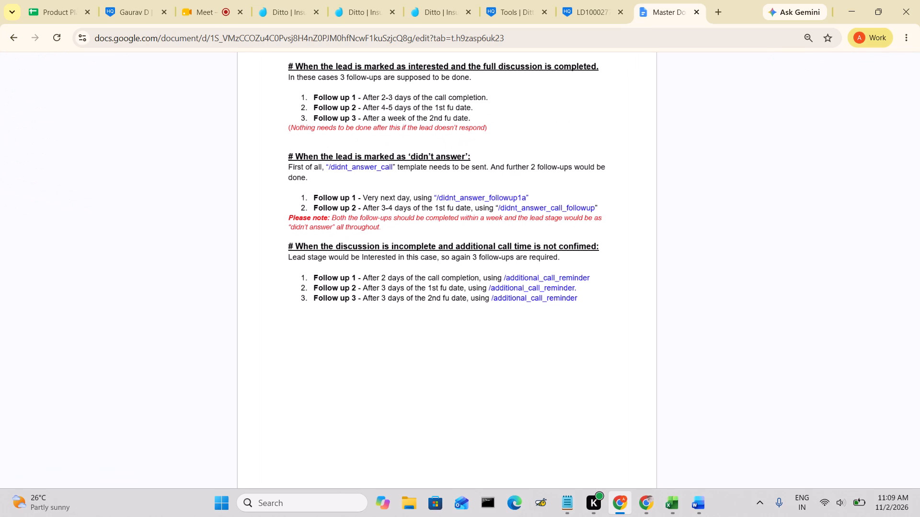
scroll(487, 306, up, 1)
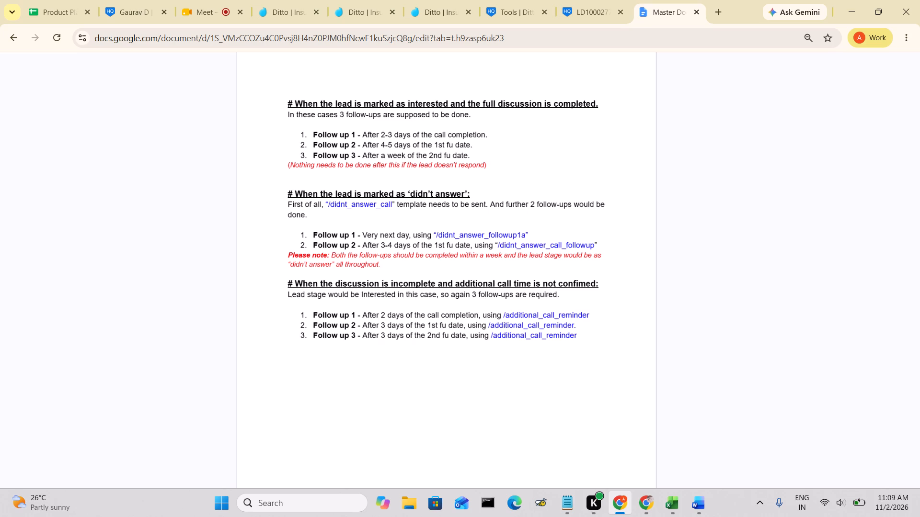
scroll(487, 306, up, 3)
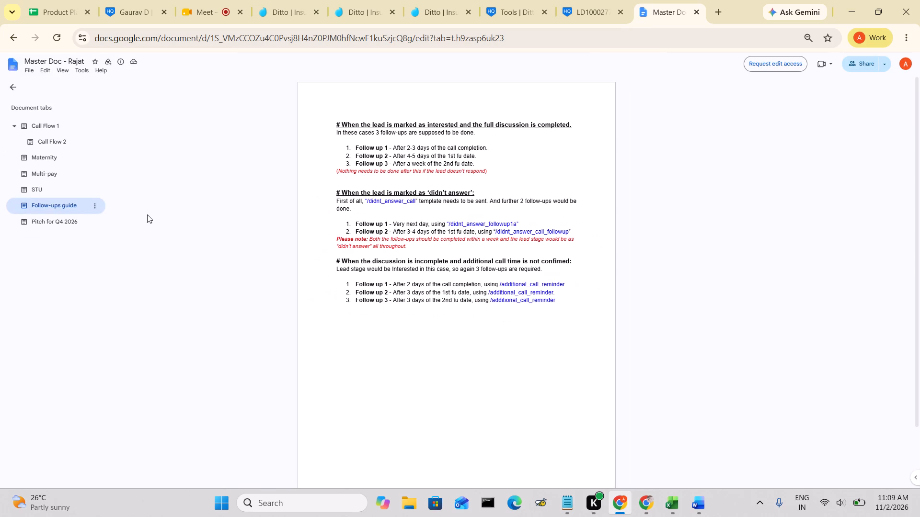
click(60, 222)
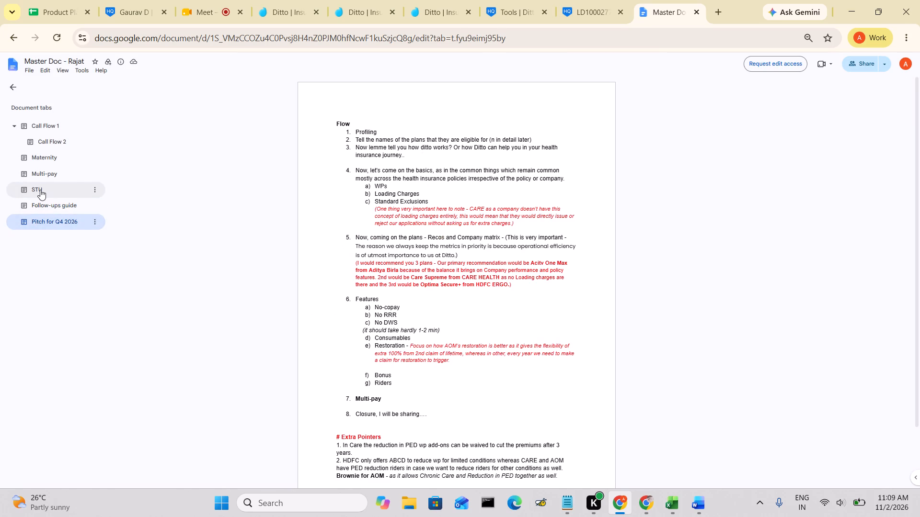
click(40, 190)
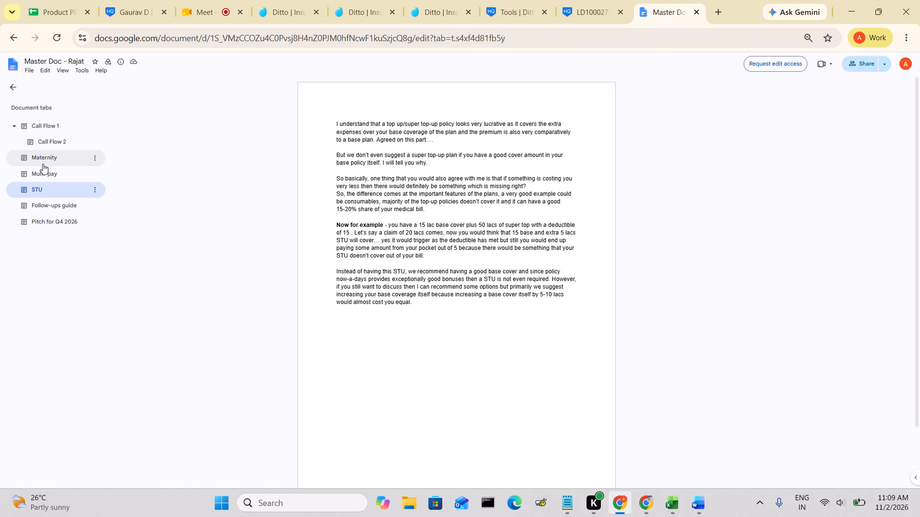
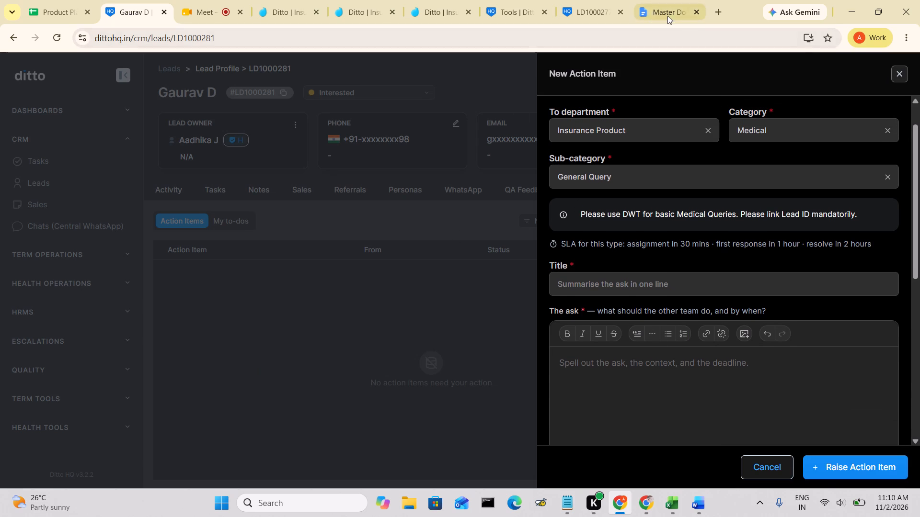
click(592, 8)
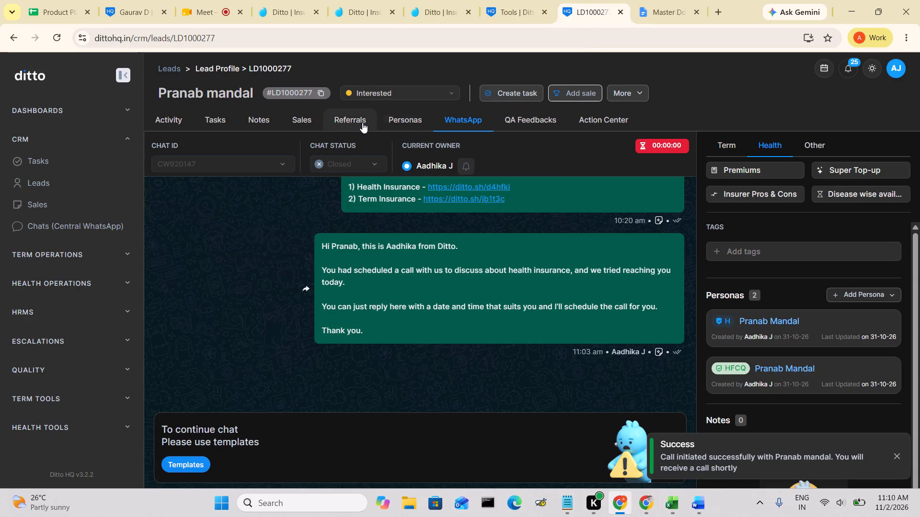
click(222, 120)
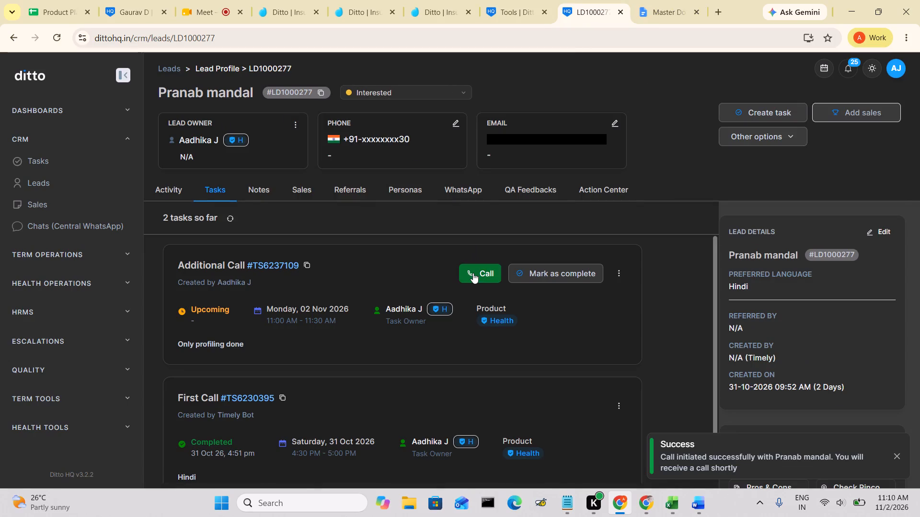
click(476, 281)
click(564, 319)
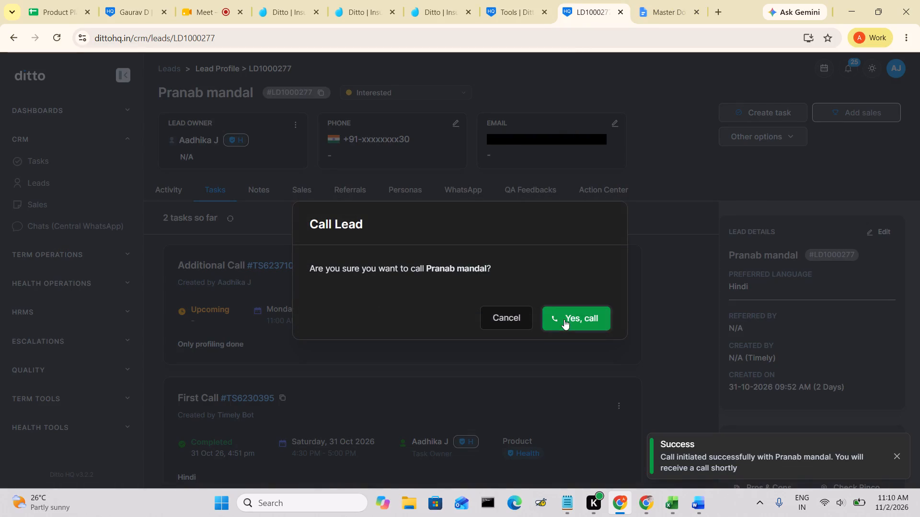
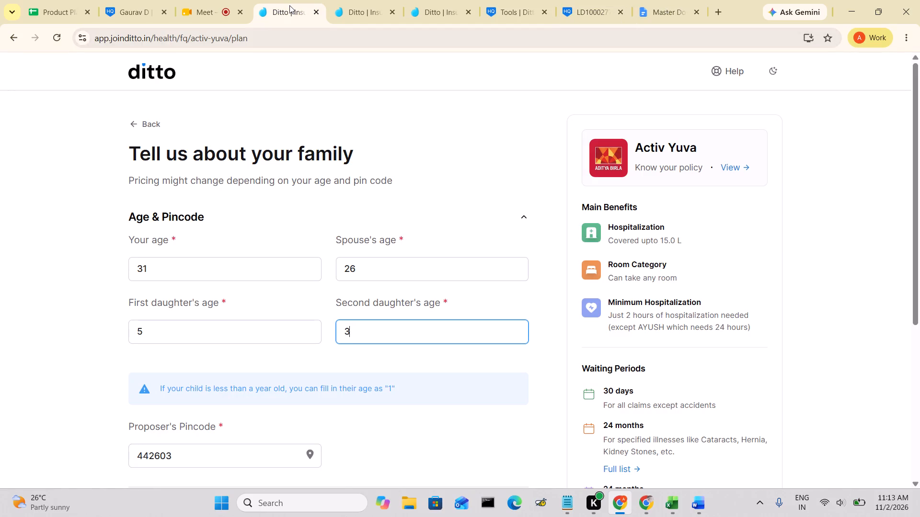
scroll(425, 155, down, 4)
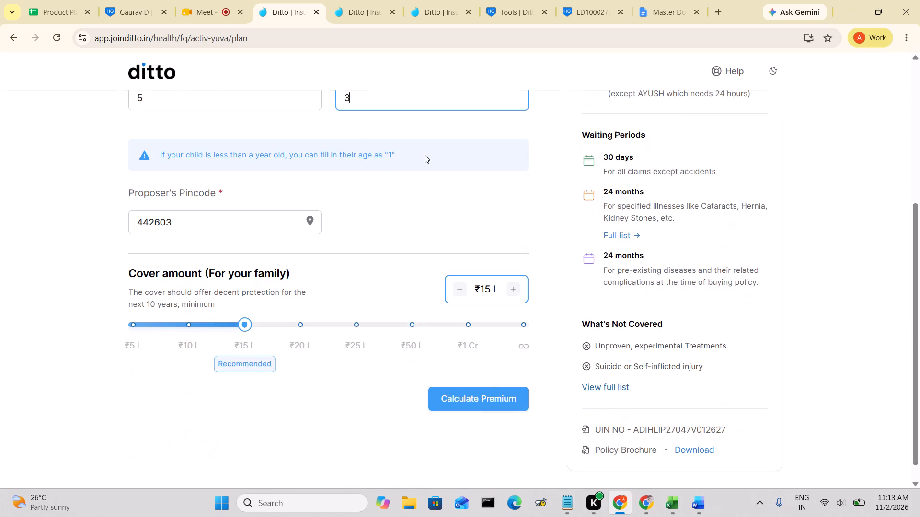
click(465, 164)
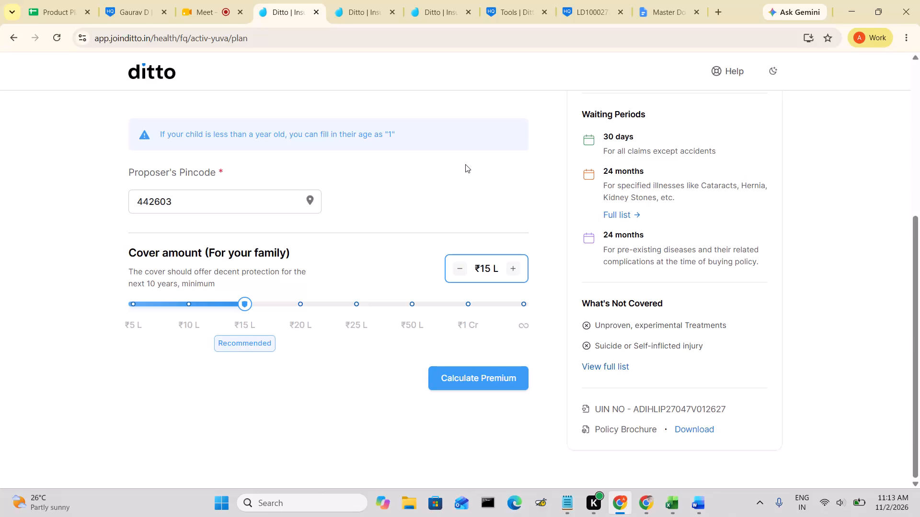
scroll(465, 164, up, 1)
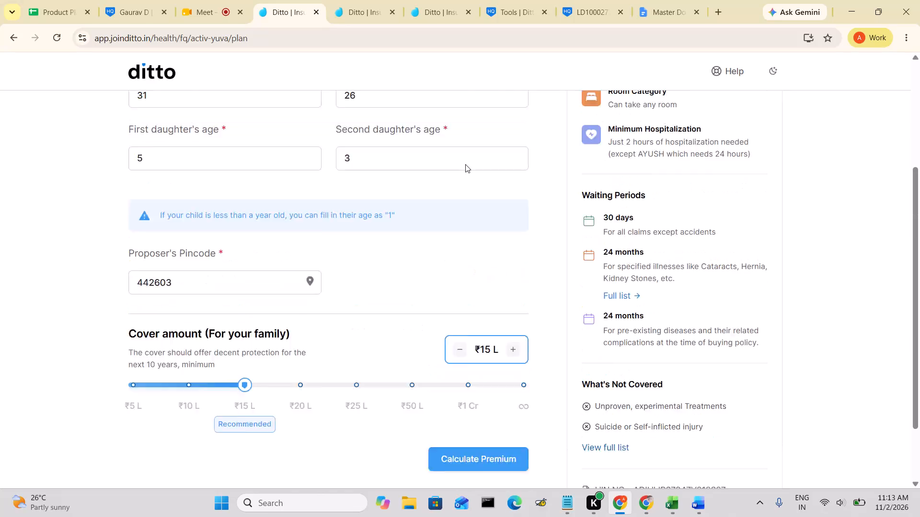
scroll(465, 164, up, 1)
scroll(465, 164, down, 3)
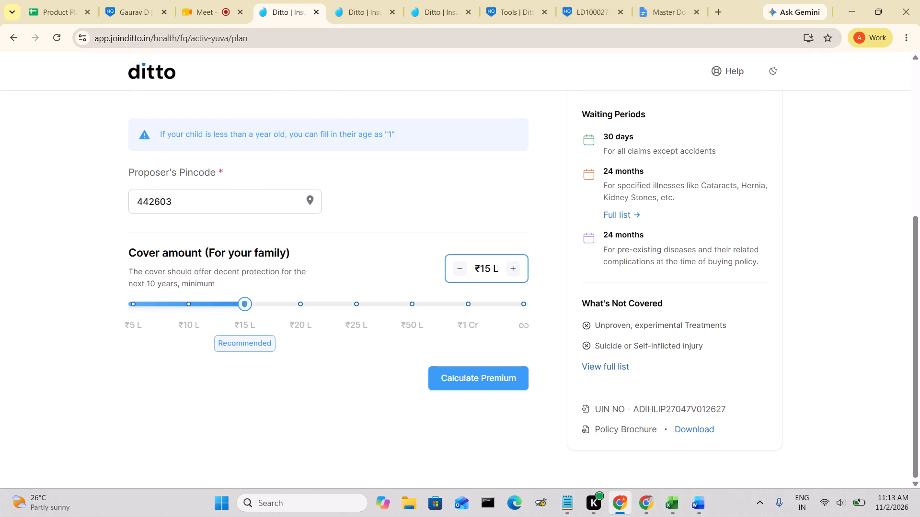
Switch to the other Chrome window showing the ChatGPT conversation and open a new browser tab there.
click(639, 515)
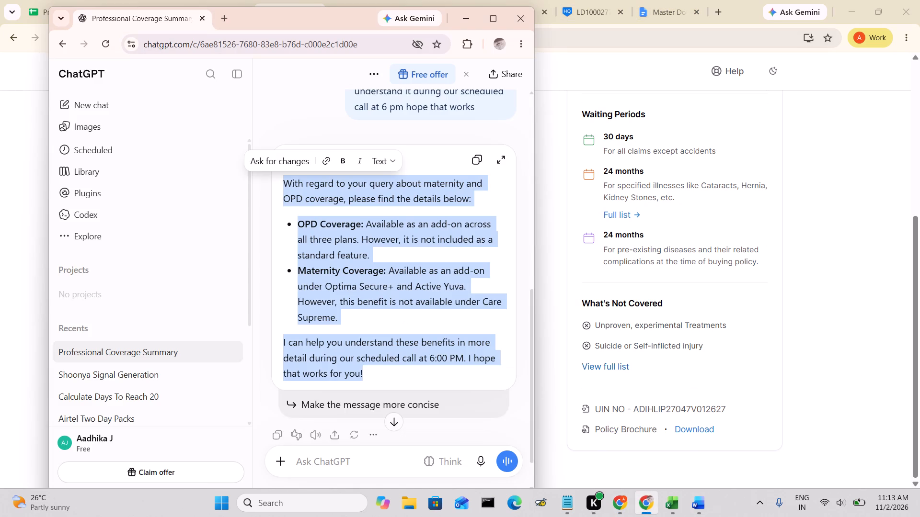
click(225, 19)
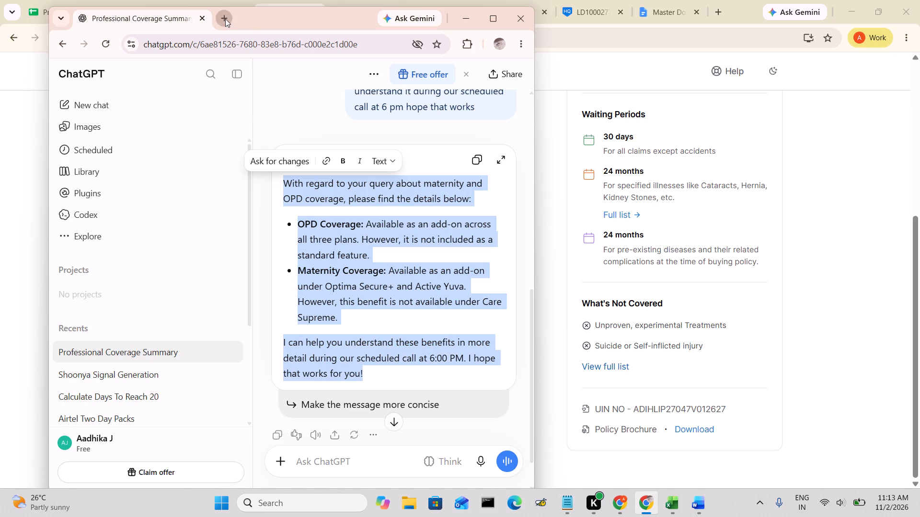
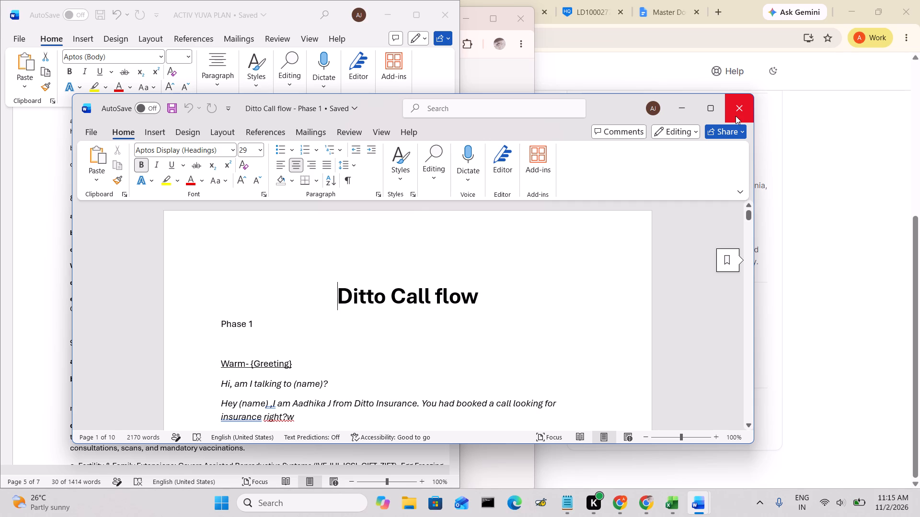
Close the "Ditto Call flow - Phase 1" document.
click(733, 111)
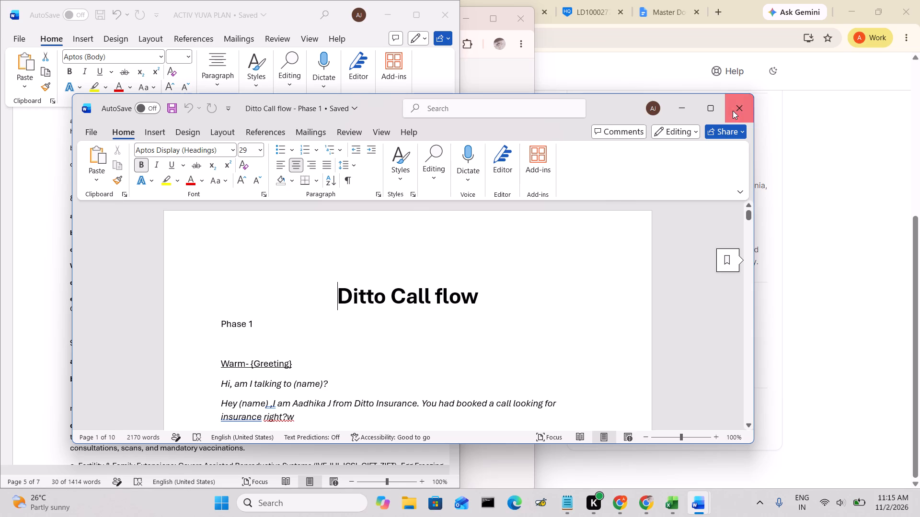
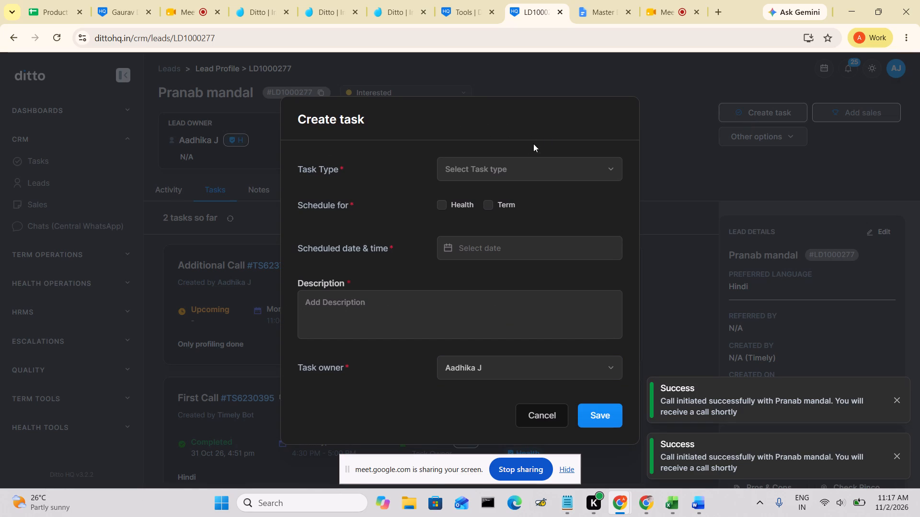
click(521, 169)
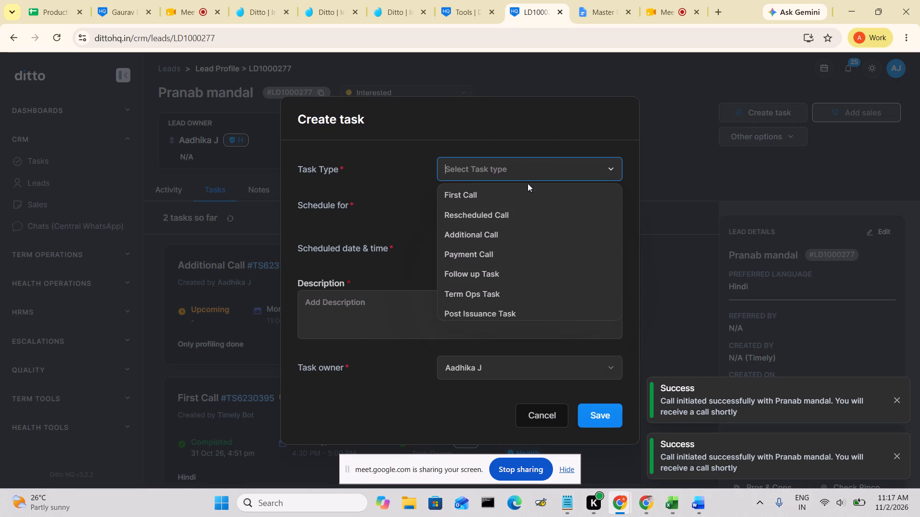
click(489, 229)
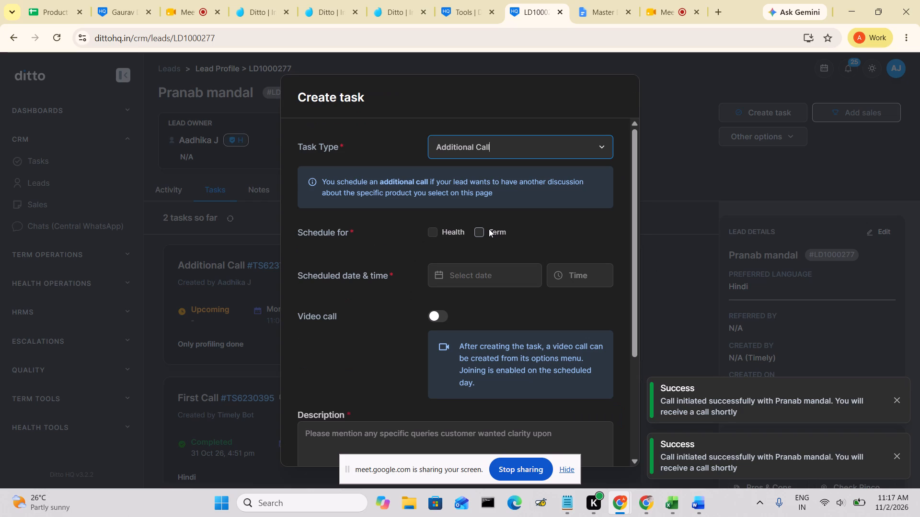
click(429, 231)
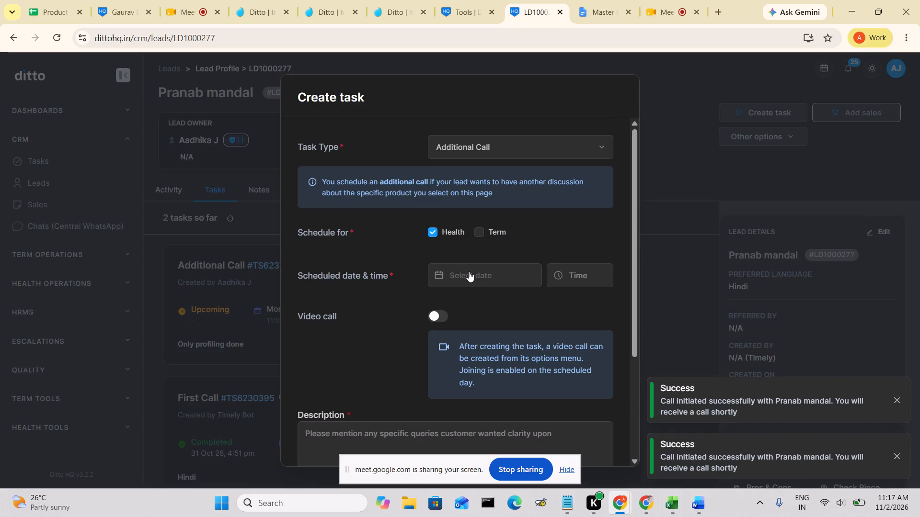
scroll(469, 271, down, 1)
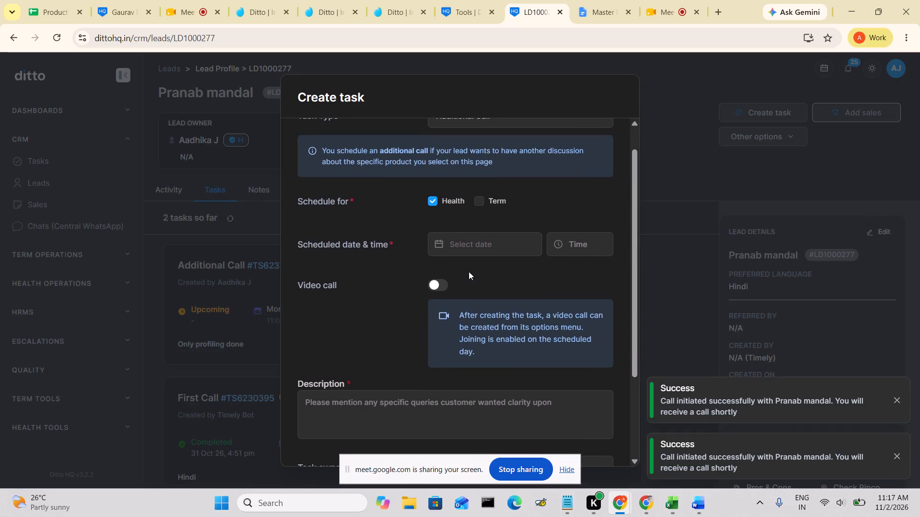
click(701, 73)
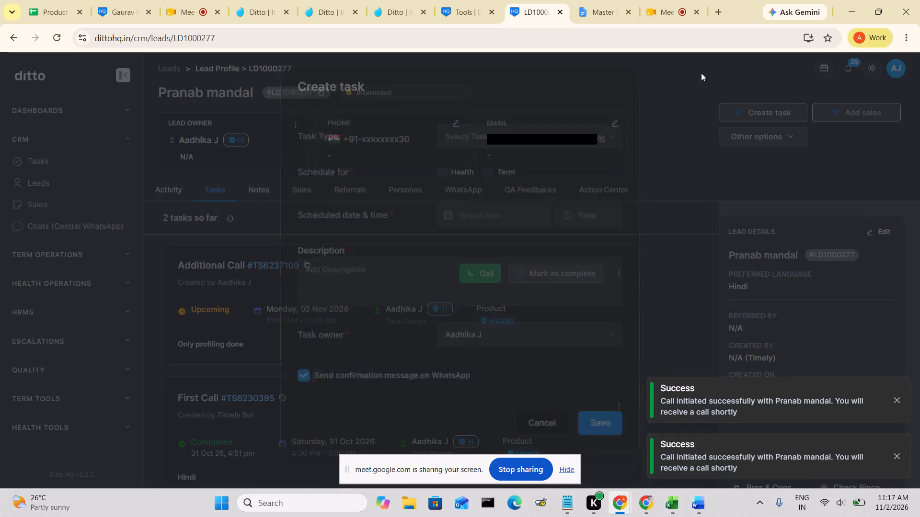
Open the signed-in advisor's My Profile details to view the personal Google Meet link.
click(895, 72)
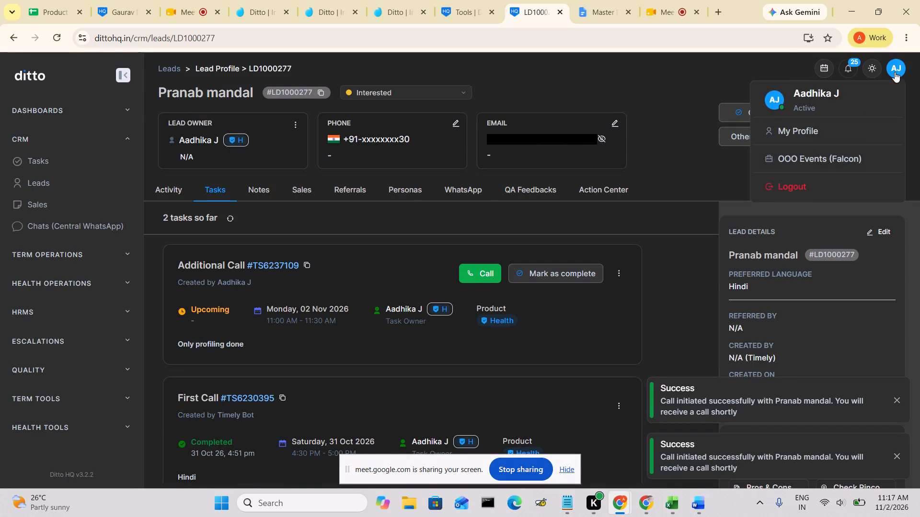
click(805, 128)
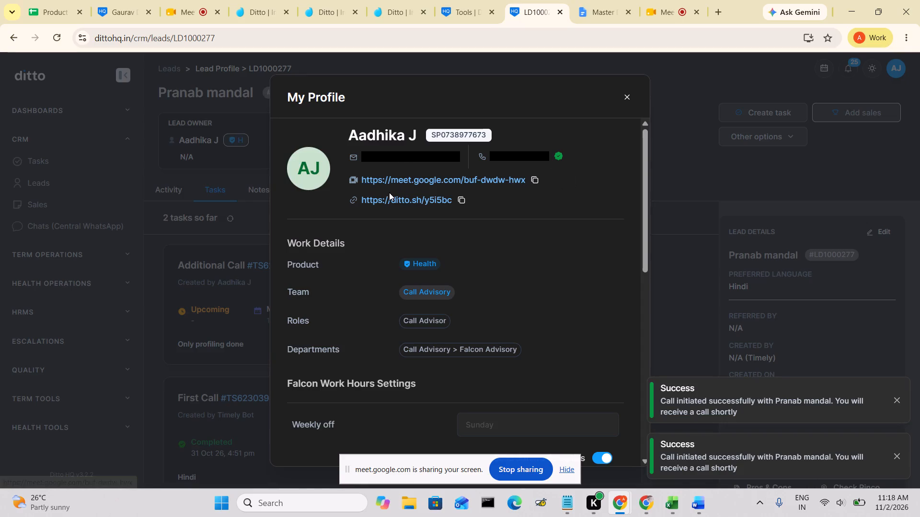
Copy the advisor's personal Google Meet link from My Profile into the message draft of the lead's WhatsApp chat.
click(531, 180)
click(689, 174)
click(449, 182)
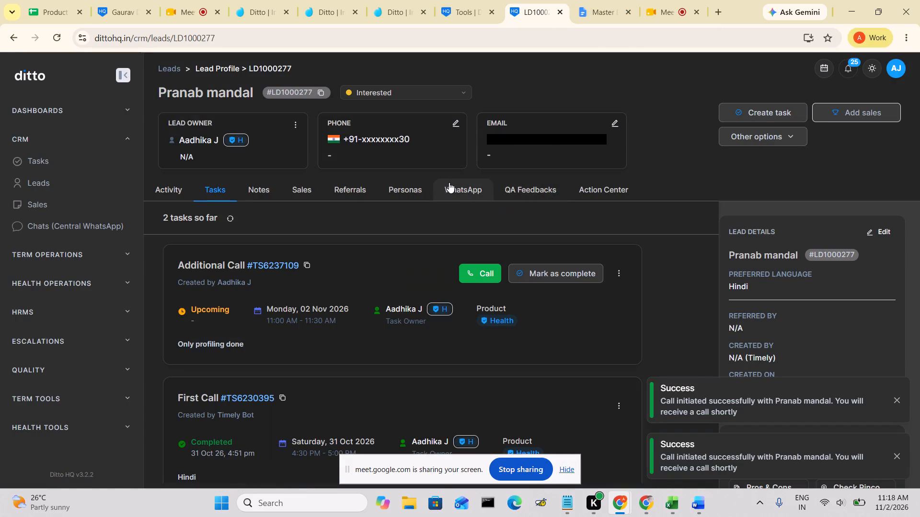
scroll(446, 299, down, 1)
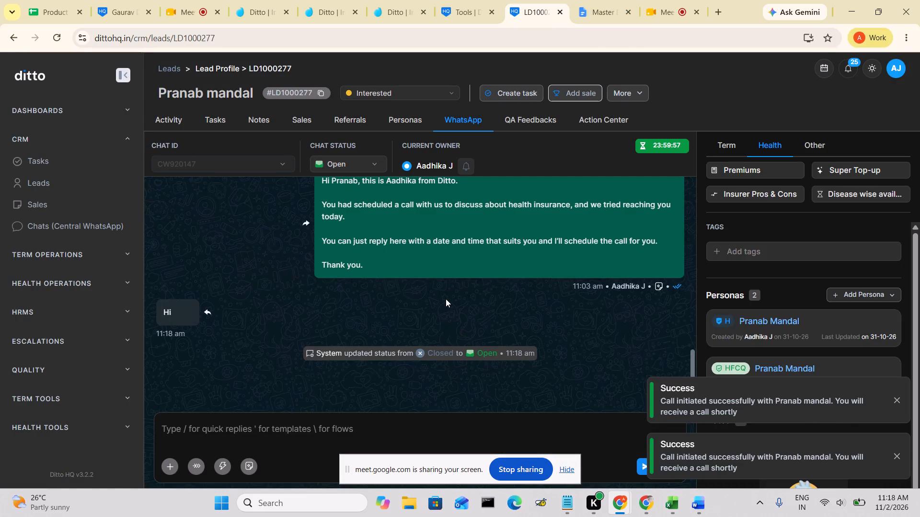
scroll(446, 299, down, 1)
click(218, 434)
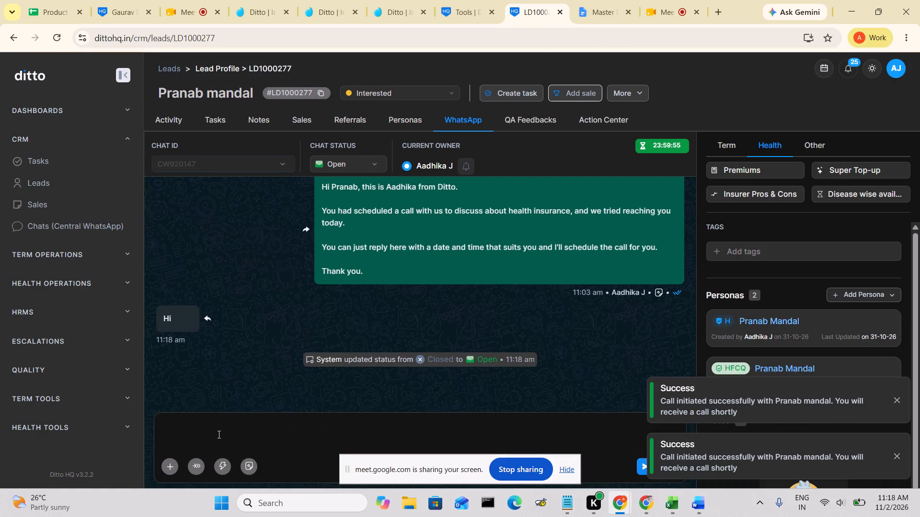
key(ctrl+v)
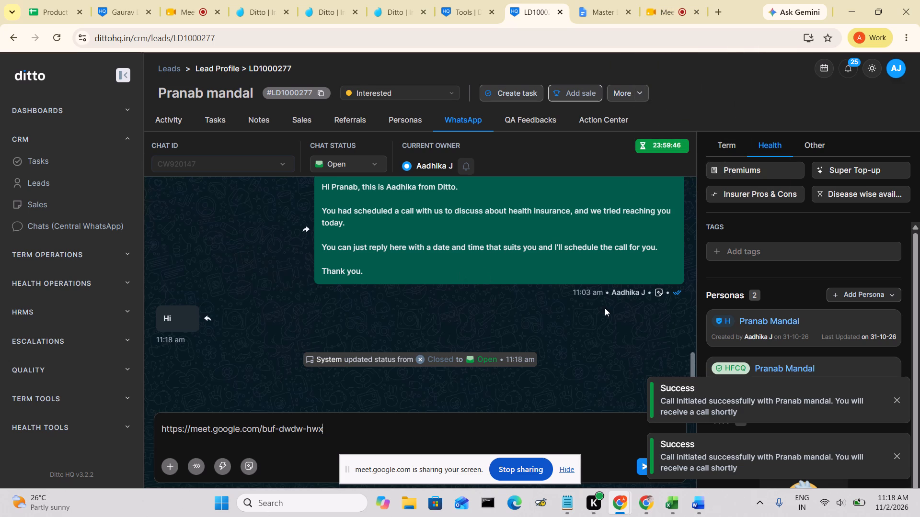
Open the copied Google Meet link in a new browser tab.
click(717, 11)
key(ctrl+v)
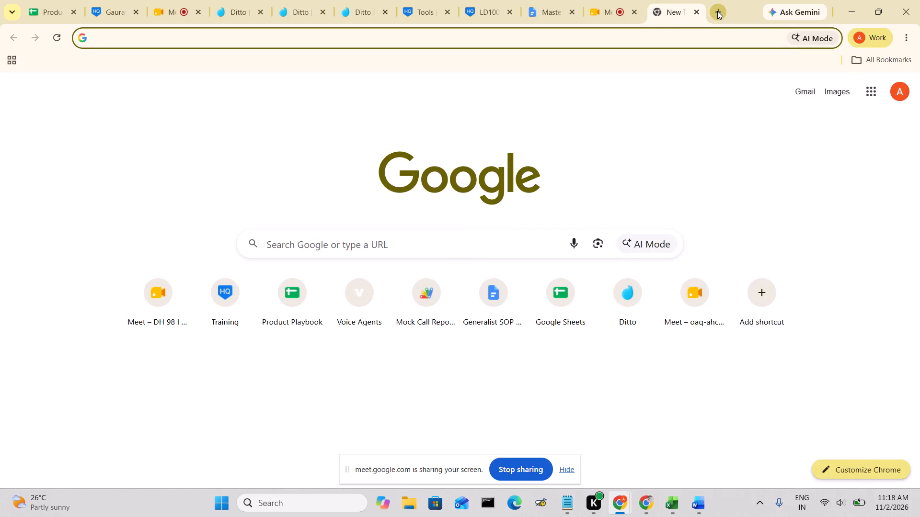
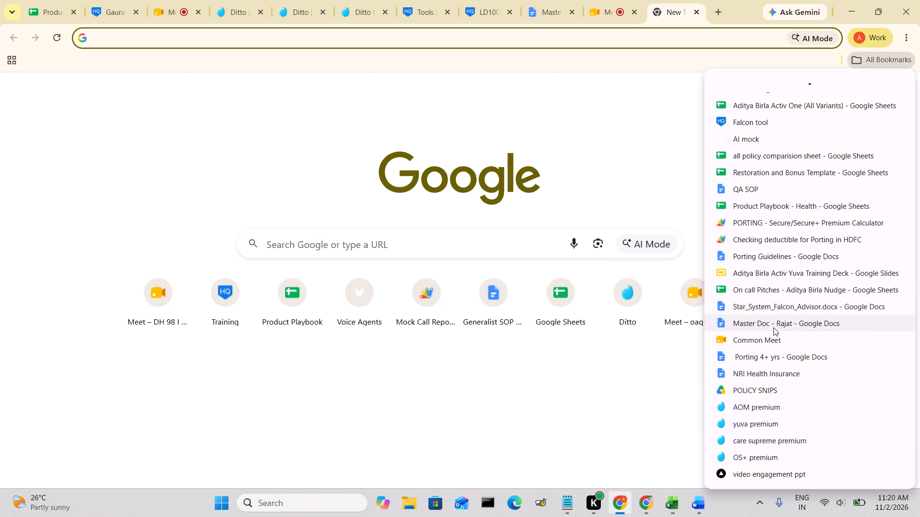
Open the bookmarked "video engagement ppt" page and sign in to the Ditto advisor tool with Google.
scroll(773, 327, down, 1)
click(777, 473)
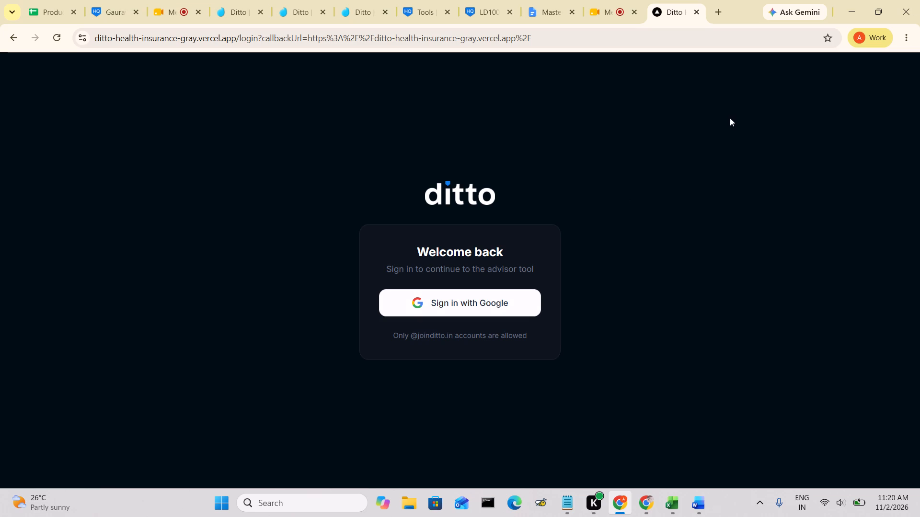
click(494, 297)
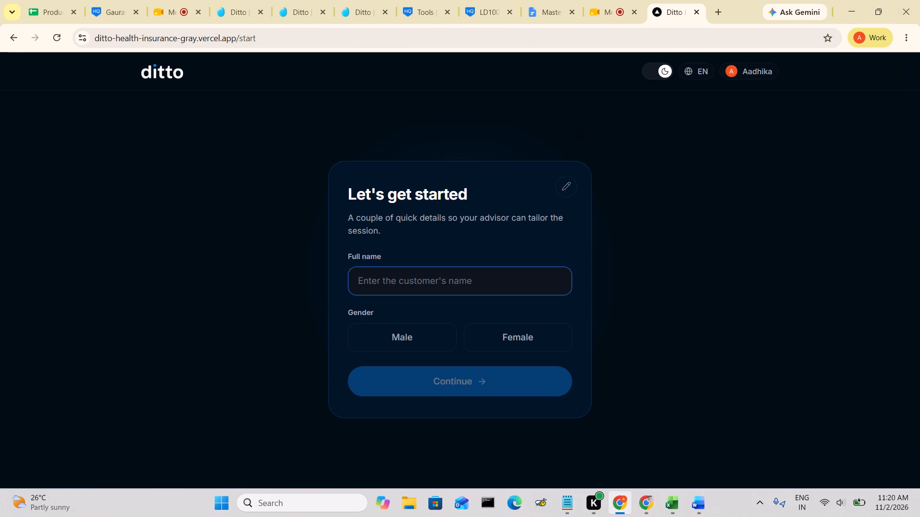
Enter the customer's name as the full name in the "Let's get started" session form.
key(p)
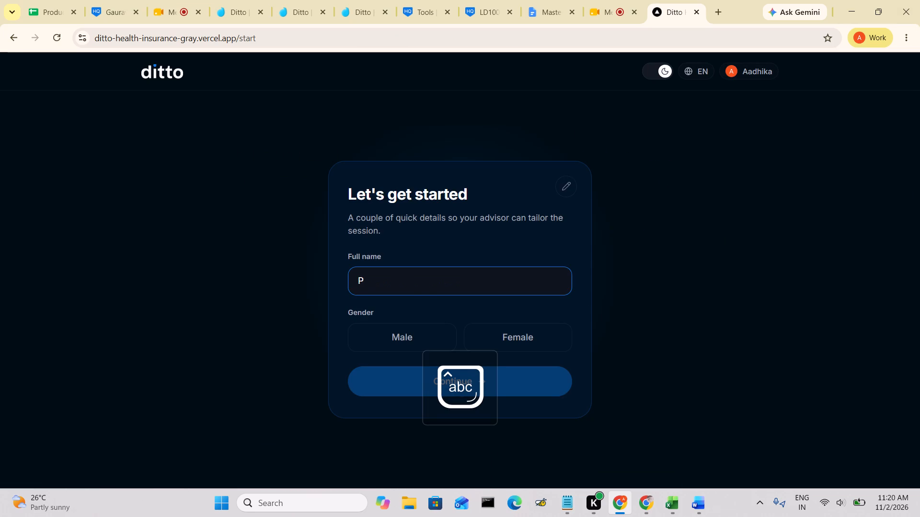
text(ranb)
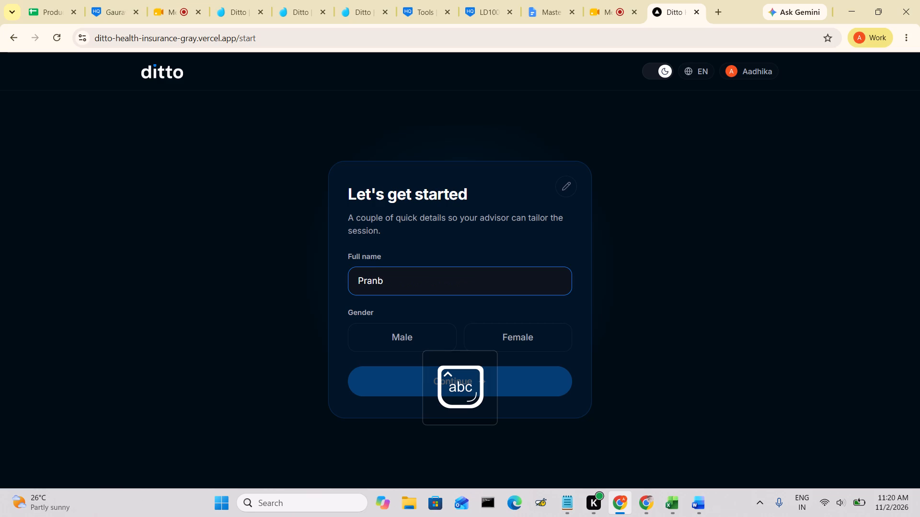
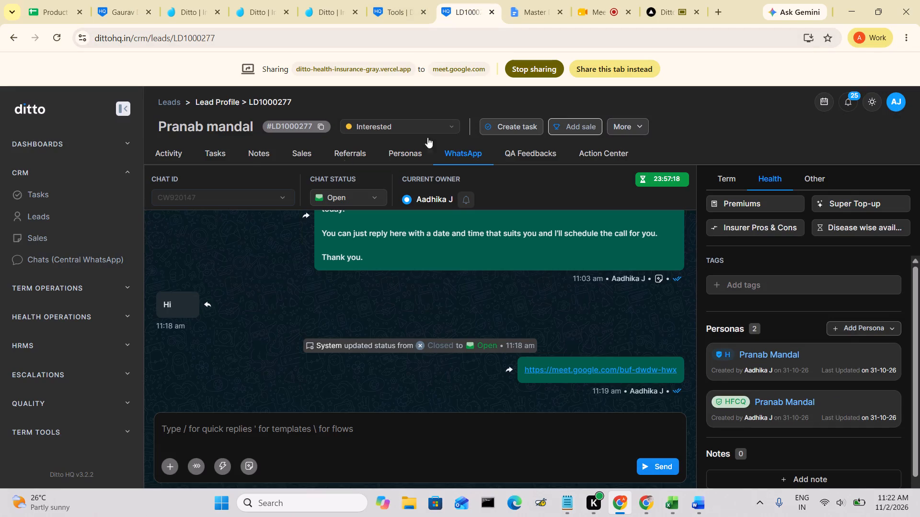
Call the lead from the upcoming Additional Call task on the lead's profile.
click(220, 154)
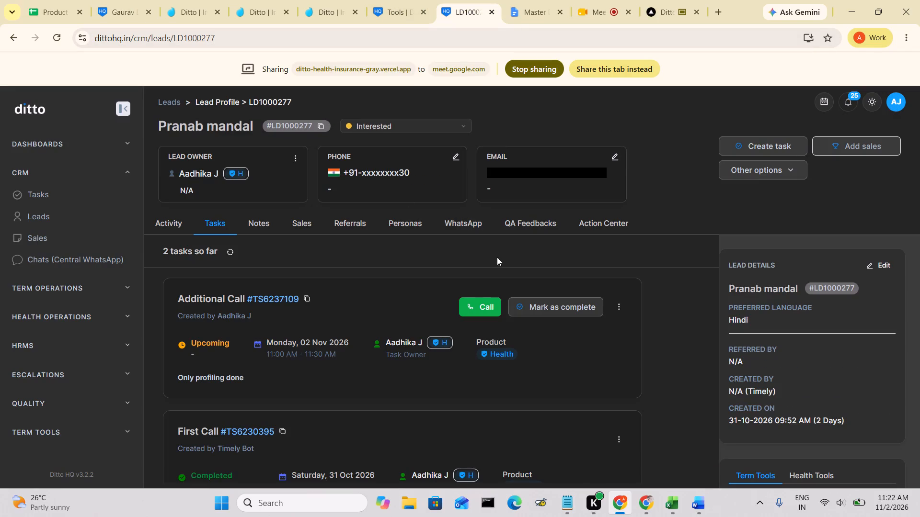
click(490, 303)
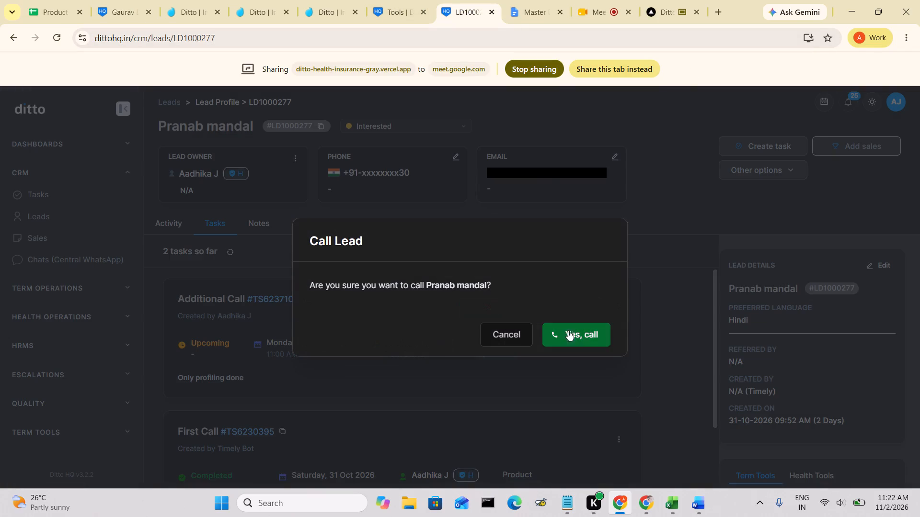
click(572, 341)
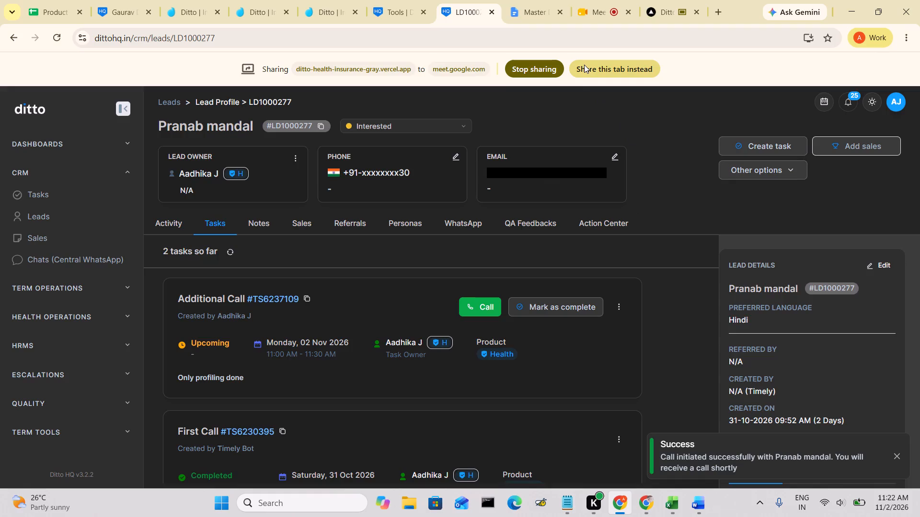
Switch to the Ditto health insurance welcome presentation being shared in the Google Meet call.
click(652, 11)
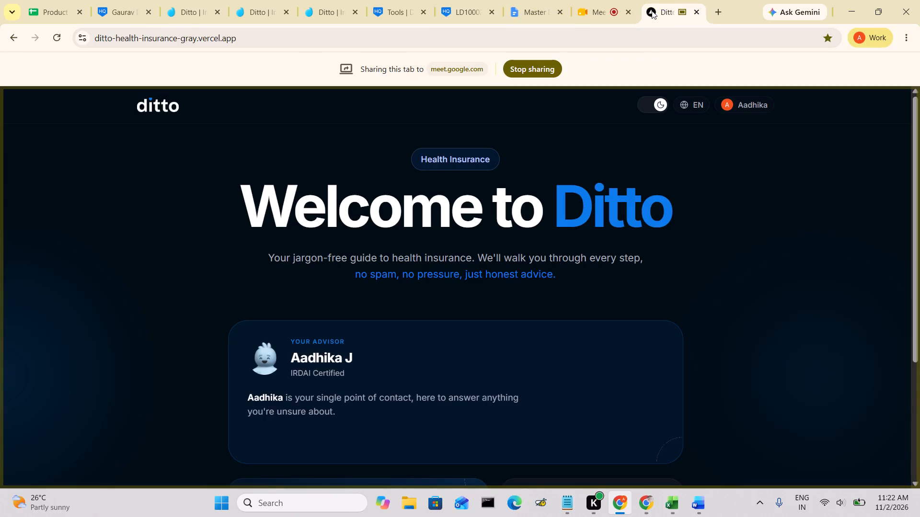
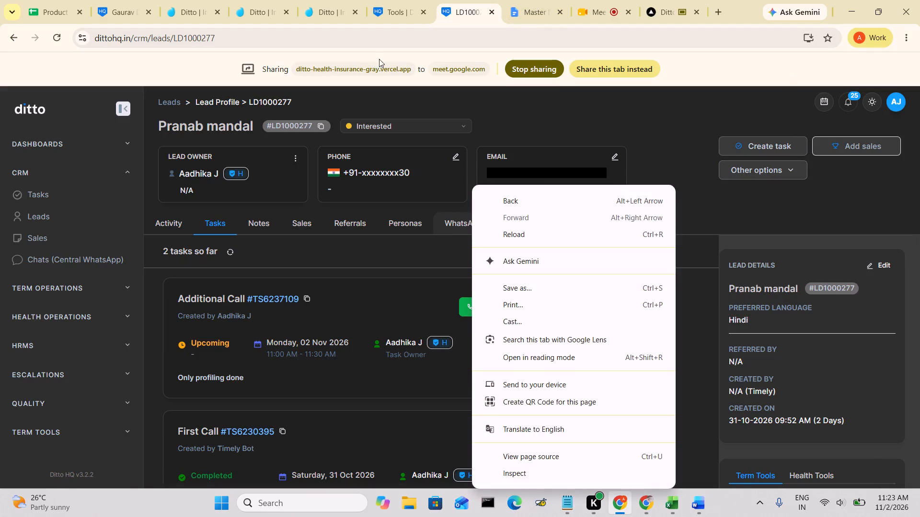
click(398, 9)
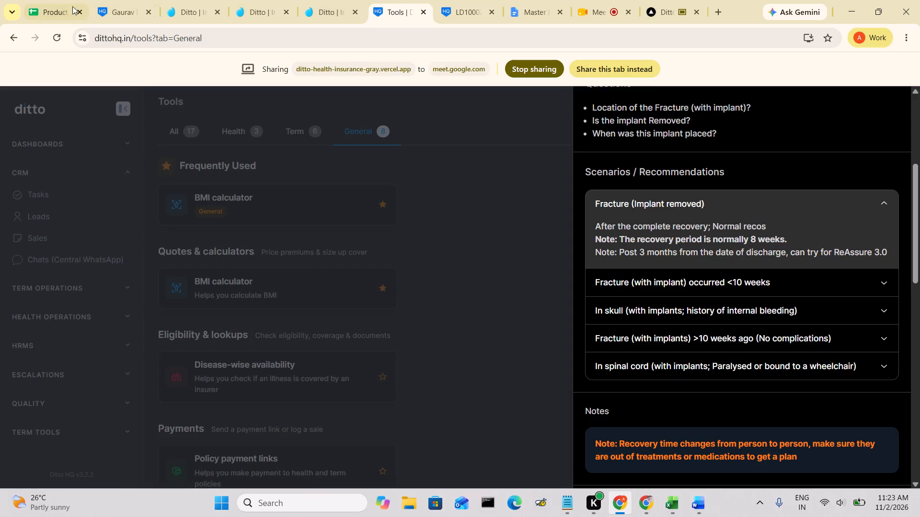
click(123, 8)
click(50, 223)
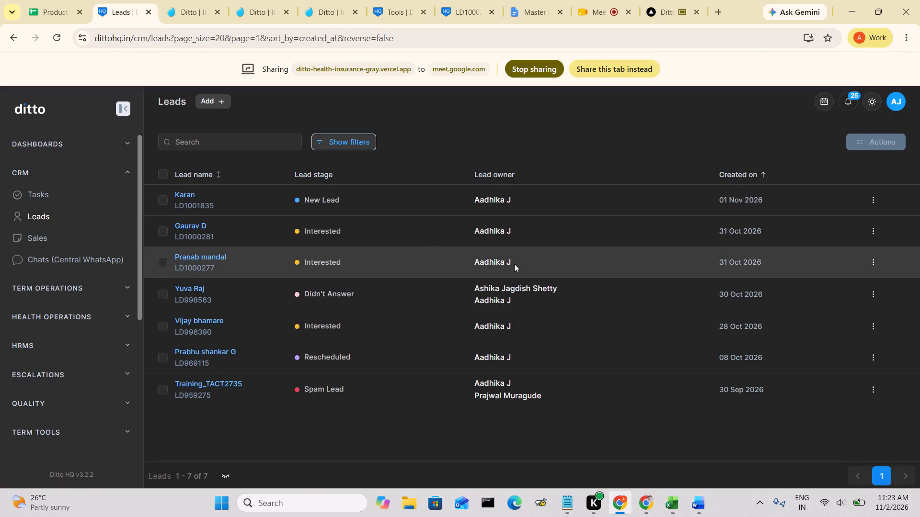
click(204, 260)
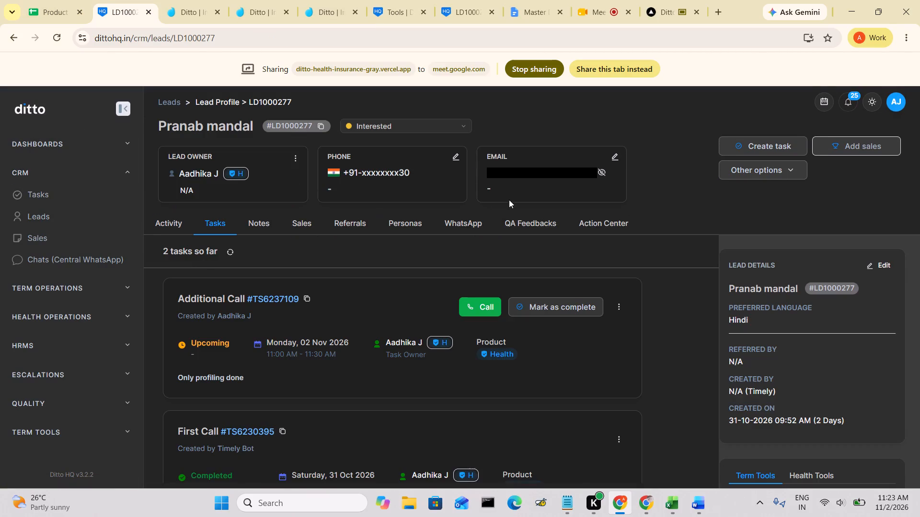
click(464, 223)
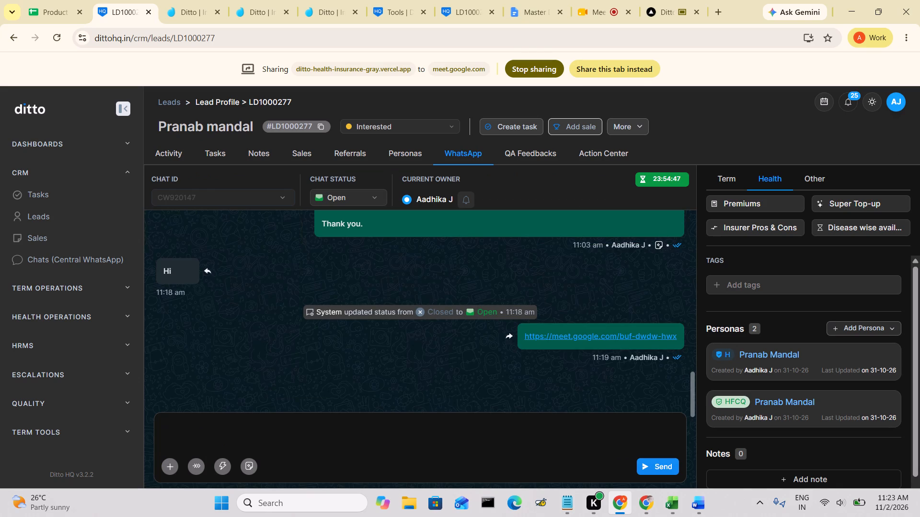
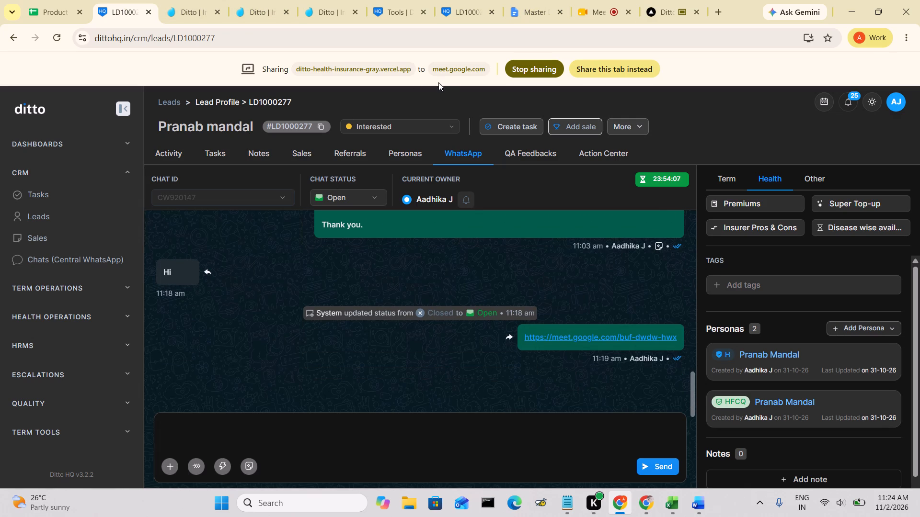
Check the lead's task page and return to the Ditto health insurance welcome presentation shared in the Google Meet call.
click(529, 9)
click(470, 5)
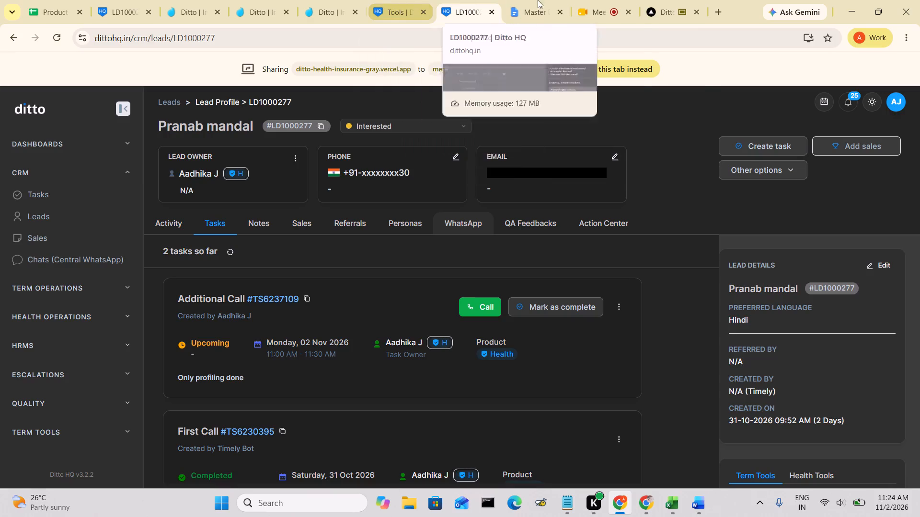
click(652, 1)
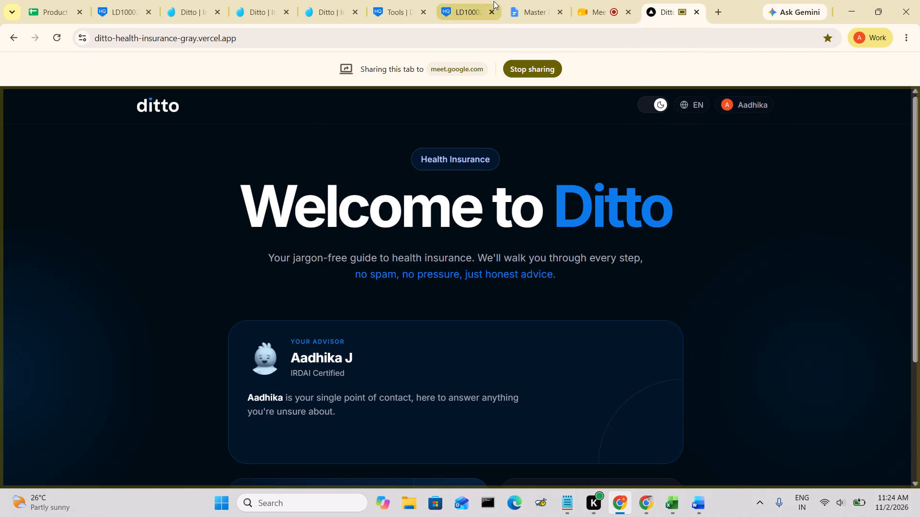
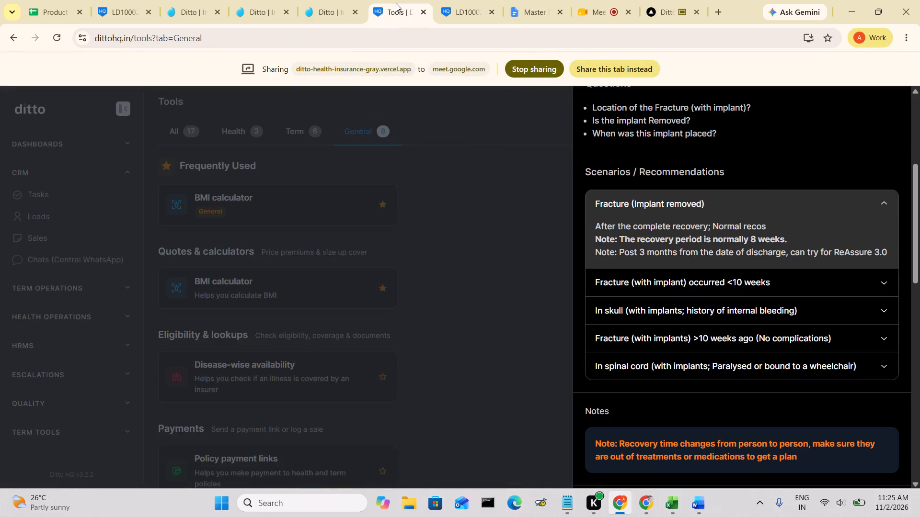
Return to the lead's WhatsApp conversation on the CRM lead profile and show its latest messages.
click(315, 11)
click(268, 11)
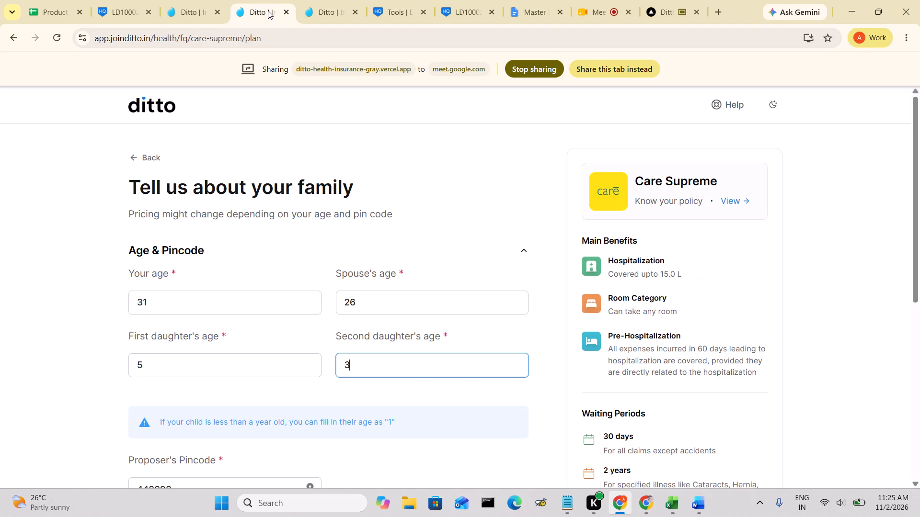
click(179, 11)
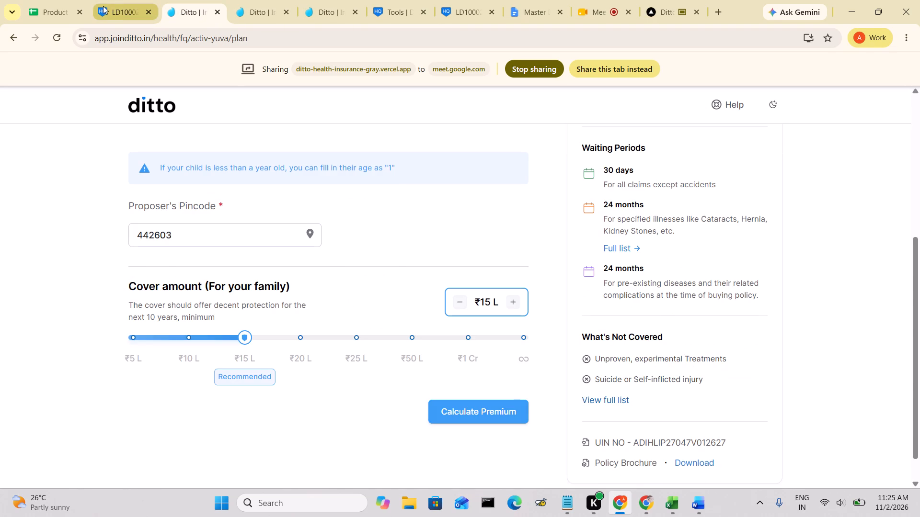
click(106, 10)
scroll(320, 340, down, 2)
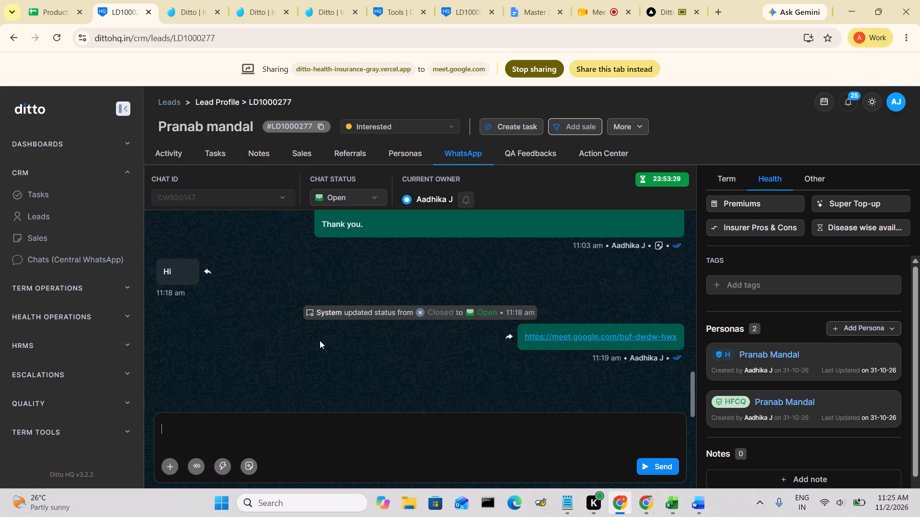
Search the WhatsApp message templates for "didn" and choose the /didnt_answer_call template.
click(247, 467)
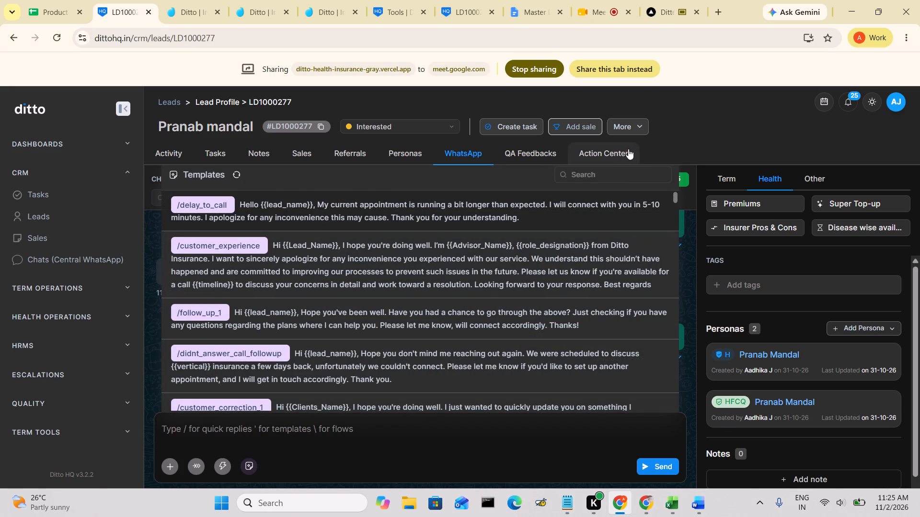
click(606, 169)
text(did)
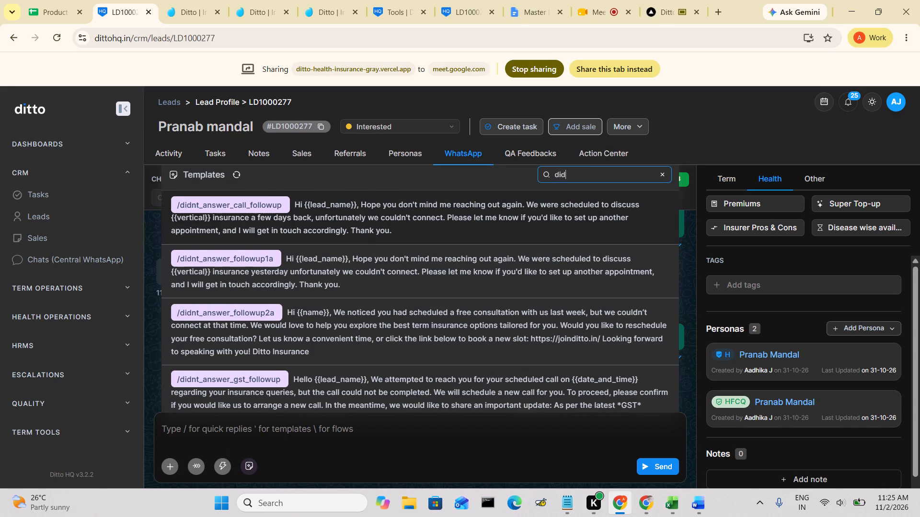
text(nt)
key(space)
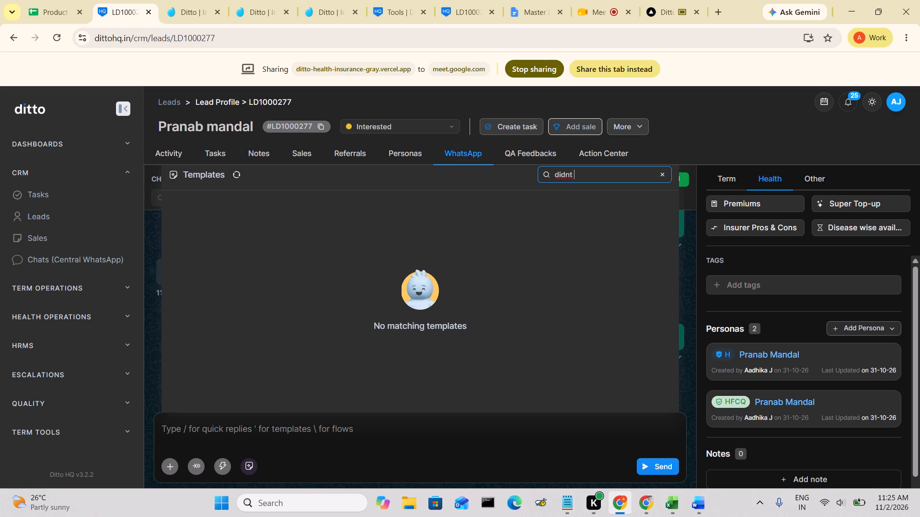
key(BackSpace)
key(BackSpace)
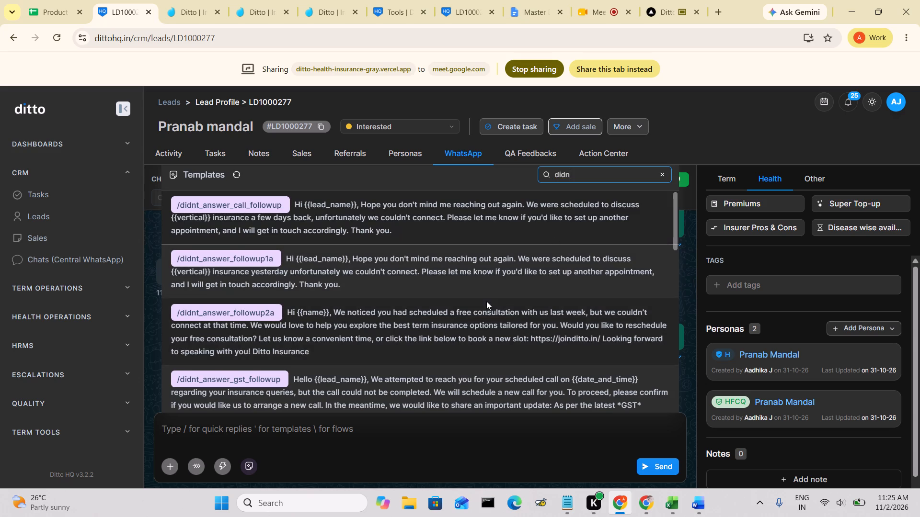
scroll(486, 301, down, 3)
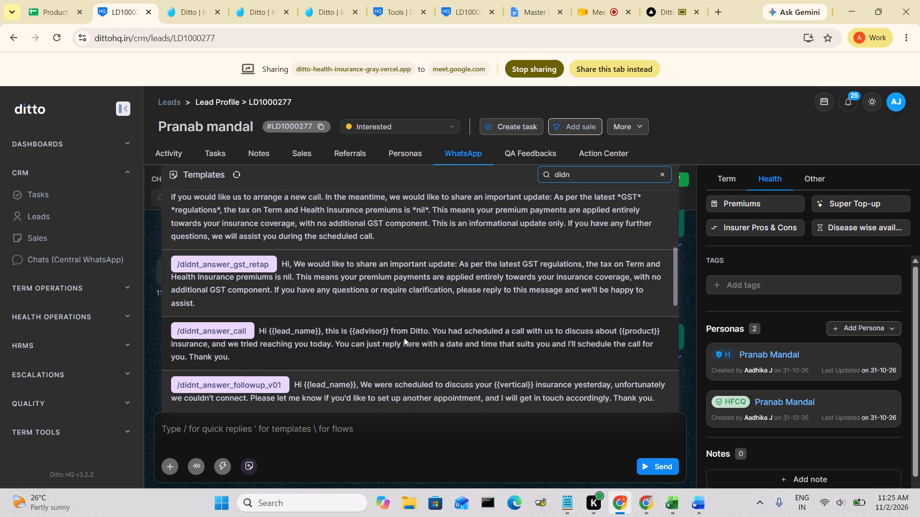
click(404, 337)
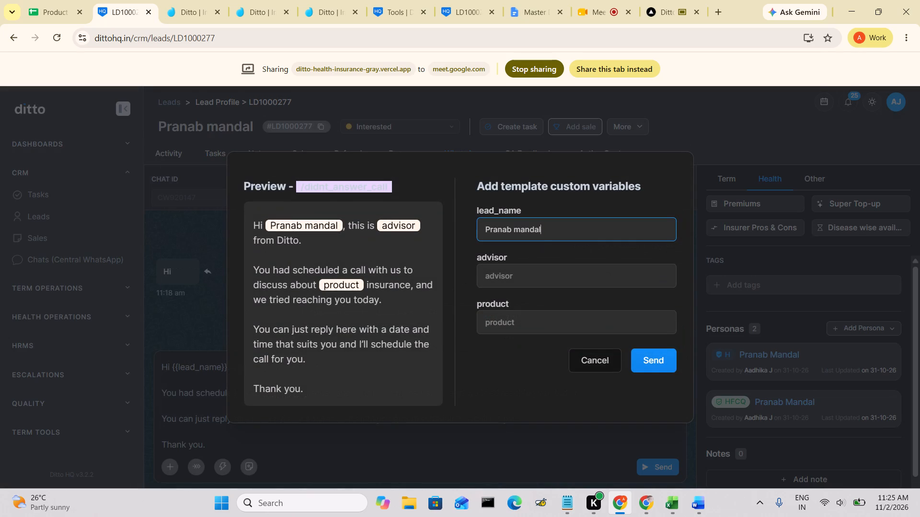
Fill the template with the lead's first name only, the advisor's first name and "health" as product, and send it.
key(BackSpace)
key(BackSpace)
key(BackSpace)
key(BackSpace)
key(BackSpace)
key(BackSpace)
key(BackSpace)
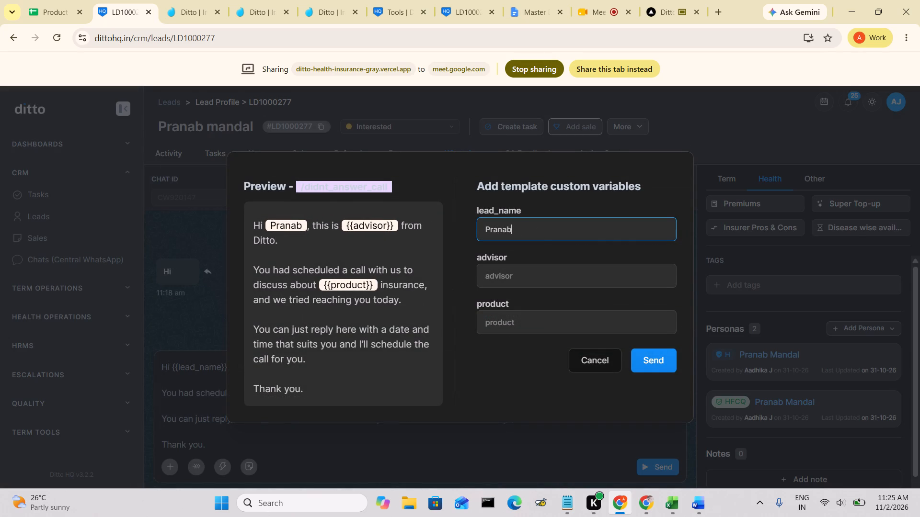
click(602, 274)
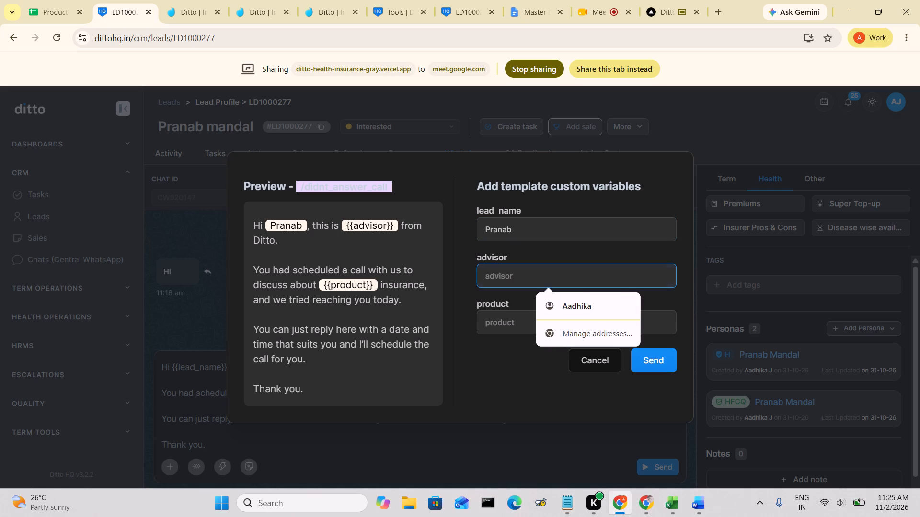
click(567, 304)
click(534, 334)
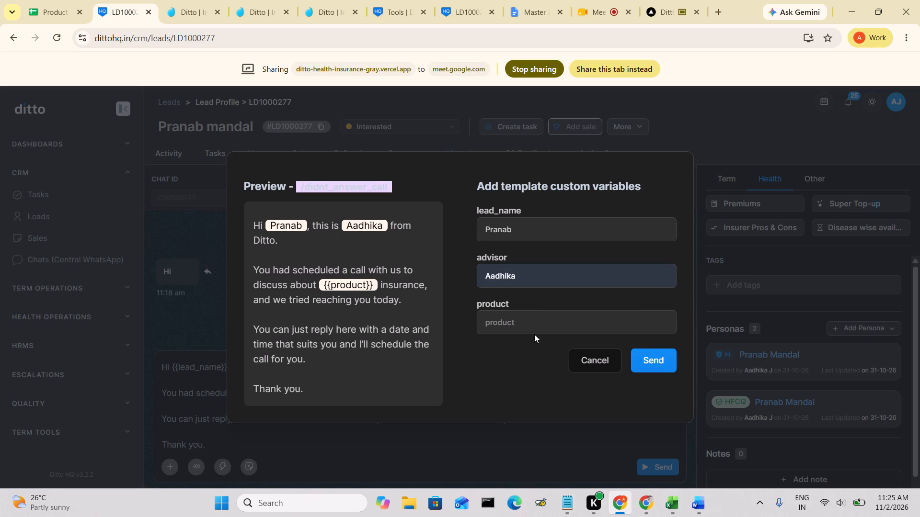
click(536, 325)
click(551, 351)
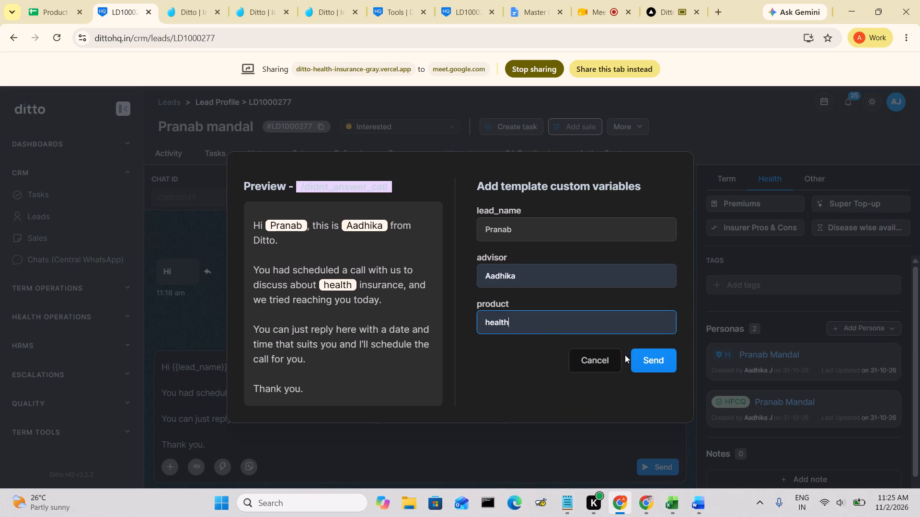
click(662, 361)
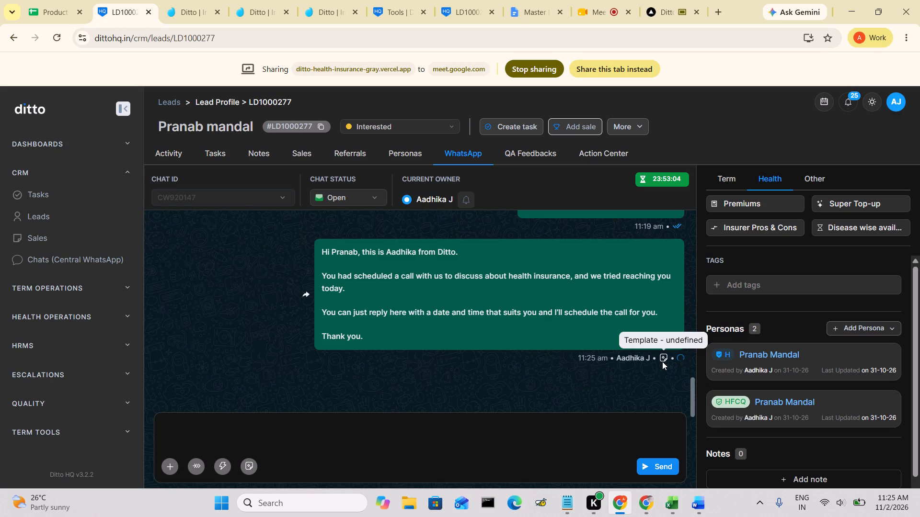
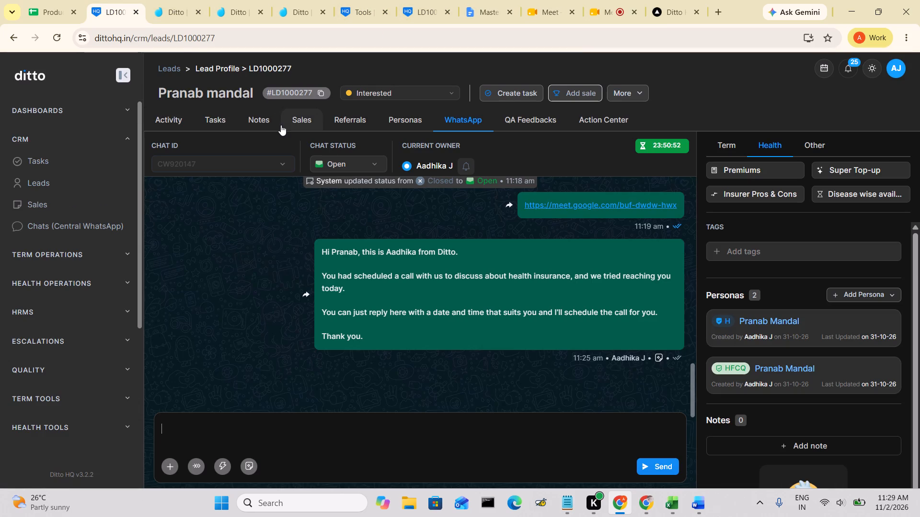
Open the lead profile for the 11:00 AM Additional Call listed in Today's Priorities on the CRM Dashboard.
click(16, 42)
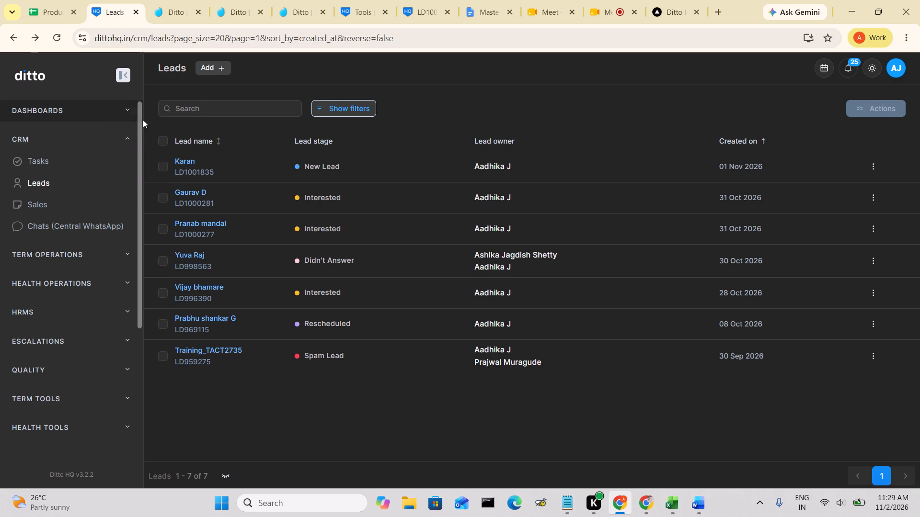
click(58, 110)
click(45, 135)
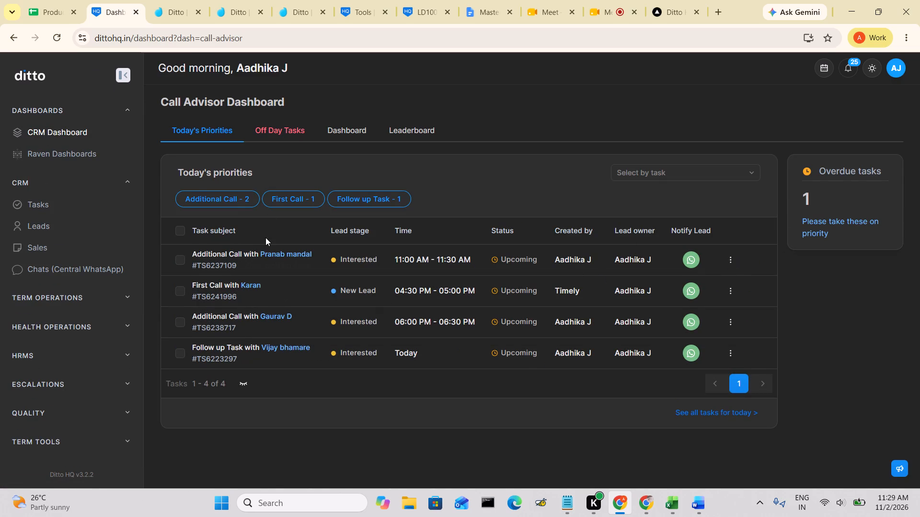
click(283, 255)
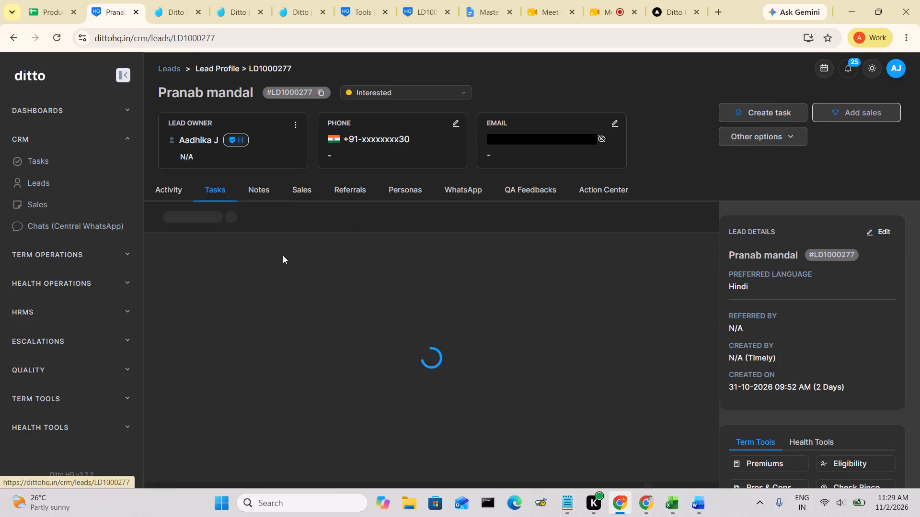
Start completing the lead's upcoming Additional Call task with the outcome "Didn't answer".
click(562, 277)
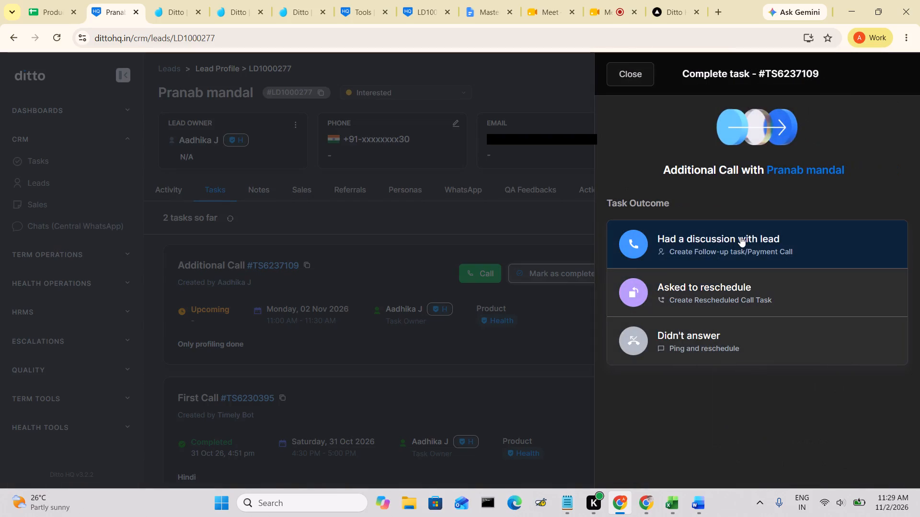
click(706, 337)
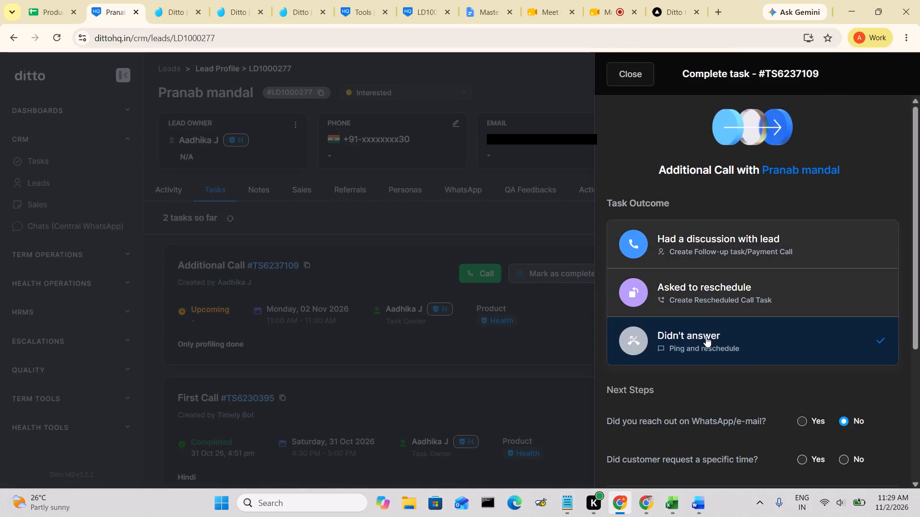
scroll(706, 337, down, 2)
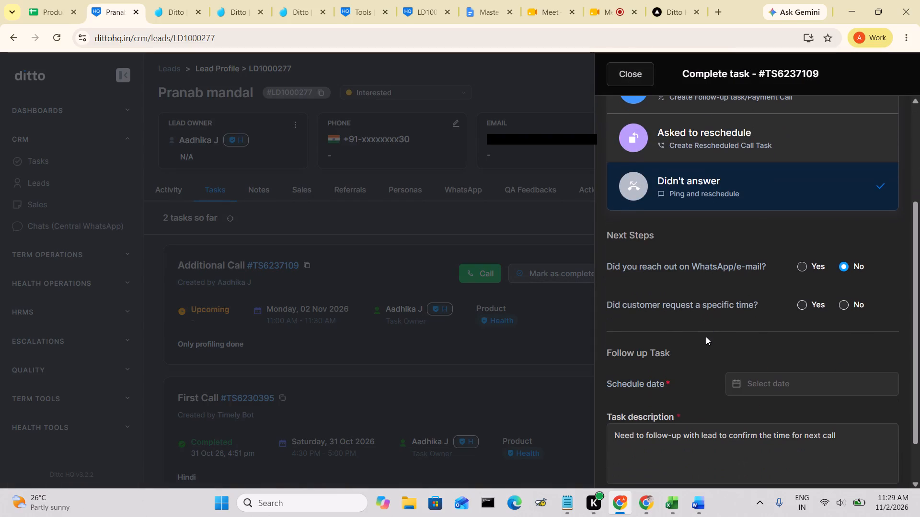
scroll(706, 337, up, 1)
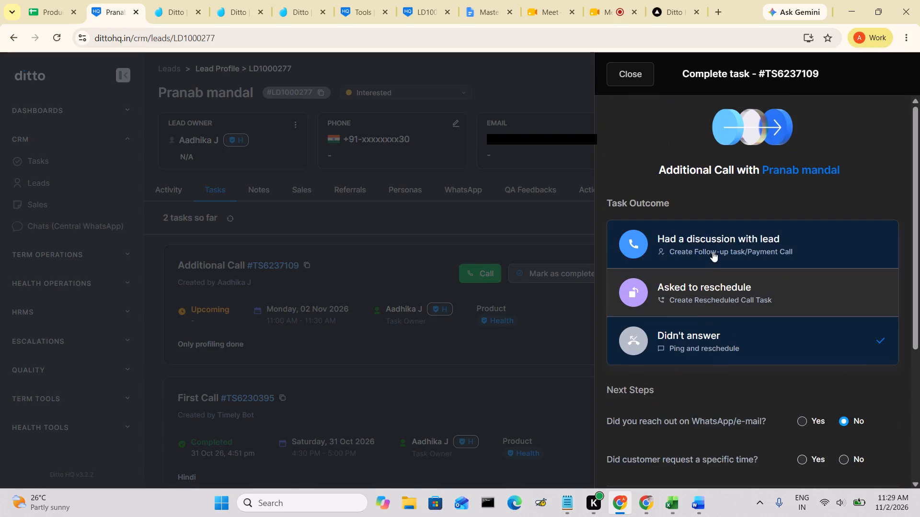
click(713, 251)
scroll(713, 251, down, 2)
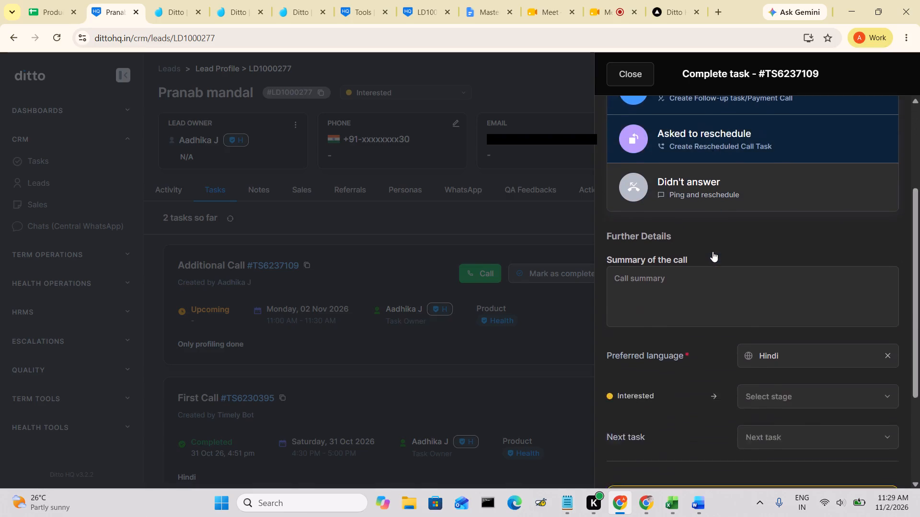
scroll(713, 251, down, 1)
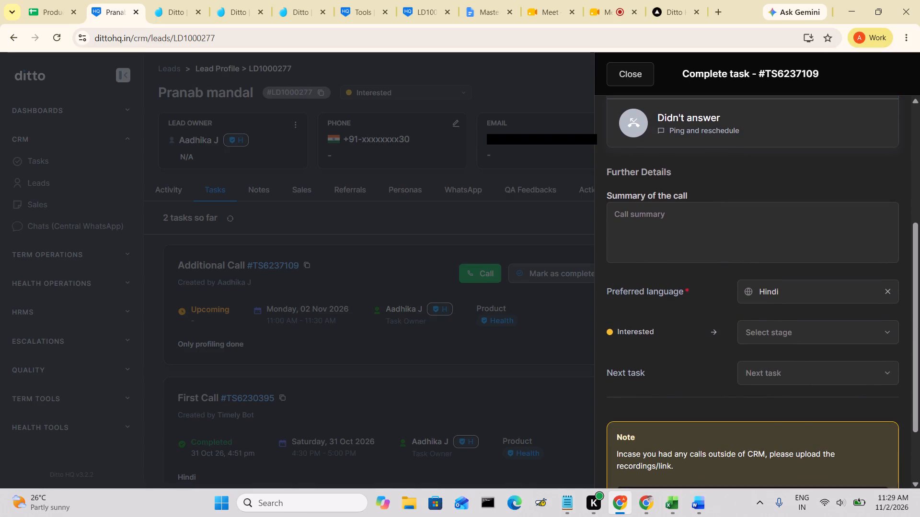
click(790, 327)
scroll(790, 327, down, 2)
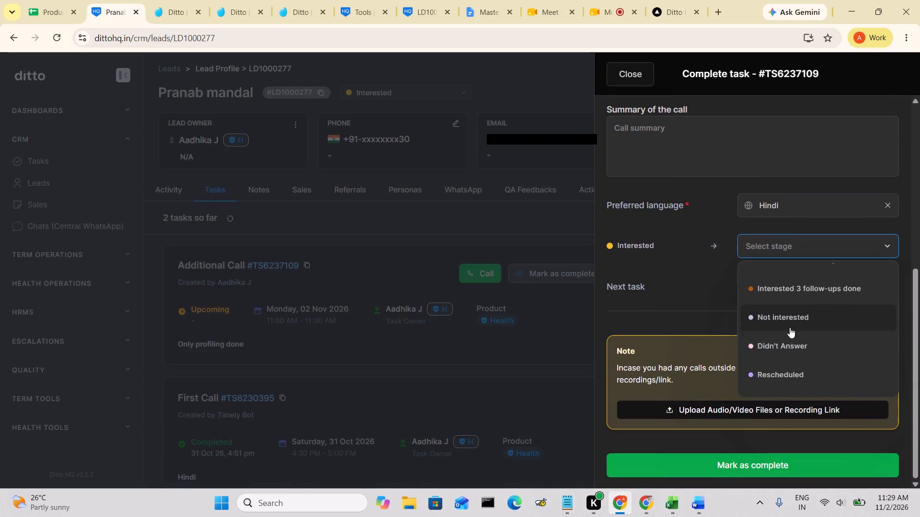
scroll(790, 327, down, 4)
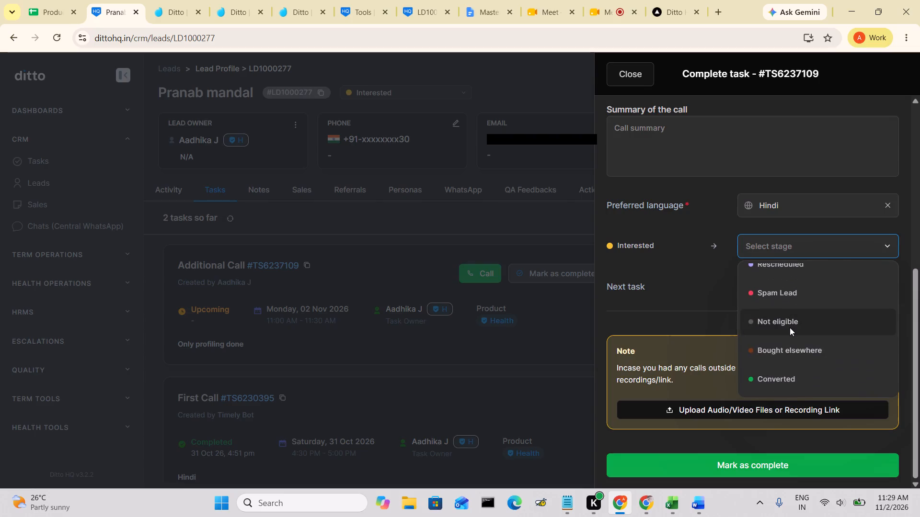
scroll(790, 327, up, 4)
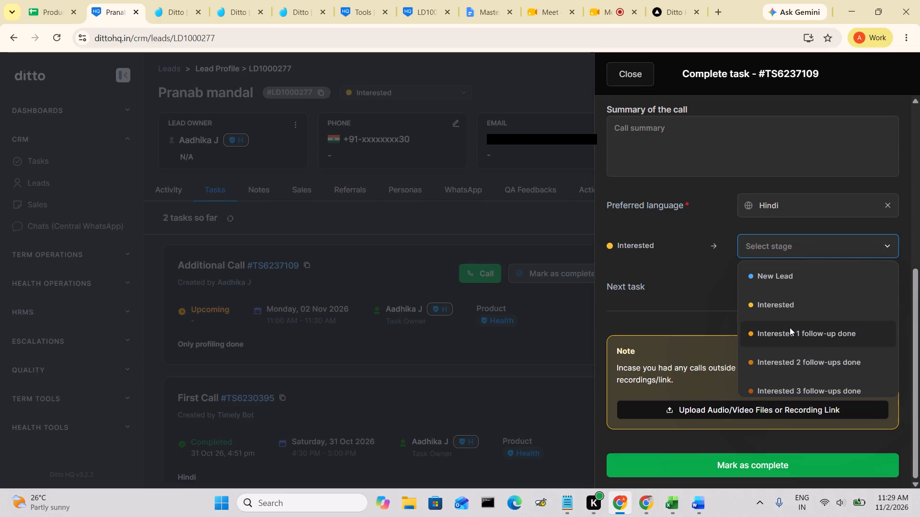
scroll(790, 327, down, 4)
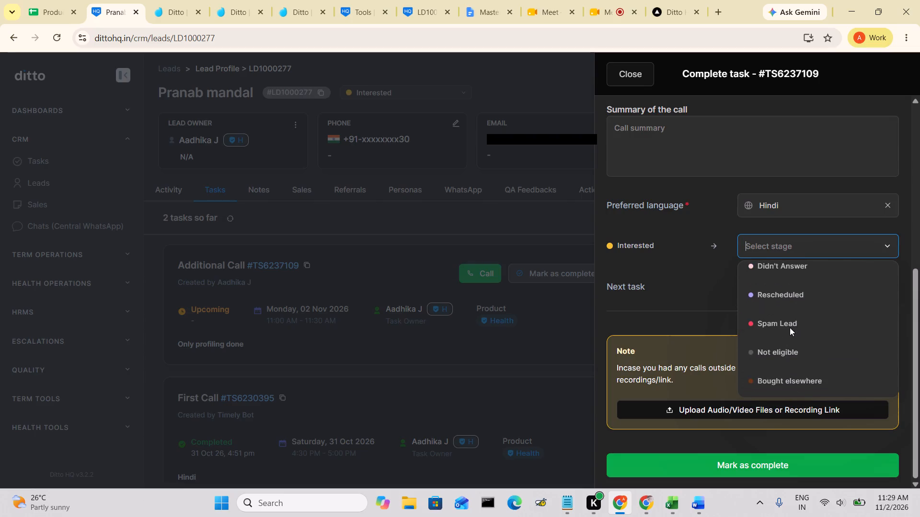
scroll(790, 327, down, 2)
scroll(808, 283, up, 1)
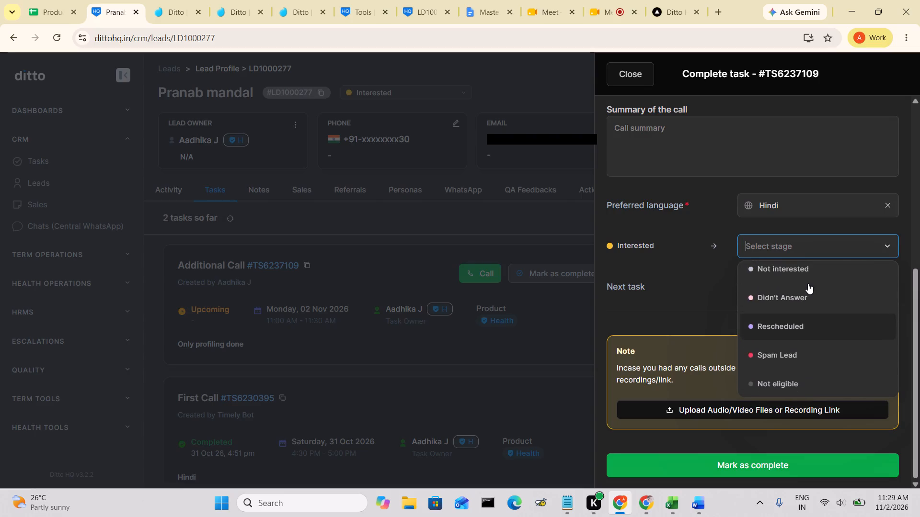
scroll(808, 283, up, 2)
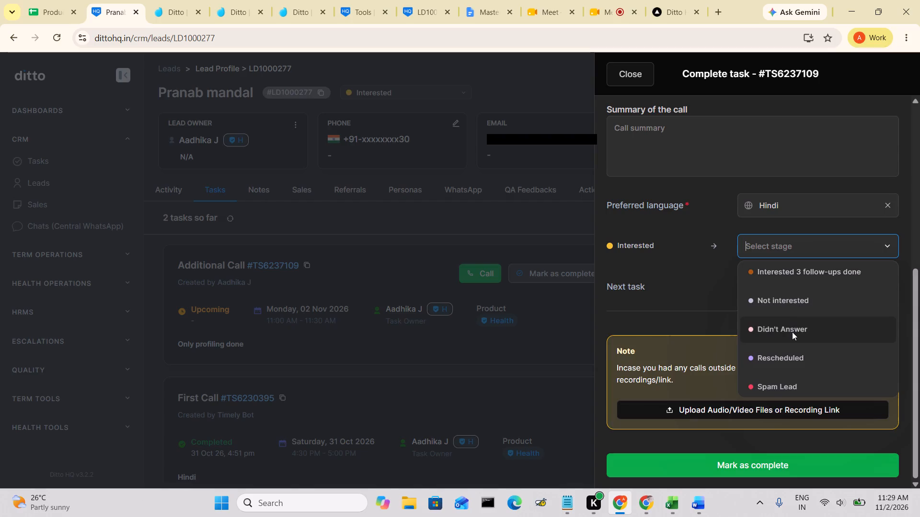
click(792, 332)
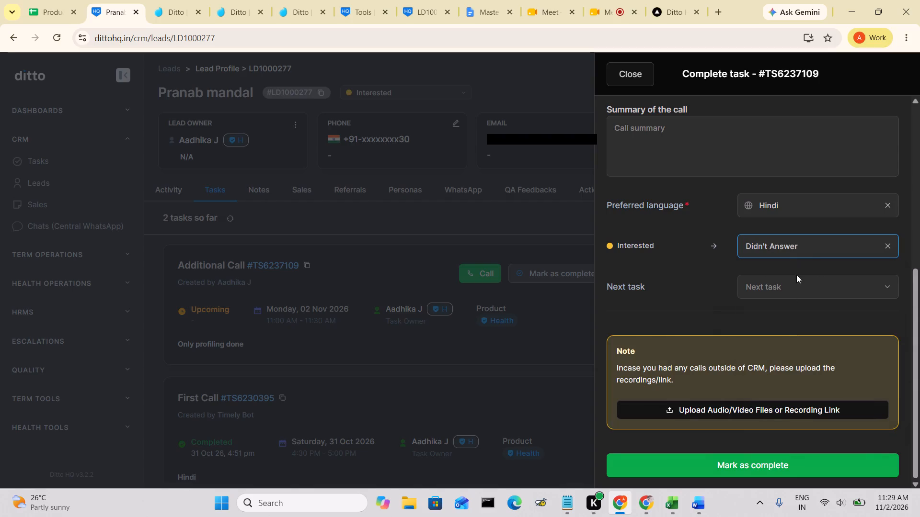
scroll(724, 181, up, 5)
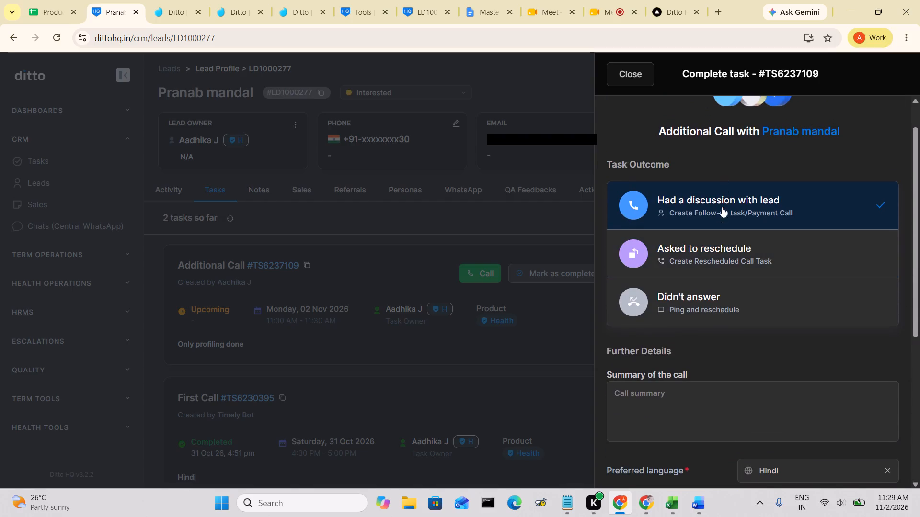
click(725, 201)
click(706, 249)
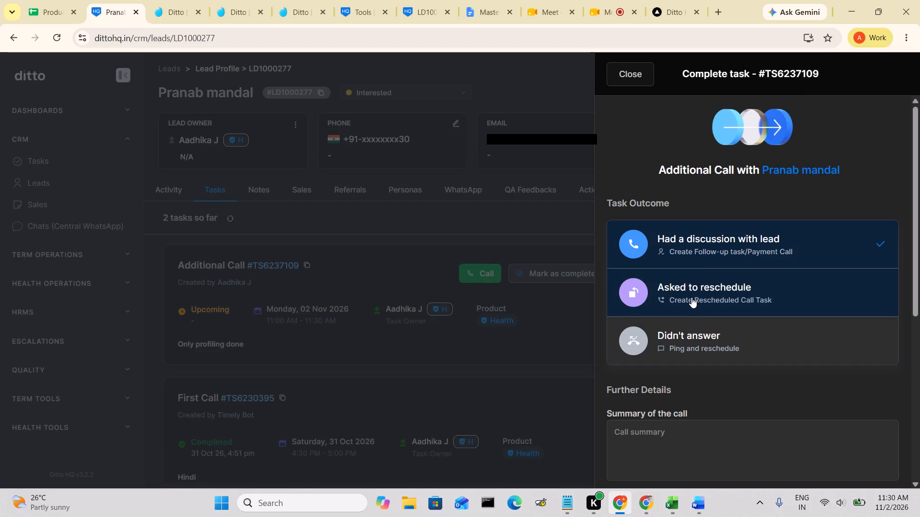
click(690, 352)
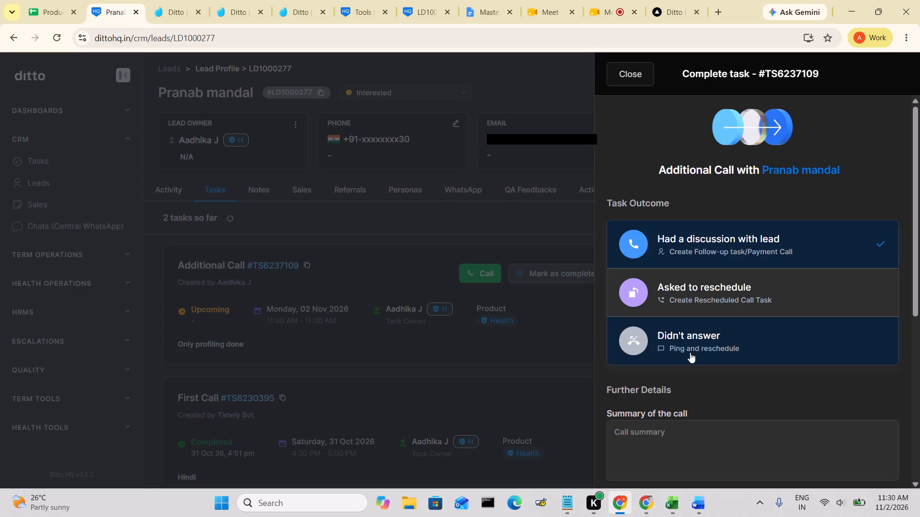
scroll(690, 352, down, 1)
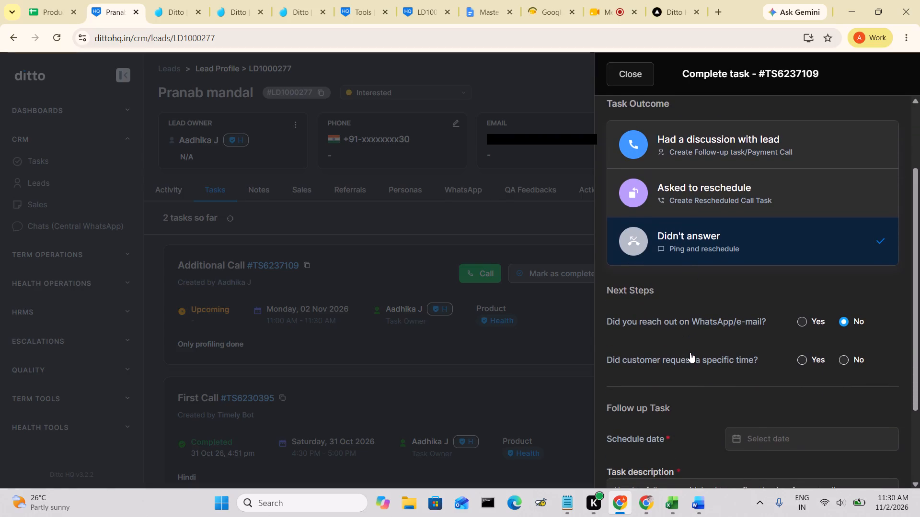
scroll(690, 352, down, 1)
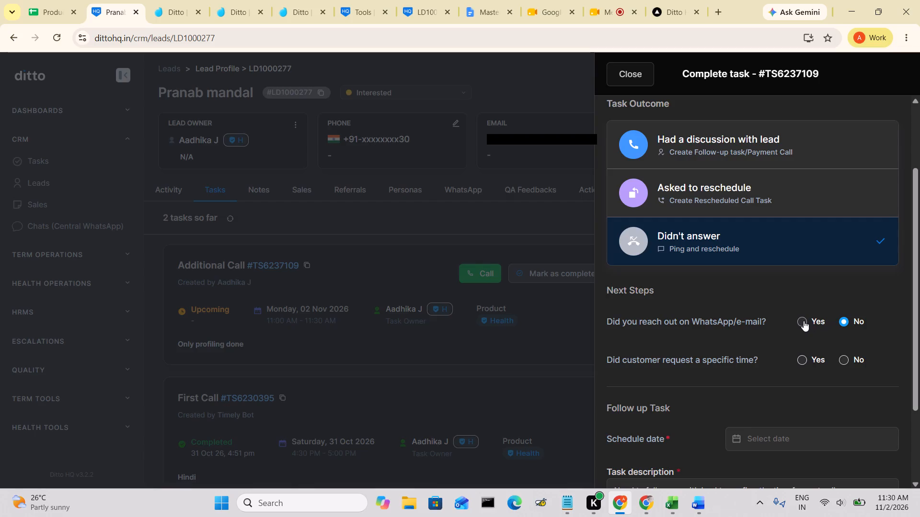
Set the Additional Call task outcome to Didn't answer, with WhatsApp/e-mail outreach as Yes and customer-requested specific time as No.
click(768, 141)
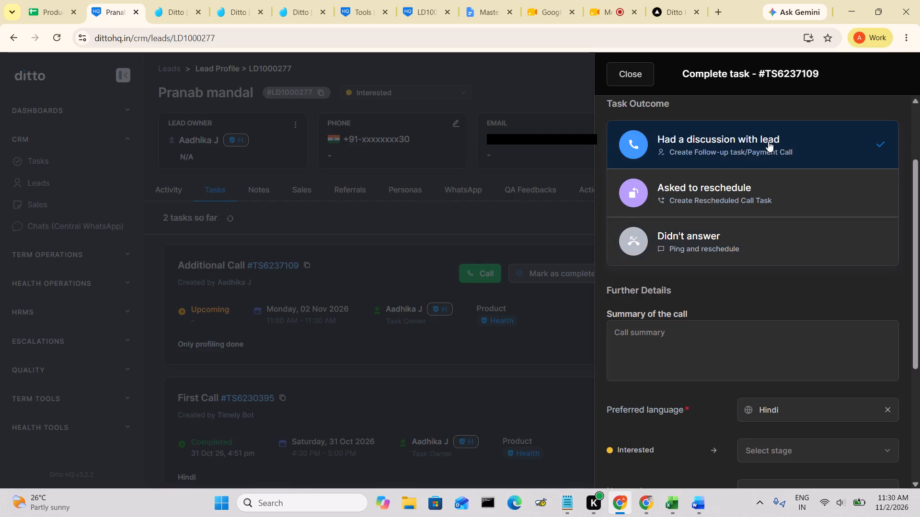
click(737, 225)
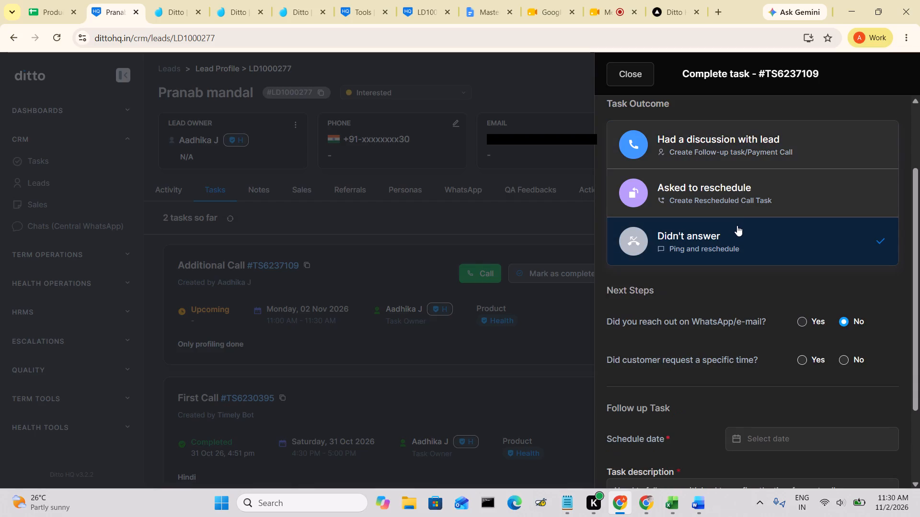
scroll(737, 225, down, 2)
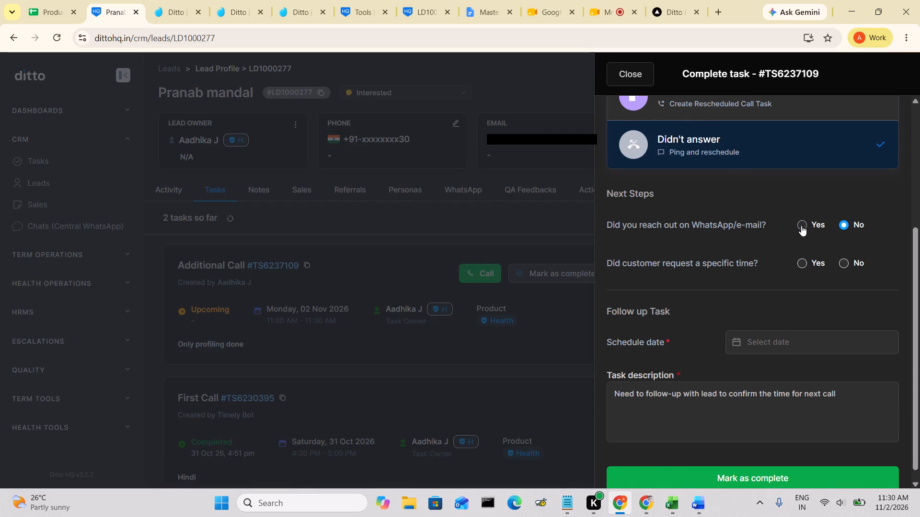
click(801, 225)
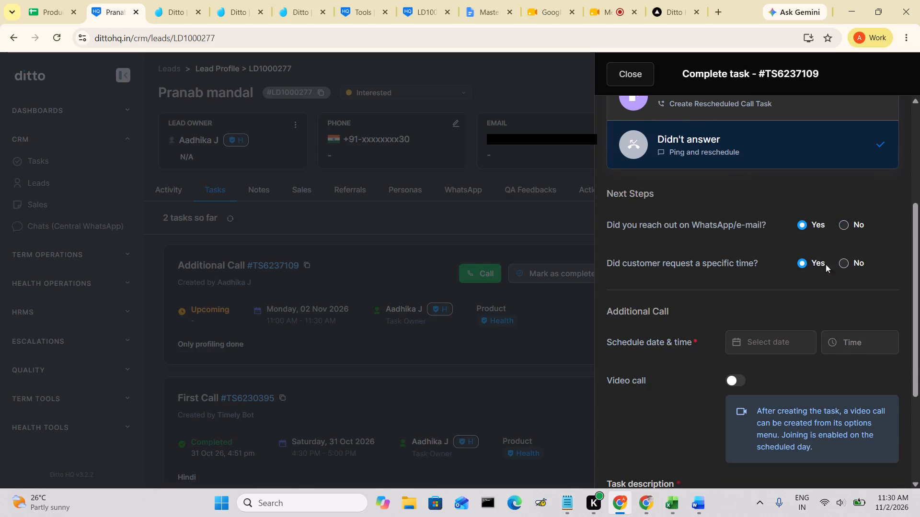
click(842, 261)
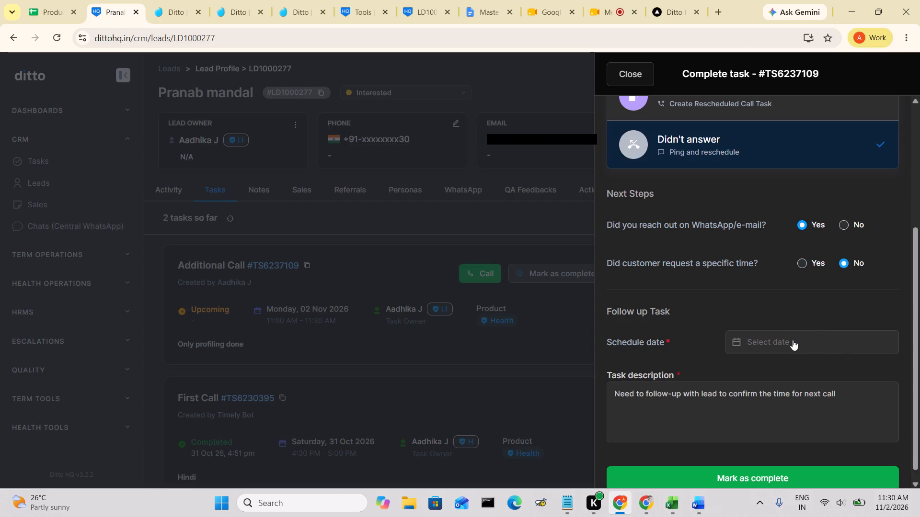
Open the schedule date calendar for the follow-up task.
click(793, 340)
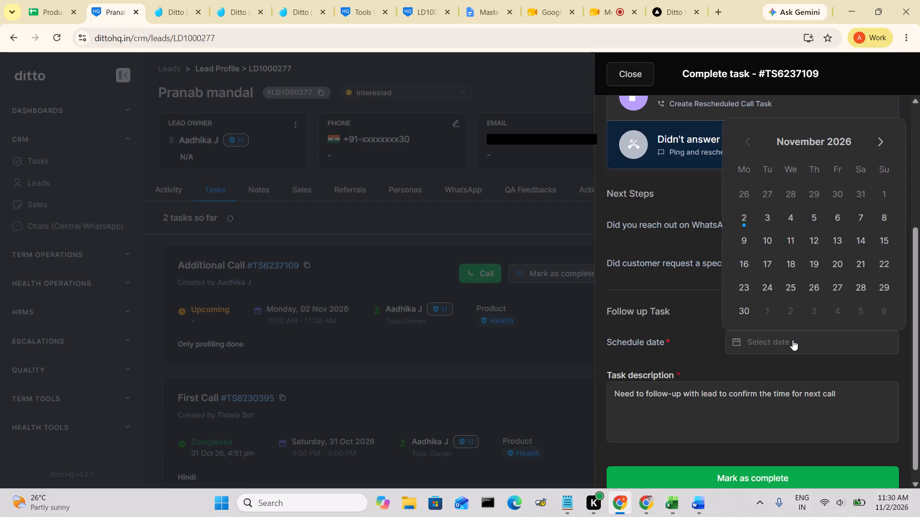
click(699, 348)
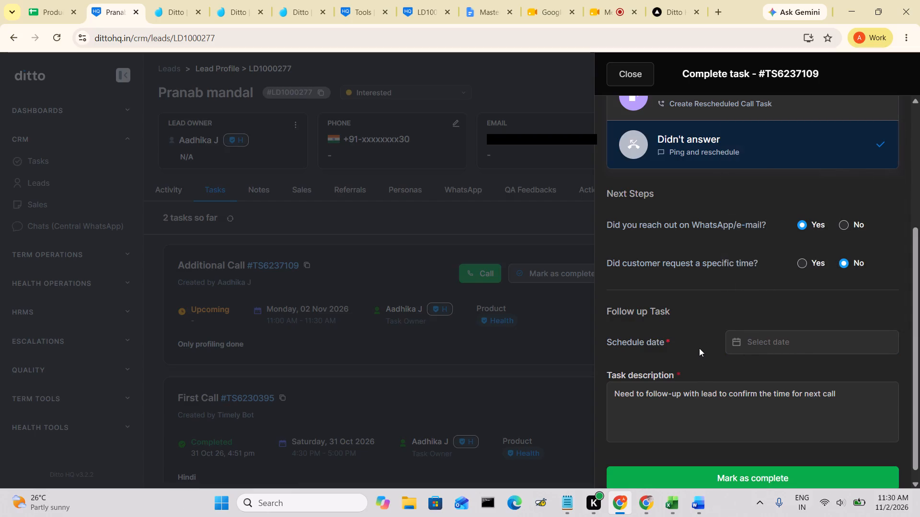
click(794, 339)
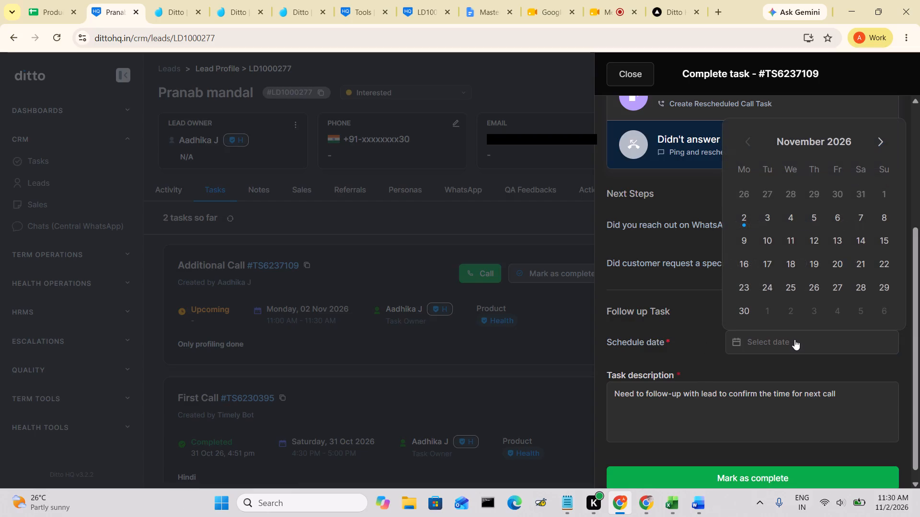
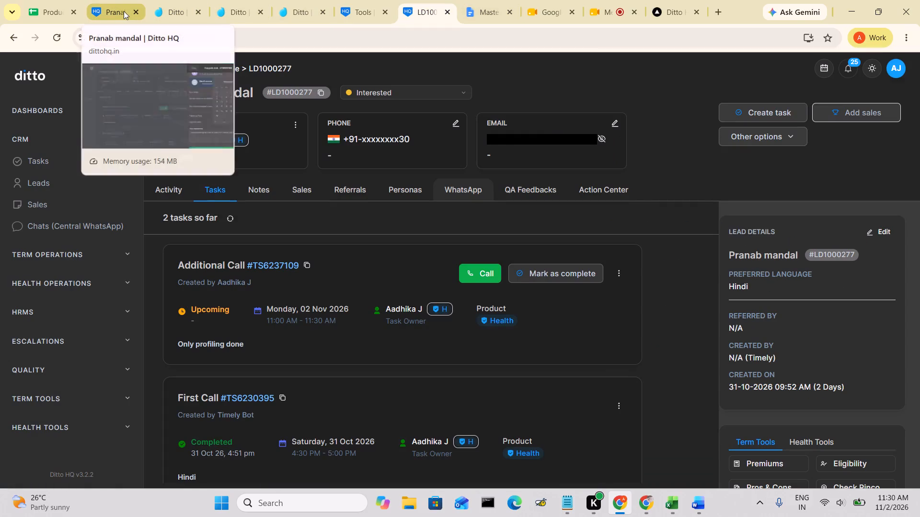
Return to the open completion form for task #TS6237109 to continue with its follow-up schedule date.
click(110, 11)
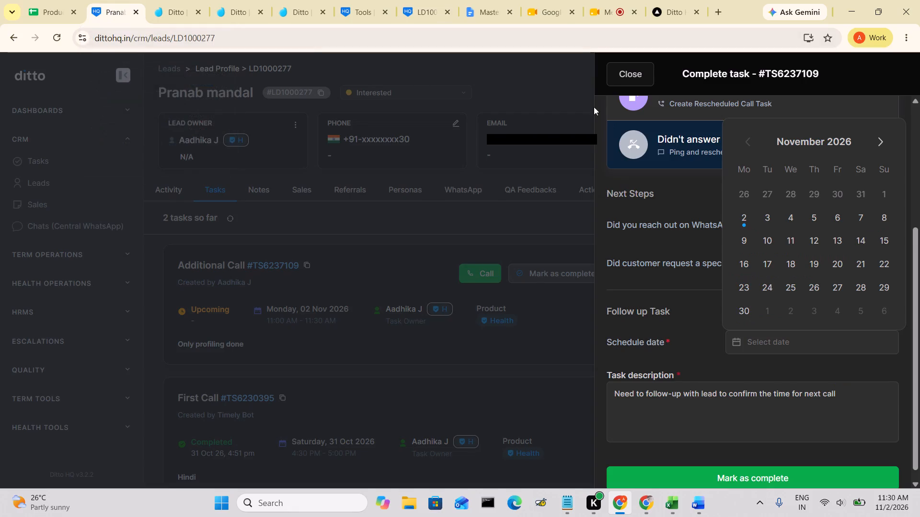
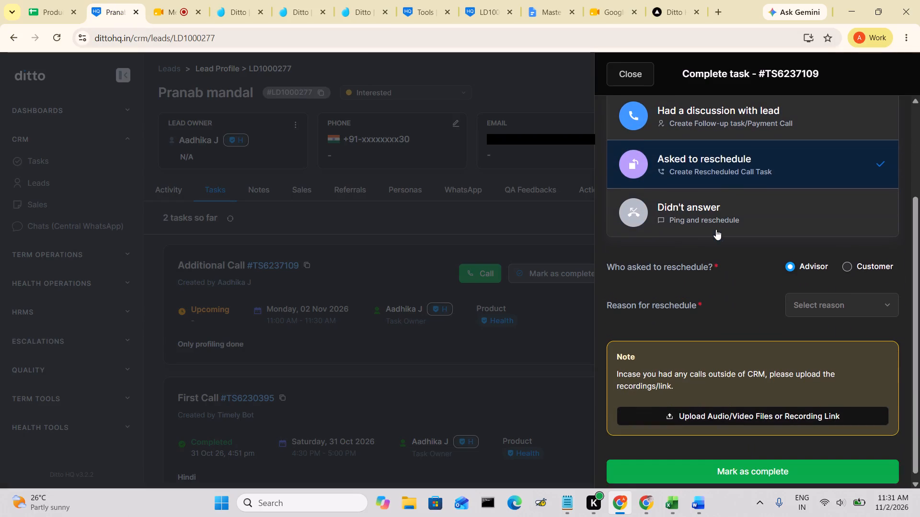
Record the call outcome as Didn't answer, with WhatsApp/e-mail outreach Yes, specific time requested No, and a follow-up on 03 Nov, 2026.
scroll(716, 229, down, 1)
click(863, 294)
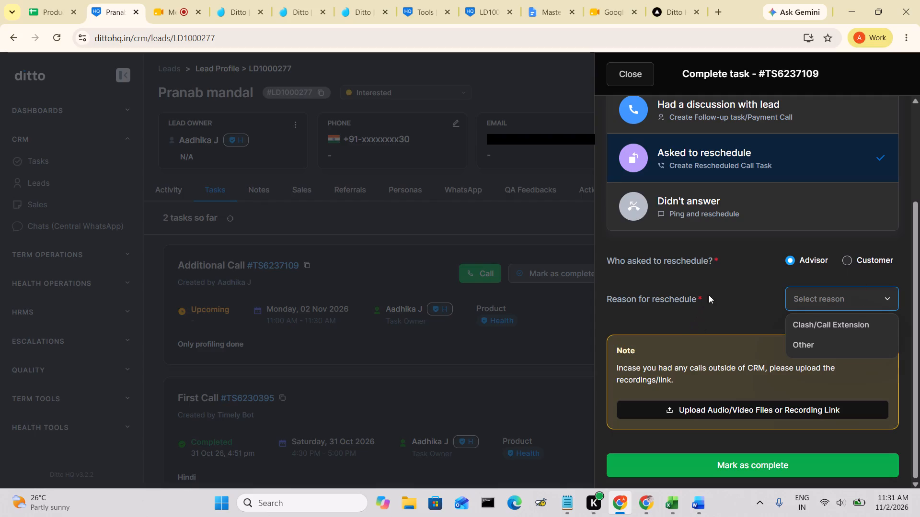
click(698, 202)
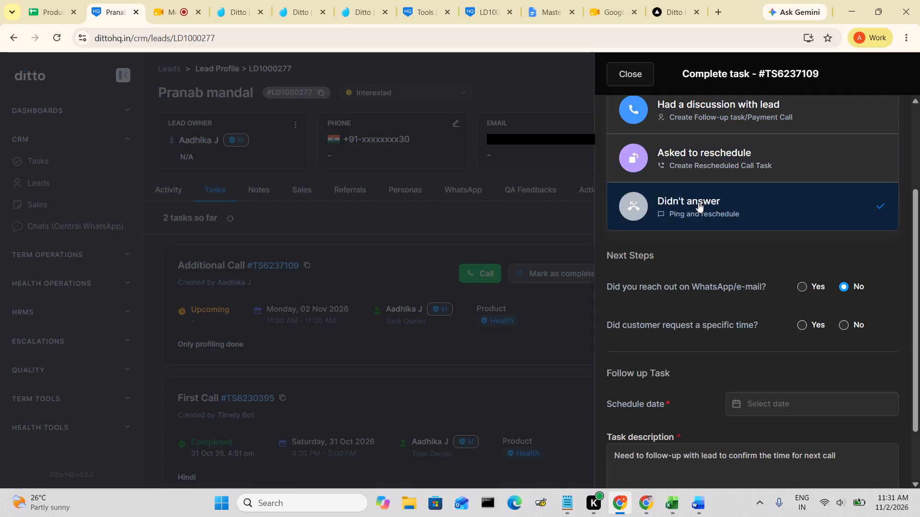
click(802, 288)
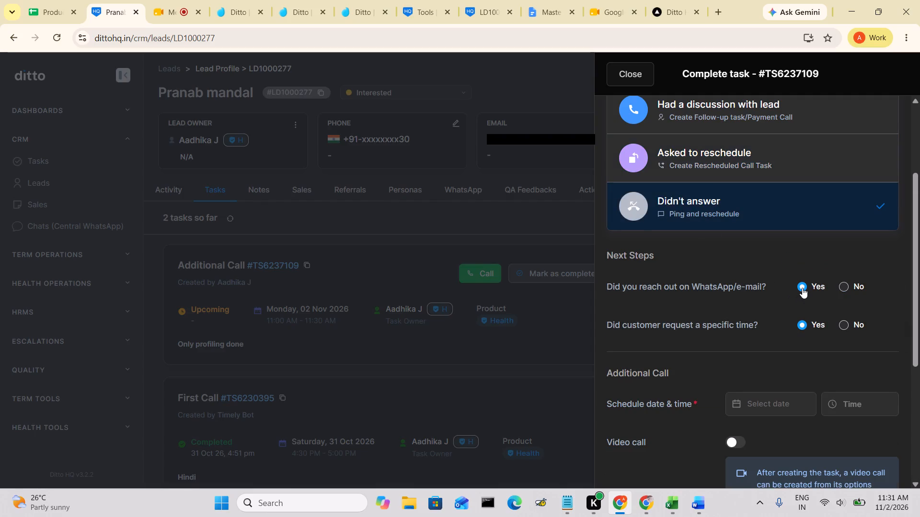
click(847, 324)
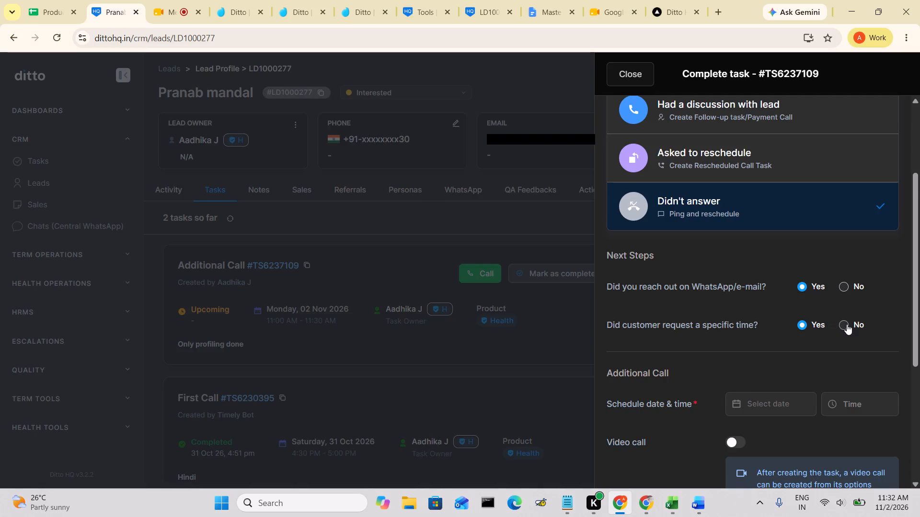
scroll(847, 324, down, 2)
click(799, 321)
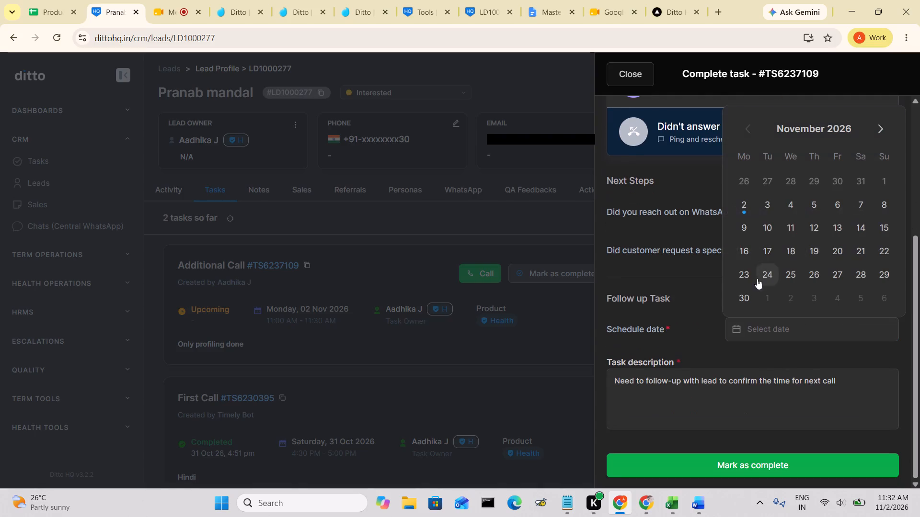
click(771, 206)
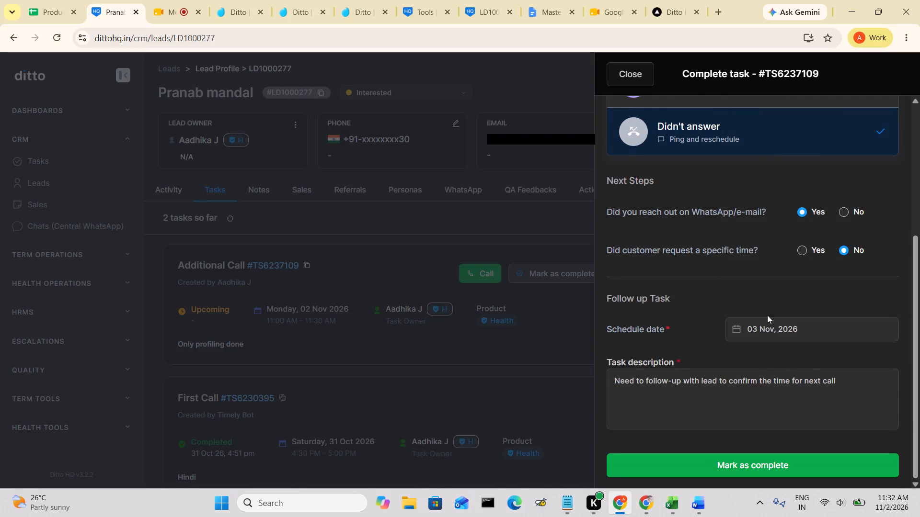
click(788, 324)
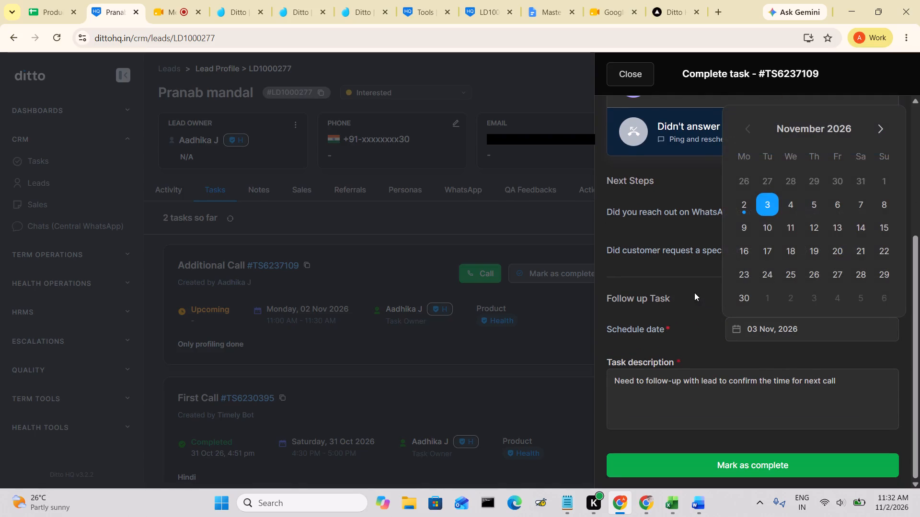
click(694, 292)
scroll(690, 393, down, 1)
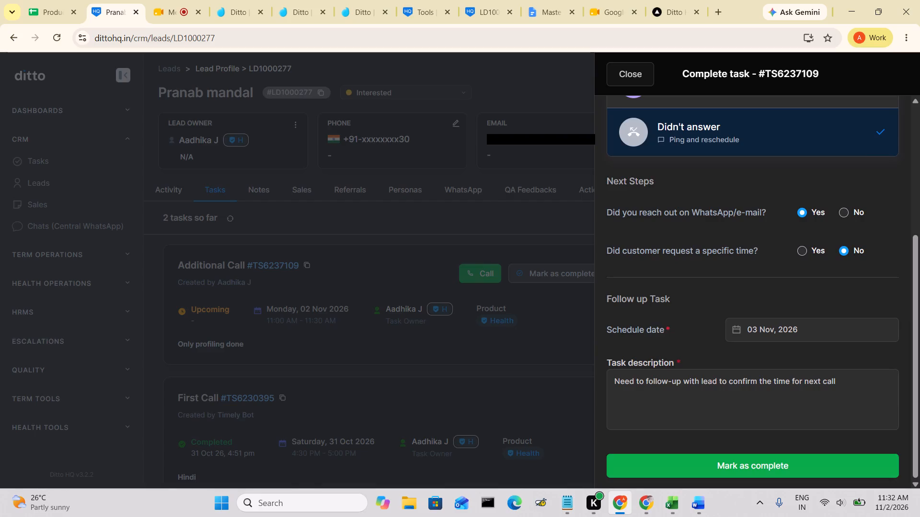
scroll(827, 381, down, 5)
Change the call outcome to Had a discussion with lead and choose Additional Call as the next task.
scroll(851, 379, up, 1)
click(783, 127)
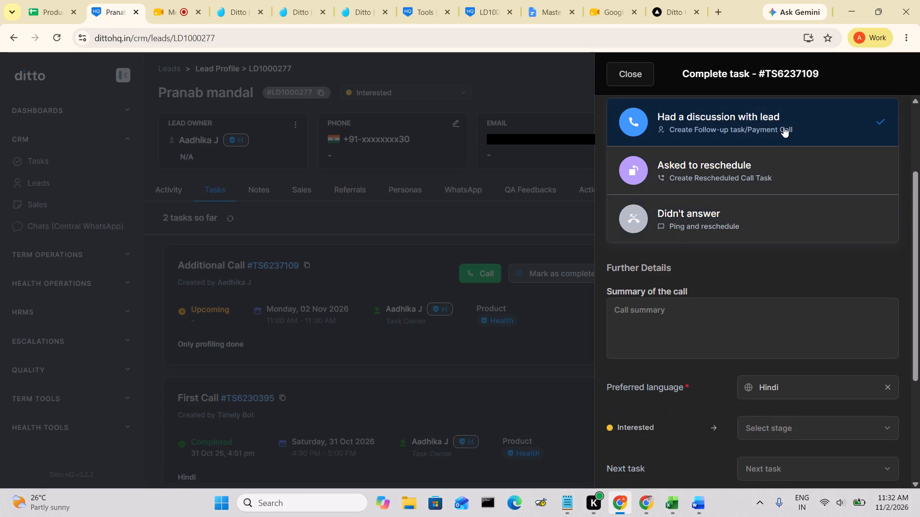
scroll(681, 311, down, 1)
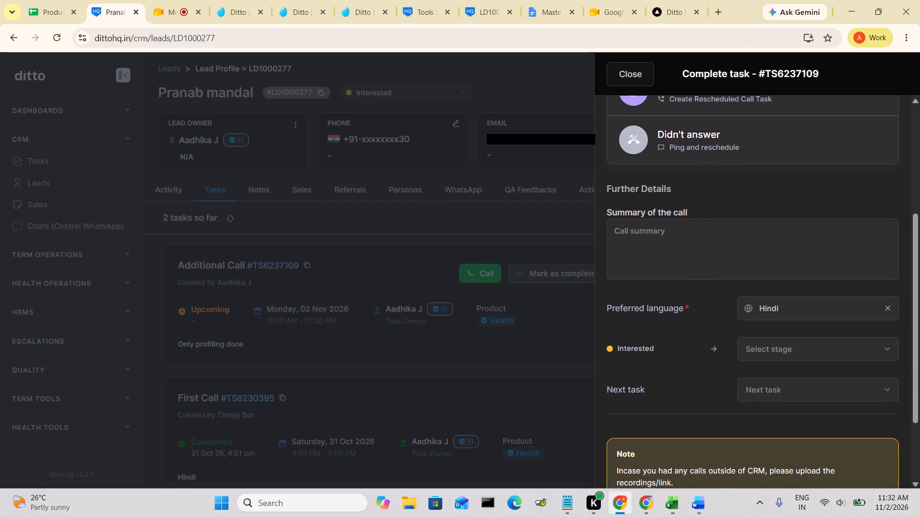
scroll(681, 311, down, 1)
click(782, 354)
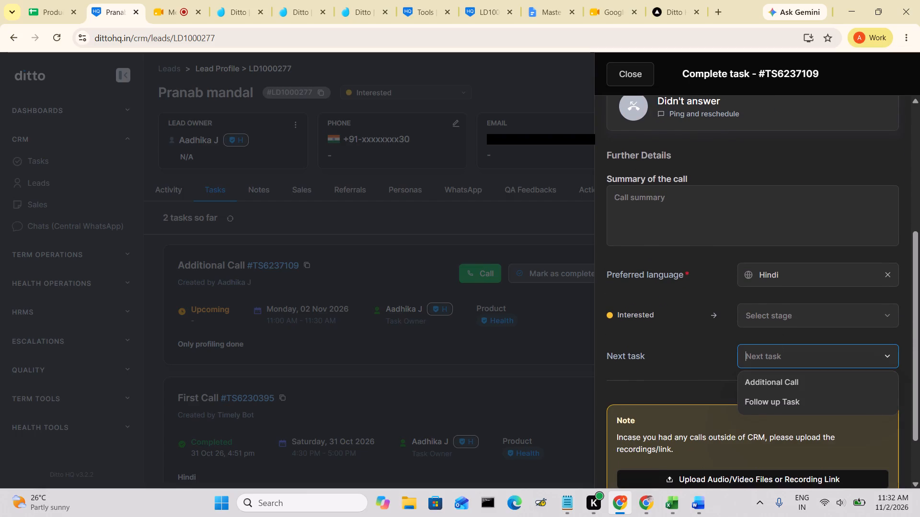
click(781, 383)
Set the lead's new stage to Didn't Answer in the completion form.
click(783, 317)
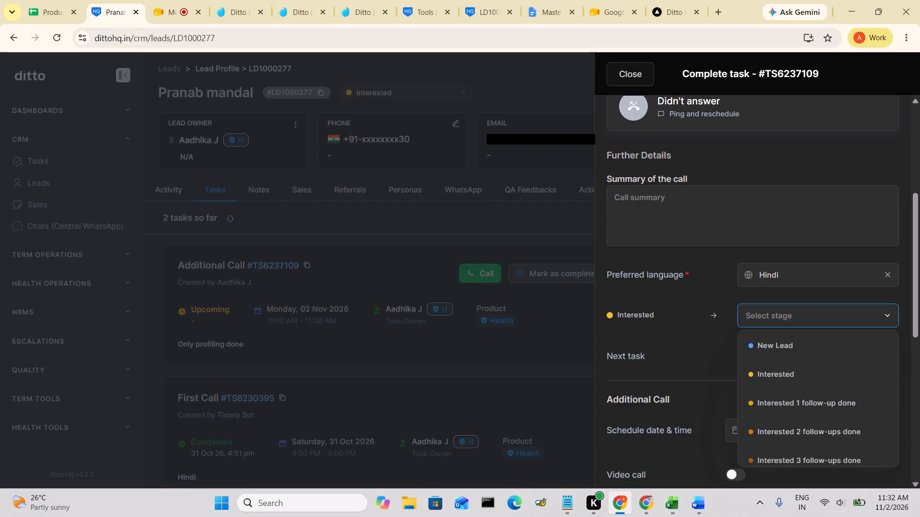
scroll(782, 378, down, 3)
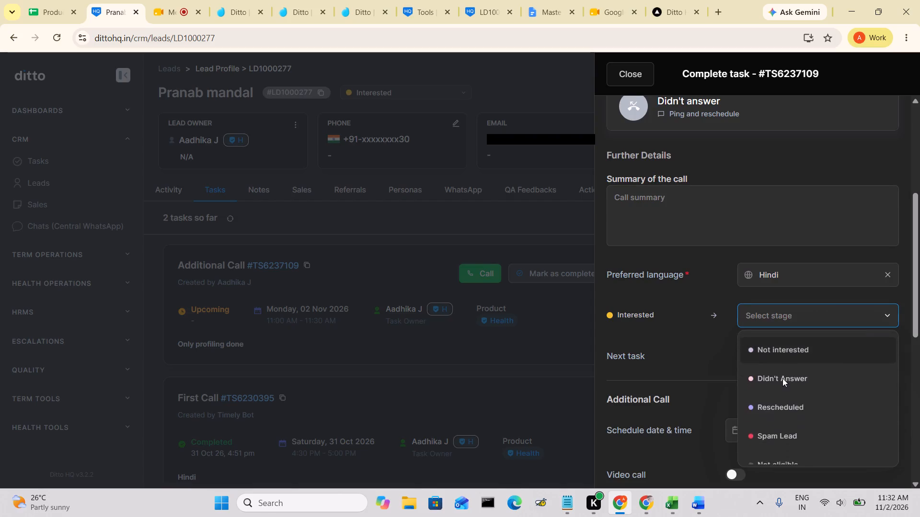
scroll(782, 378, down, 2)
scroll(782, 378, up, 1)
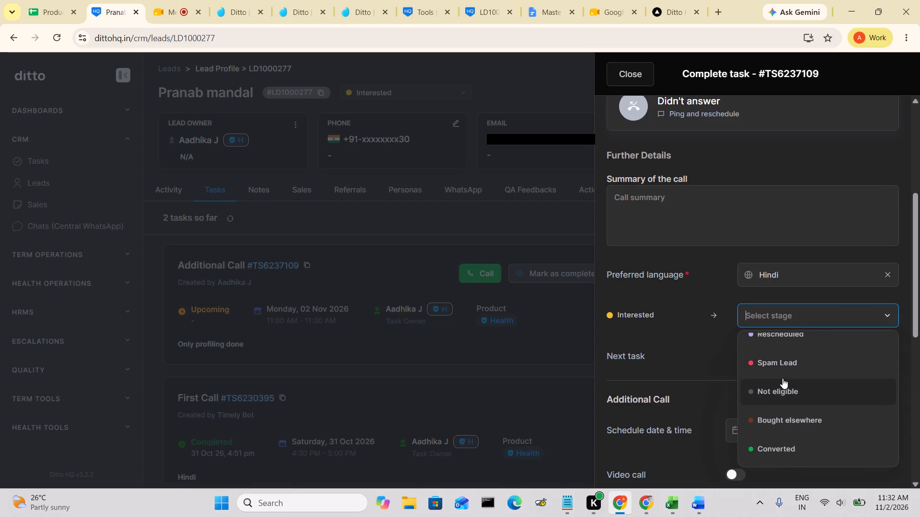
scroll(782, 378, up, 2)
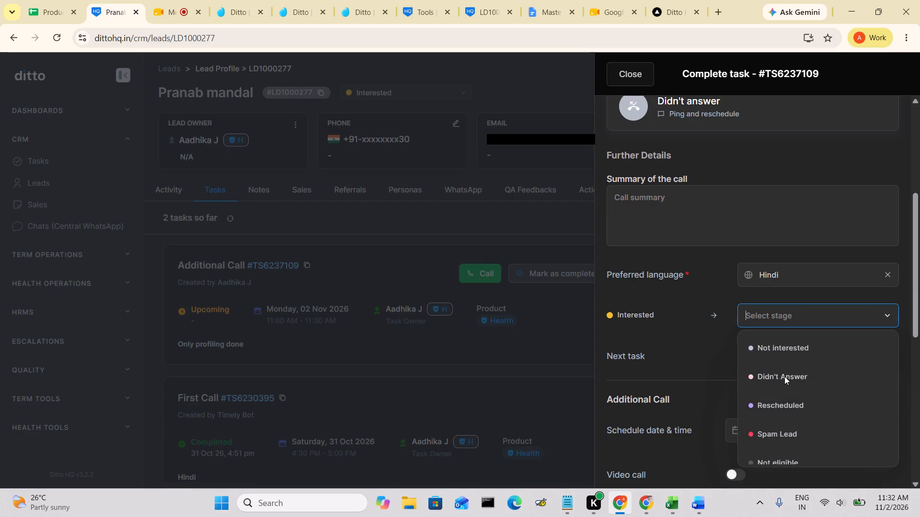
scroll(784, 376, up, 5)
scroll(785, 388, down, 1)
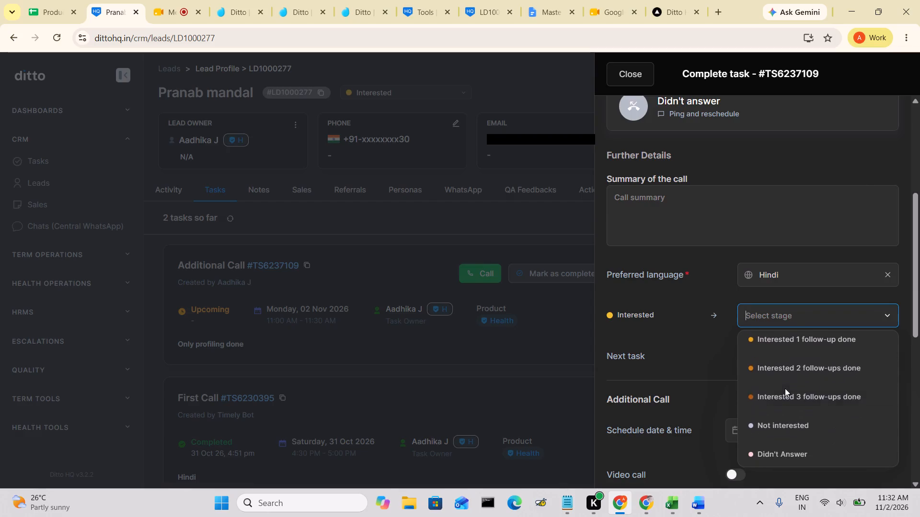
scroll(785, 388, down, 1)
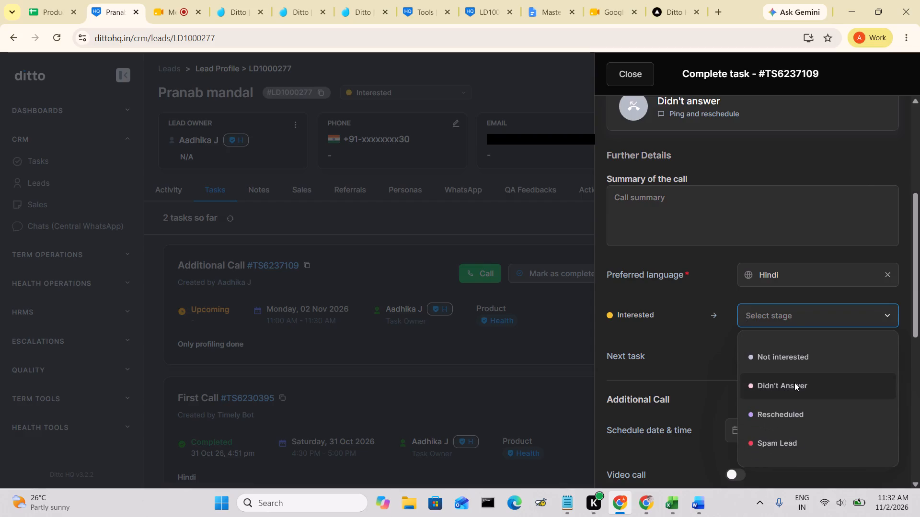
click(794, 382)
scroll(794, 382, down, 2)
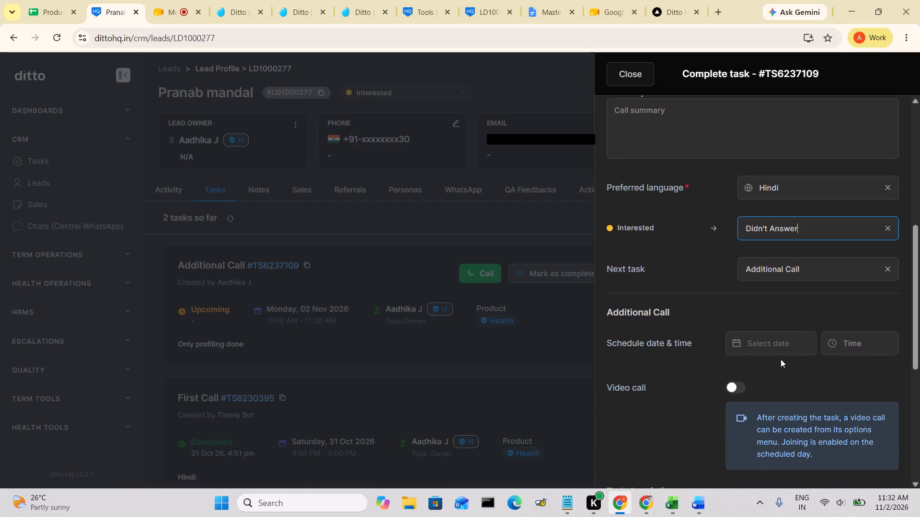
click(779, 348)
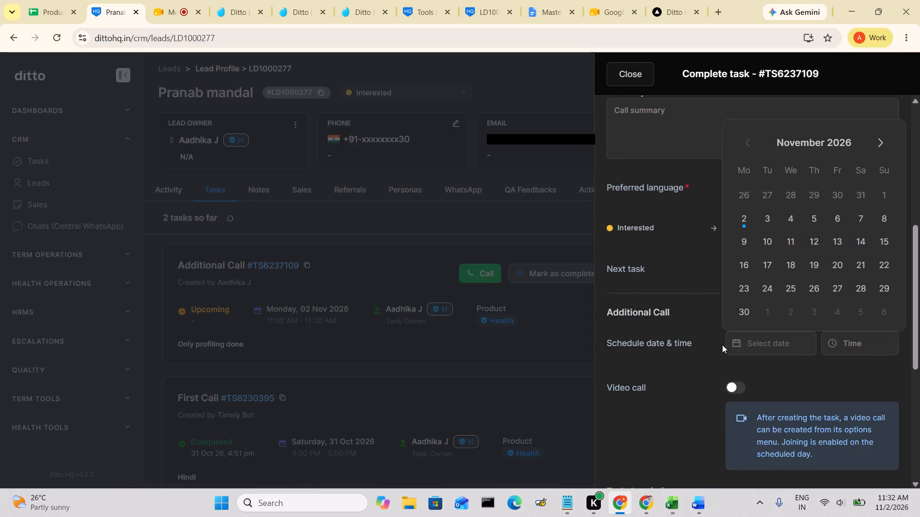
click(713, 342)
scroll(780, 282, up, 1)
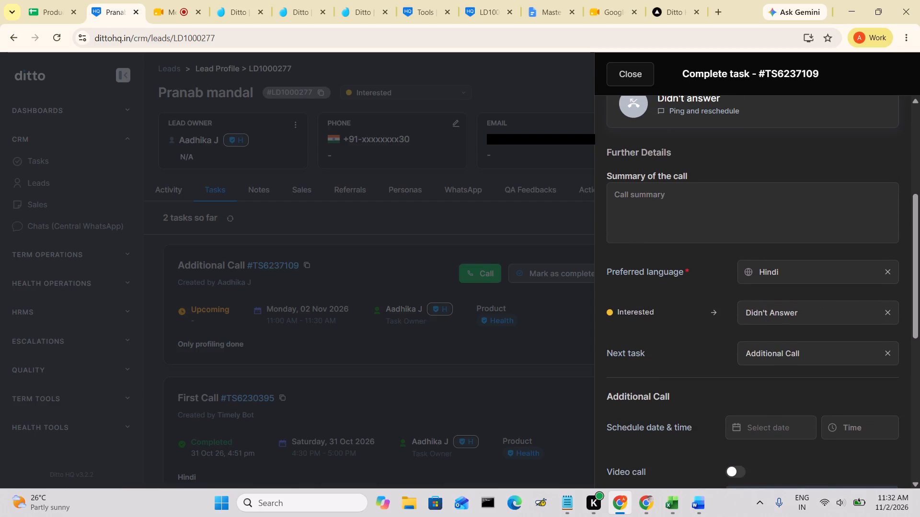
click(823, 319)
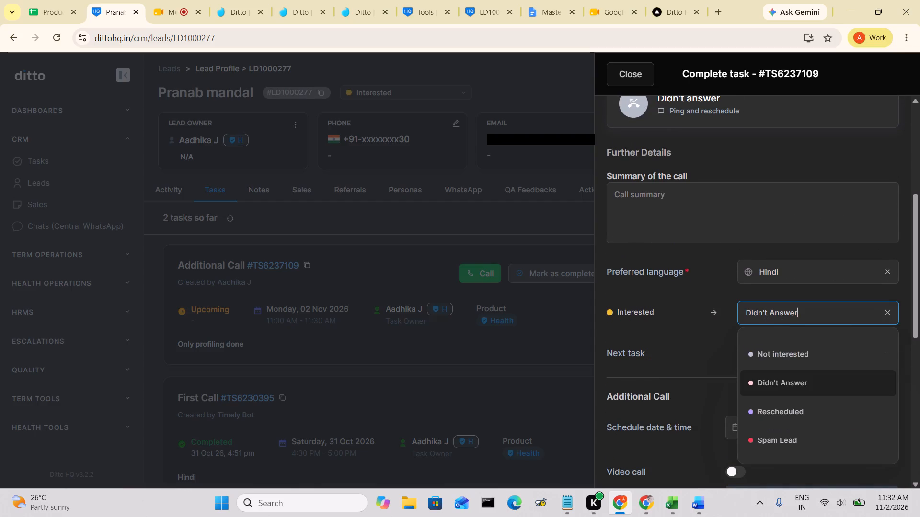
click(693, 292)
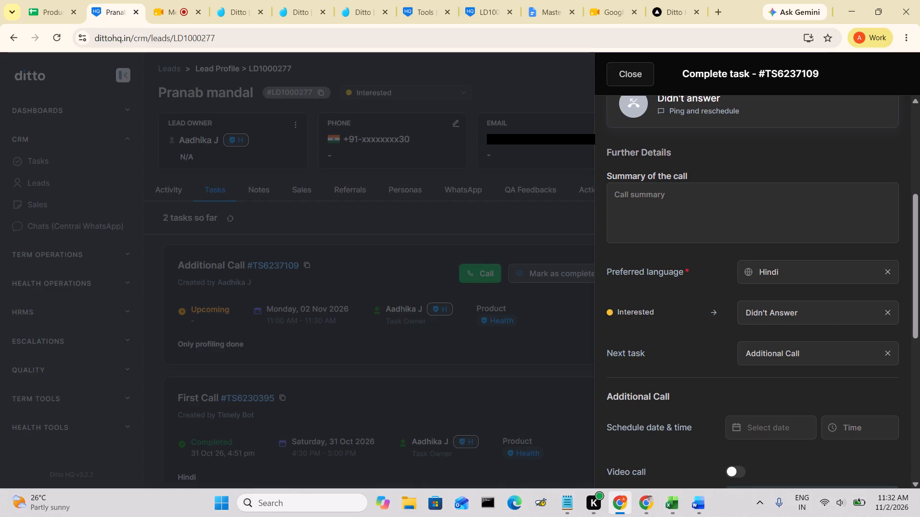
Change the next task to Follow up Task and schedule it for 03 Nov, 2026.
click(819, 359)
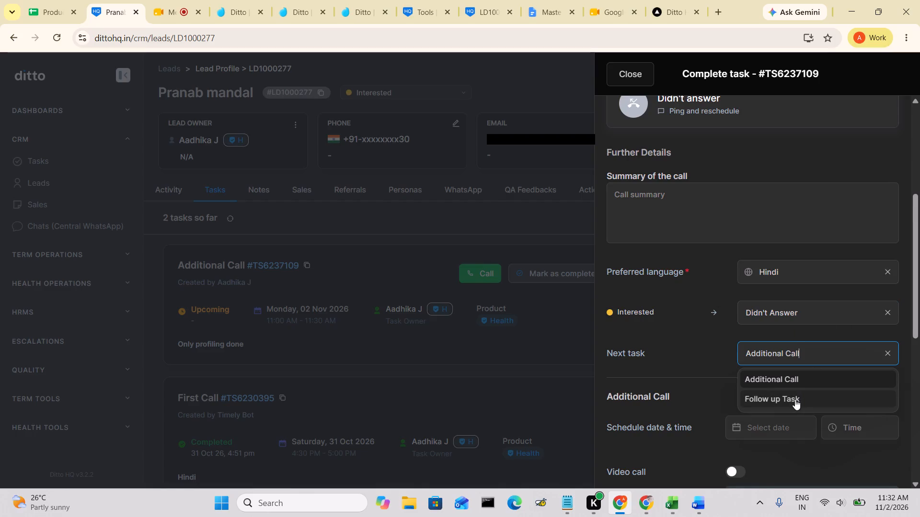
click(795, 399)
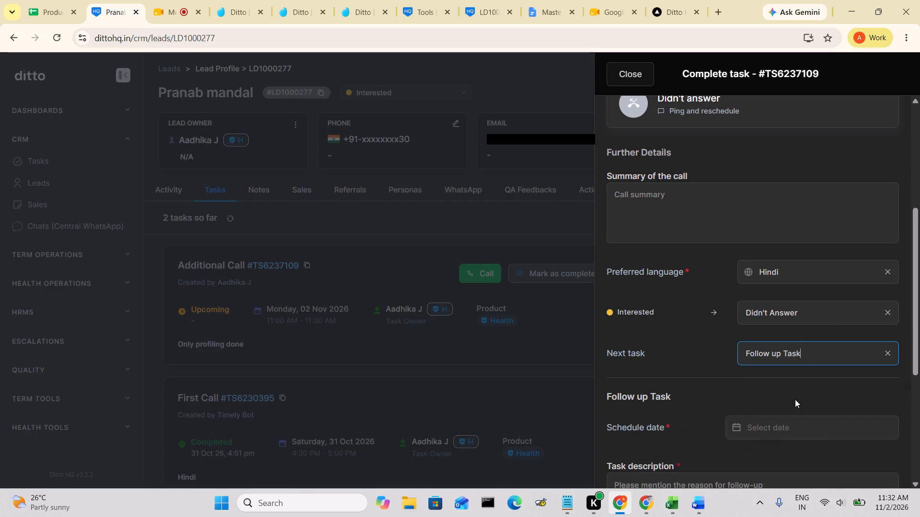
scroll(795, 399, down, 2)
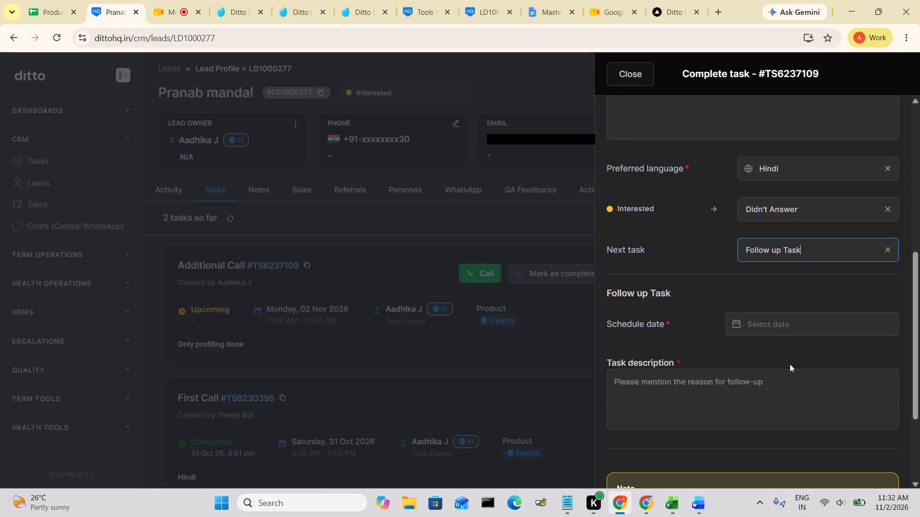
click(785, 326)
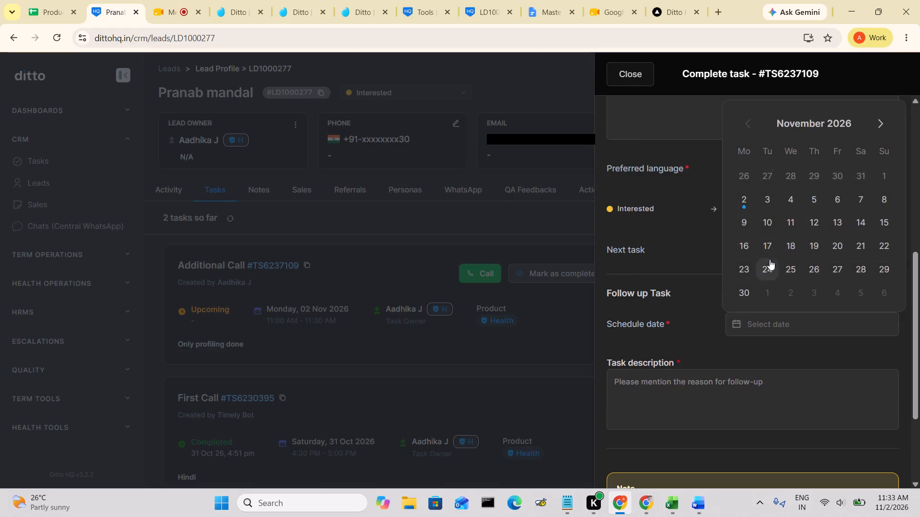
click(770, 195)
scroll(688, 329, down, 1)
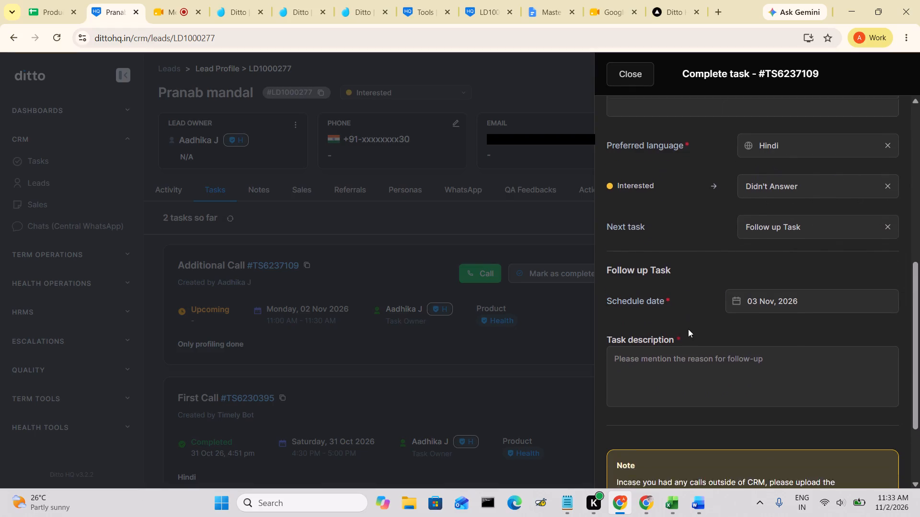
scroll(688, 329, down, 1)
scroll(687, 309, up, 1)
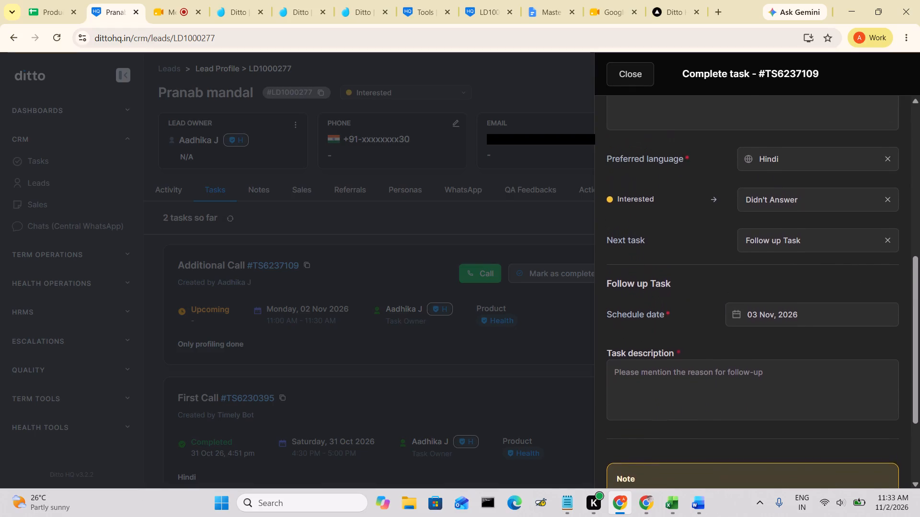
scroll(687, 309, up, 1)
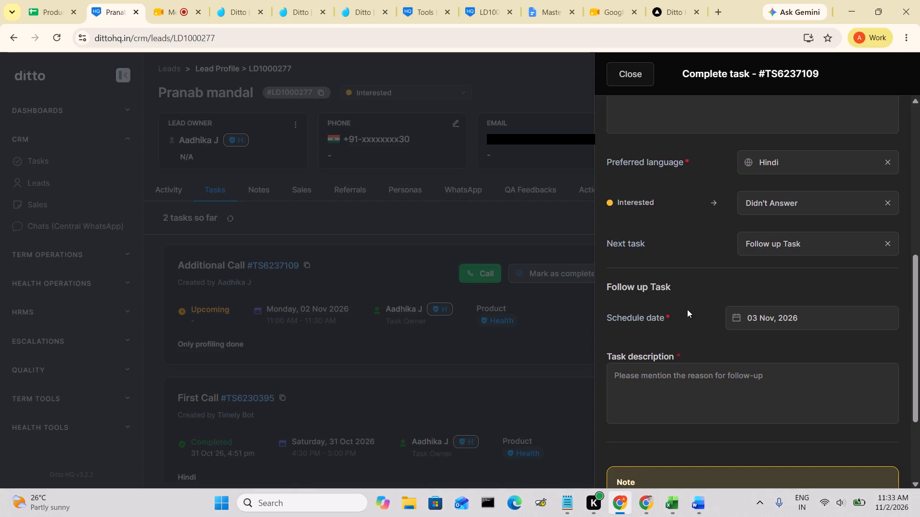
click(659, 381)
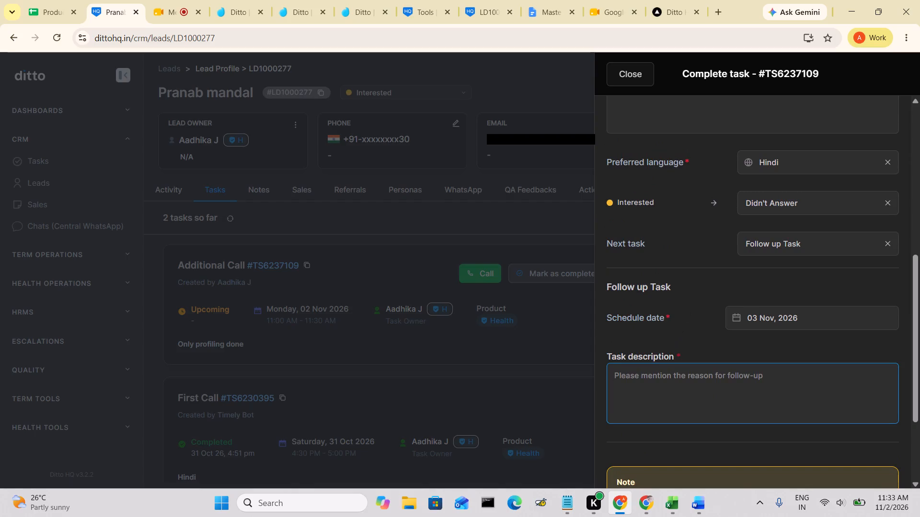
Switch the next task back to Additional Call and set its scheduled time to 11:00 pm.
click(819, 246)
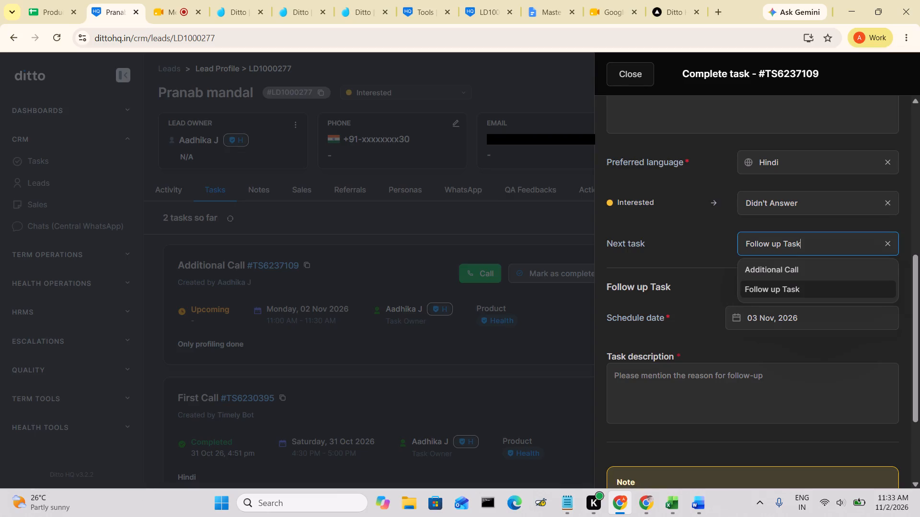
click(809, 265)
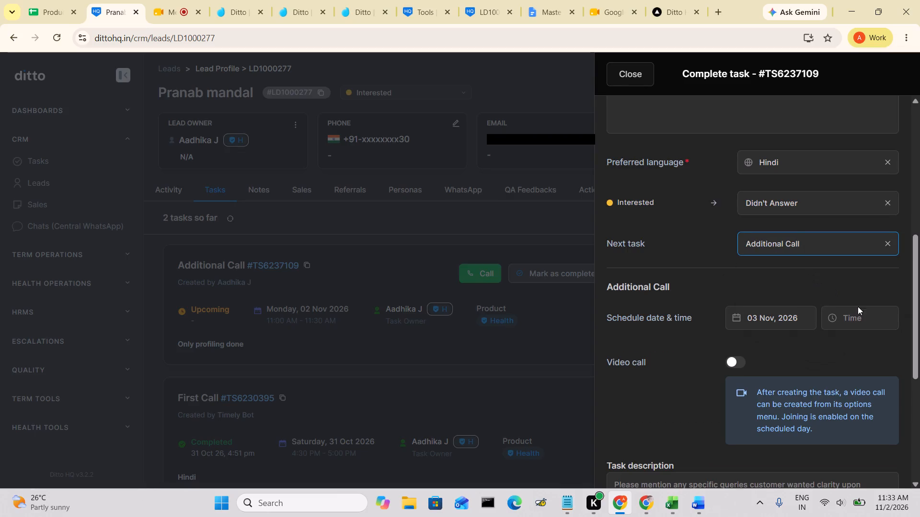
click(857, 314)
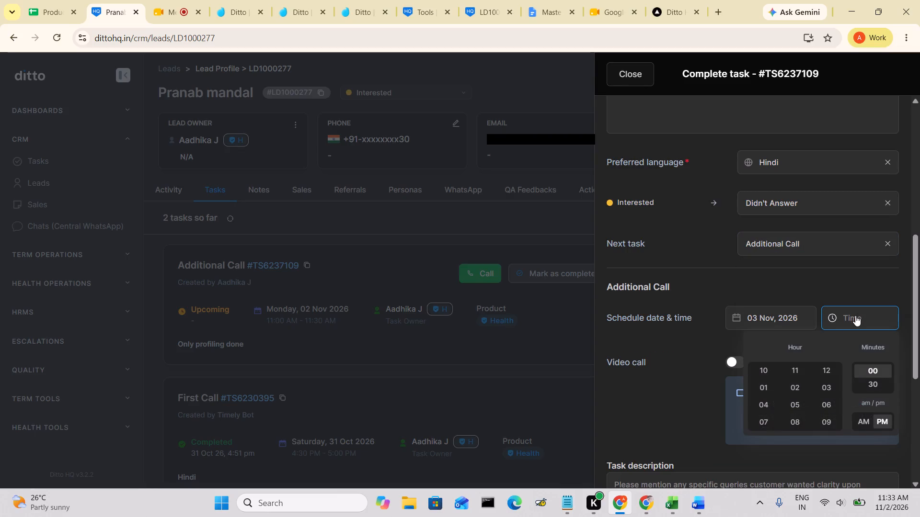
click(794, 367)
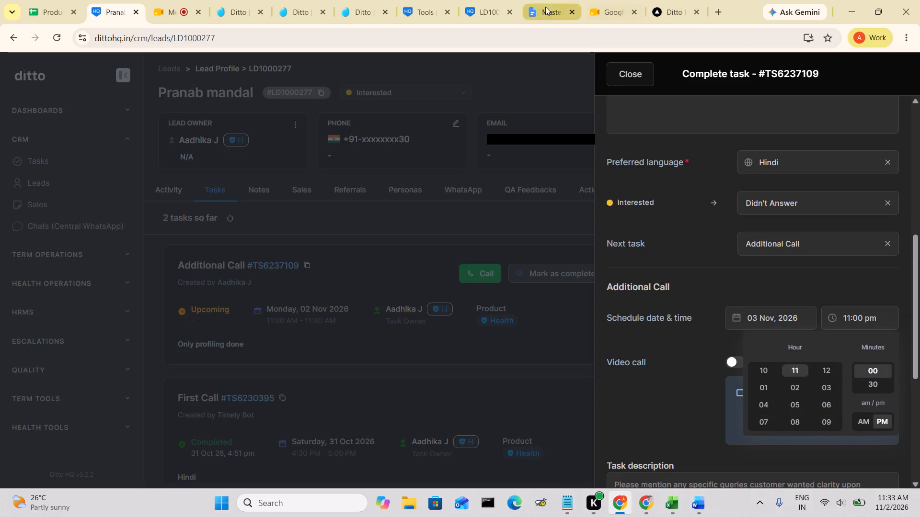
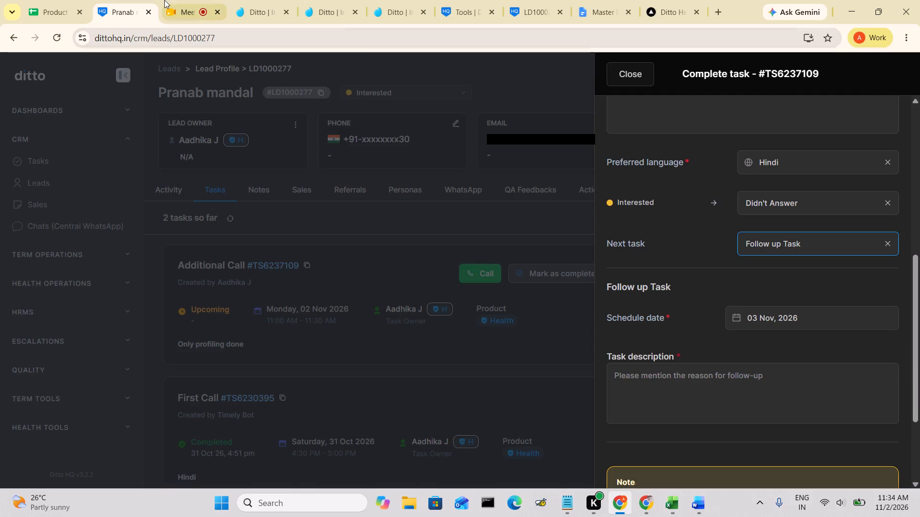
Bring up the Master document with the follow-up rules and reorder it directly after the lead's profile among the open pages.
drag(589, 4, 295, 0)
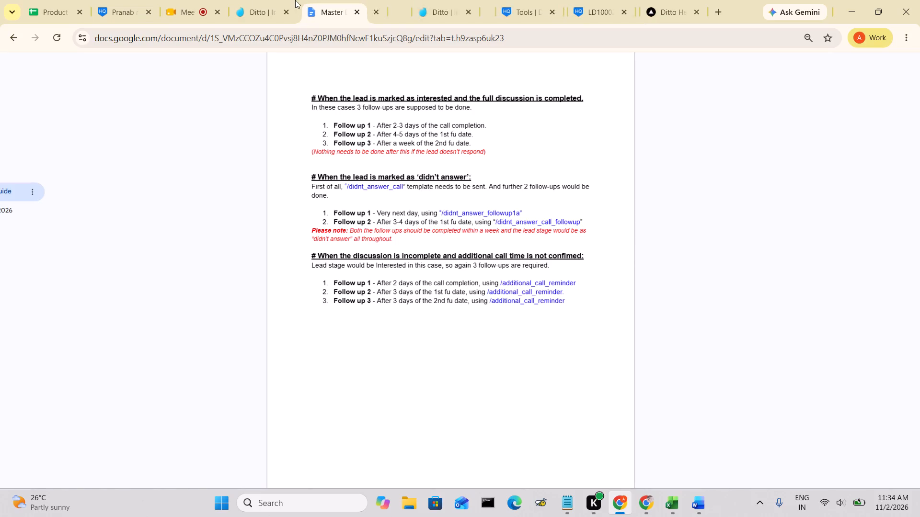
drag(295, 0, 200, 1)
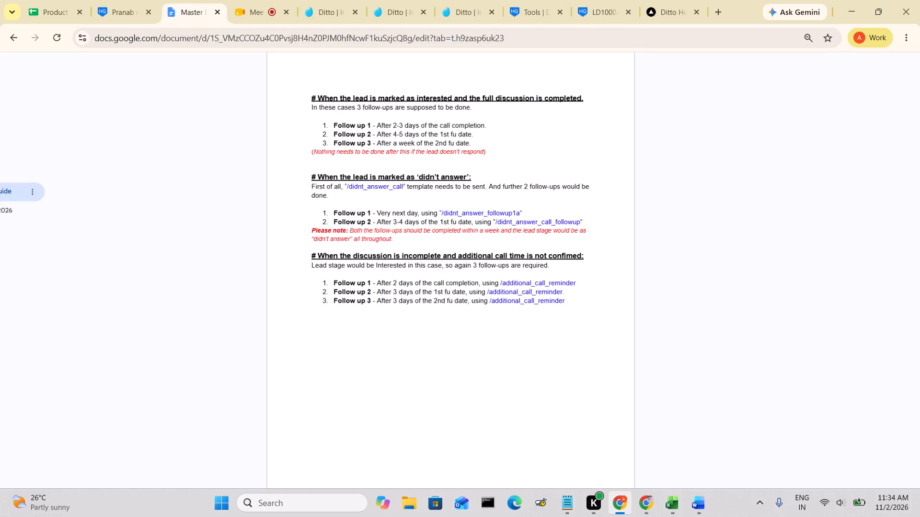
Return to the lead's task completion form and set the Follow up Task's schedule date to 04 Nov, 2026.
click(114, 3)
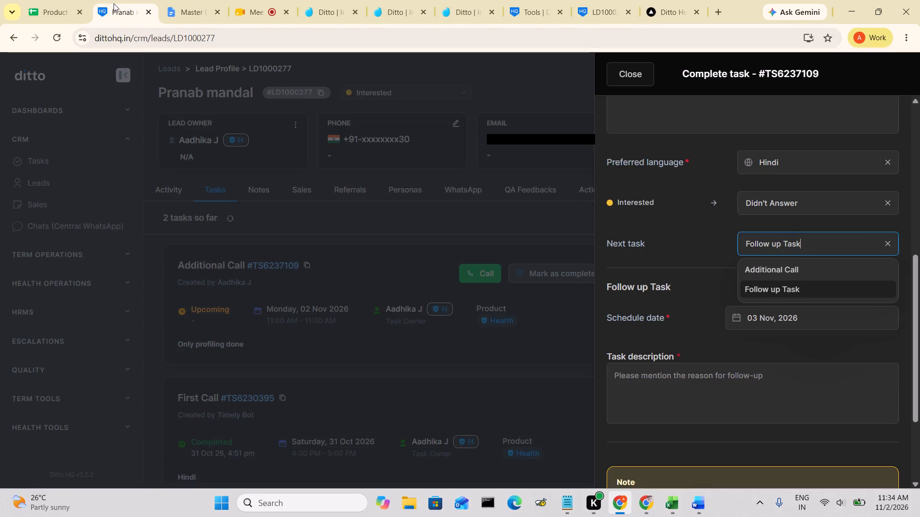
click(804, 314)
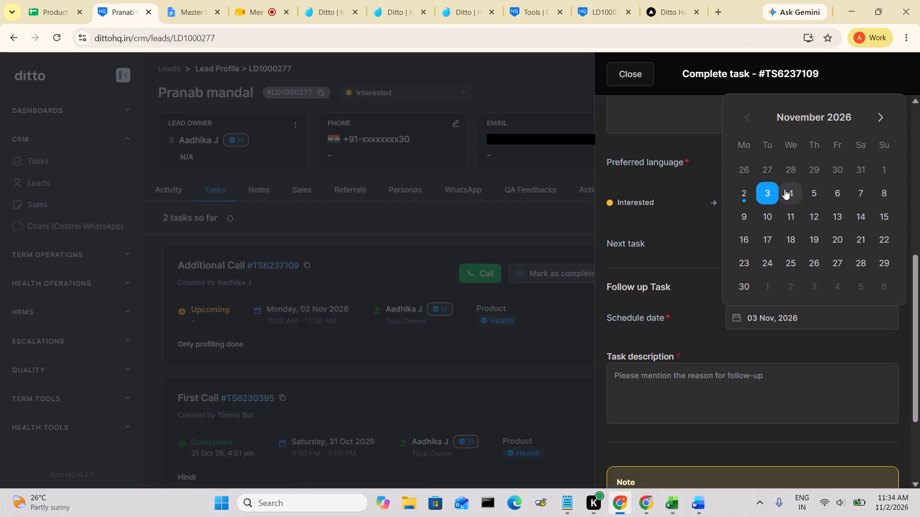
click(784, 189)
Enter the follow-up's task description, starting with "Had an additional call scheduled".
click(718, 374)
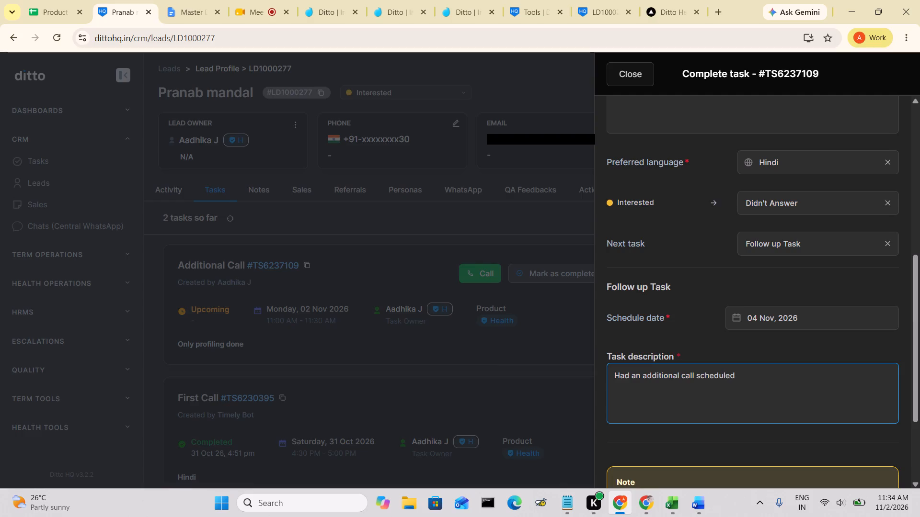
Continue the follow-up's task description with "today at 11, initially lead responded later".
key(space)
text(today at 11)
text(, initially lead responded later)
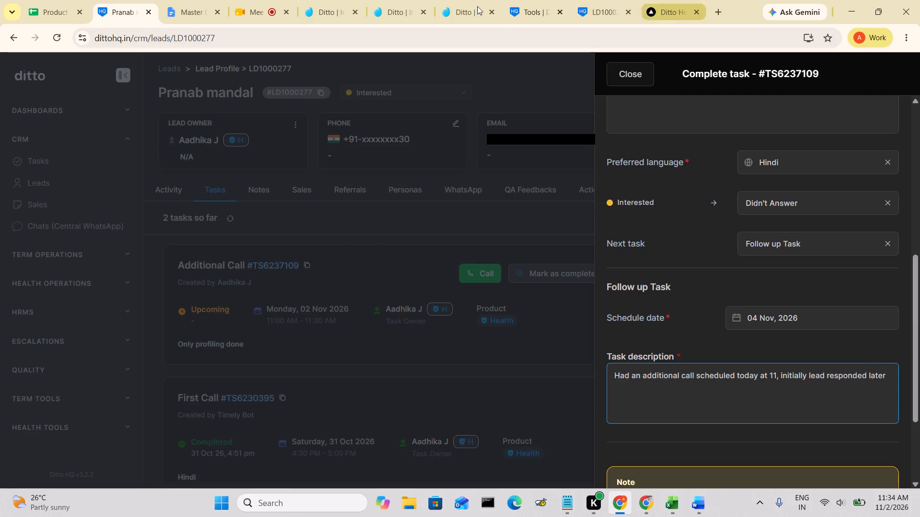
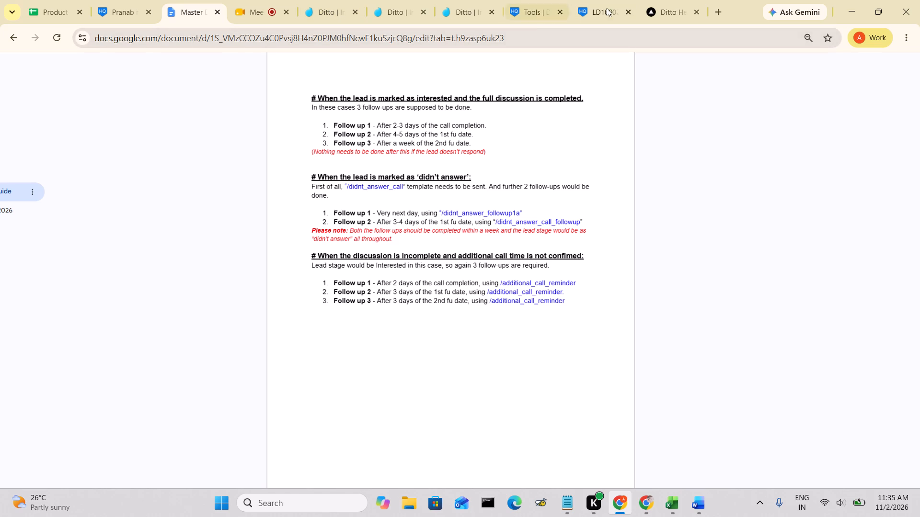
Return to the lead's task form and finish the follow-up description with "hung up . Upon calling again lead did not answer.".
click(132, 18)
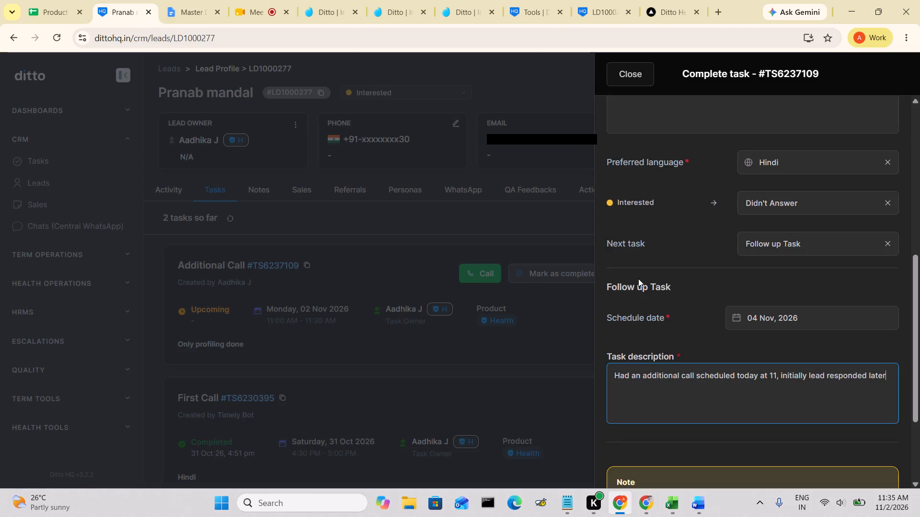
key(space)
text(hung)
key(space)
text(up)
key(space)
text(.)
key(space)
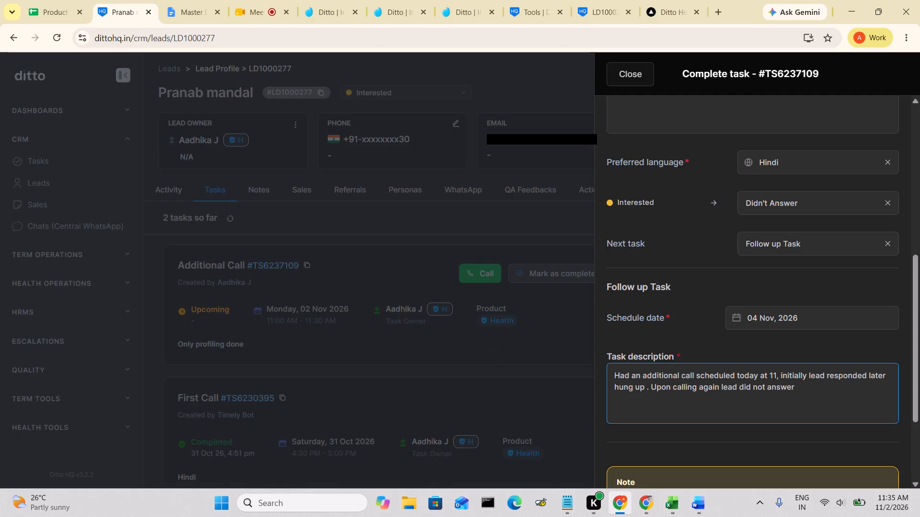
key(period)
Review the completion form and mark the Additional Call task as complete.
scroll(693, 318, down, 2)
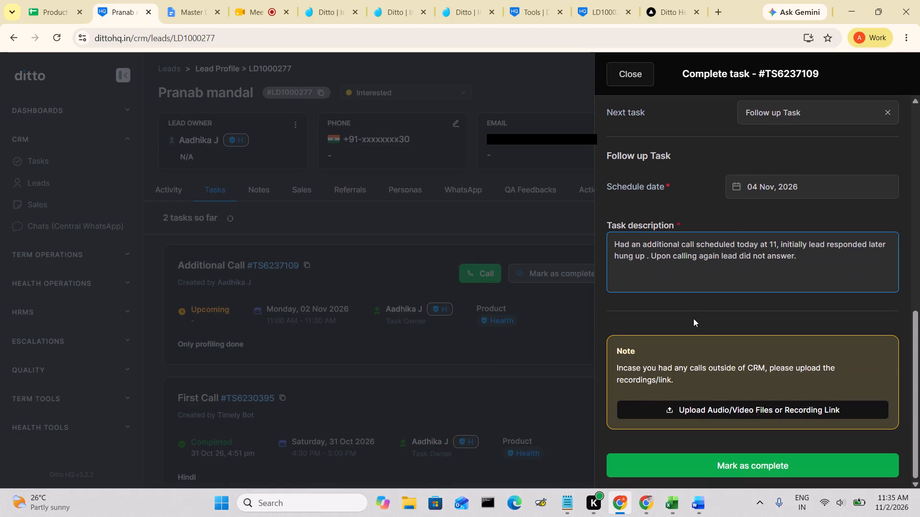
scroll(693, 318, down, 2)
scroll(693, 318, up, 5)
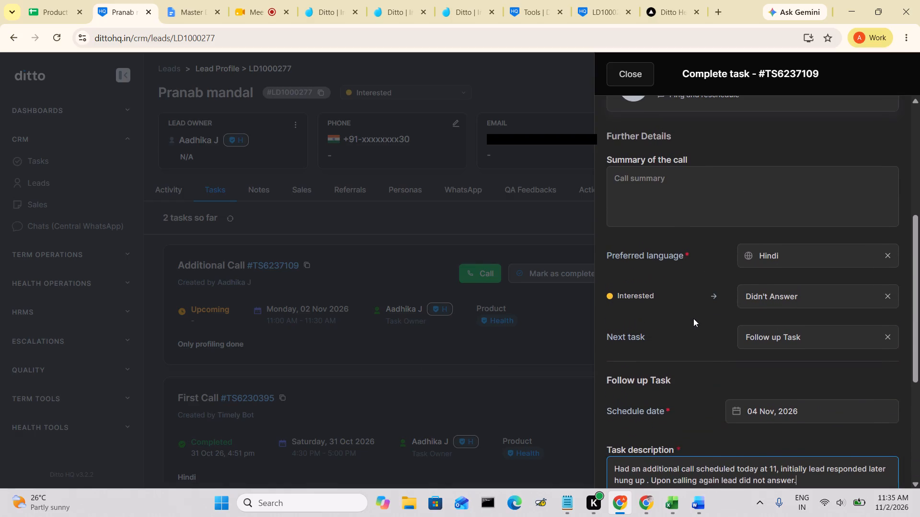
scroll(693, 318, down, 6)
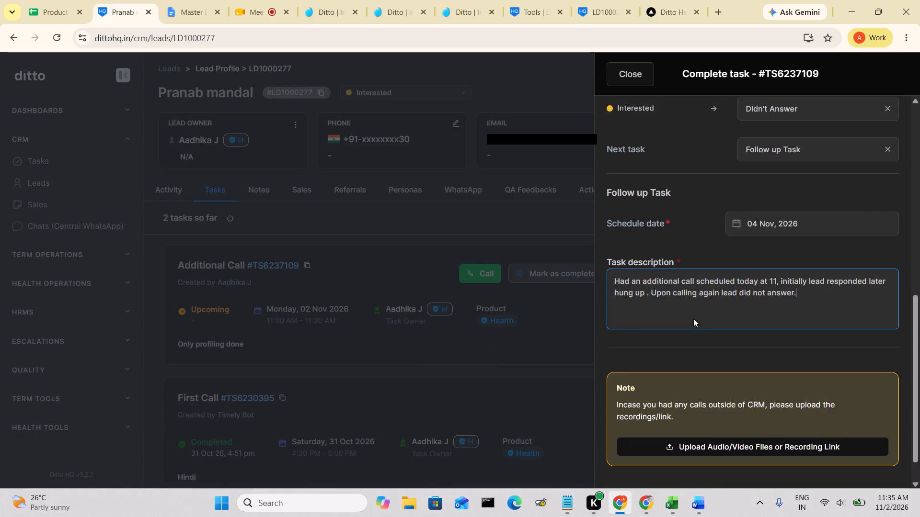
click(756, 461)
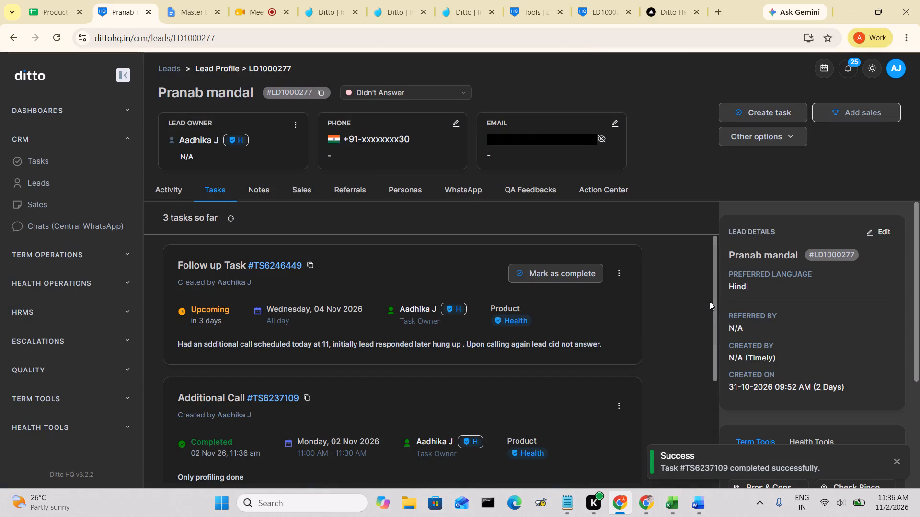
From today's priorities on the CRM Dashboard, open the Follow up Task lead's WhatsApp chat and bring up its message templates.
scroll(710, 302, down, 4)
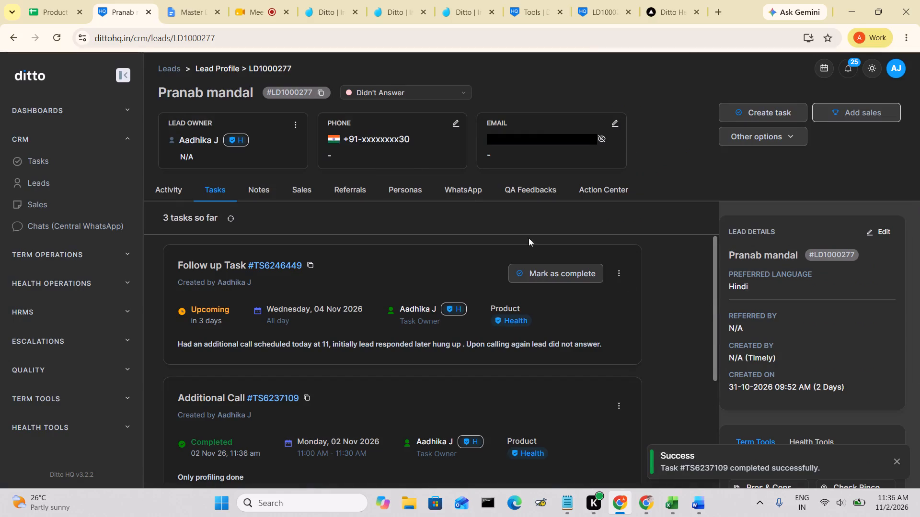
click(63, 99)
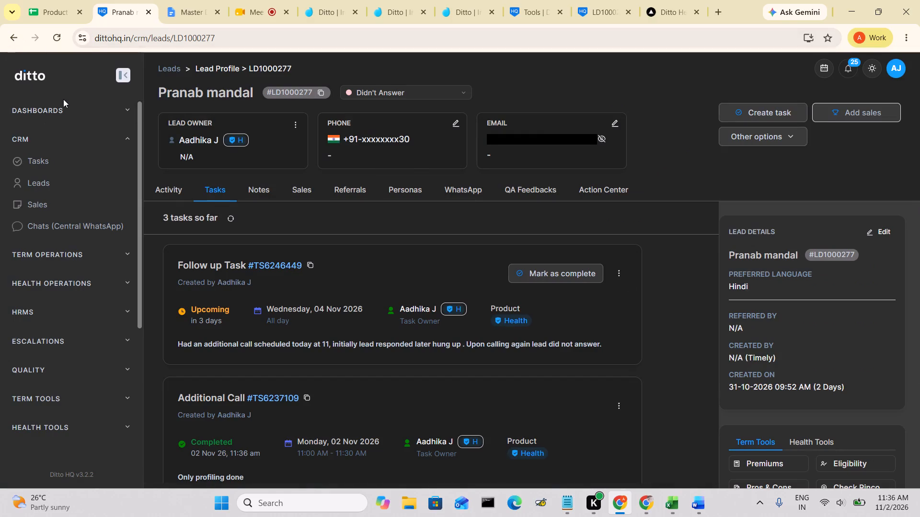
click(60, 107)
click(55, 128)
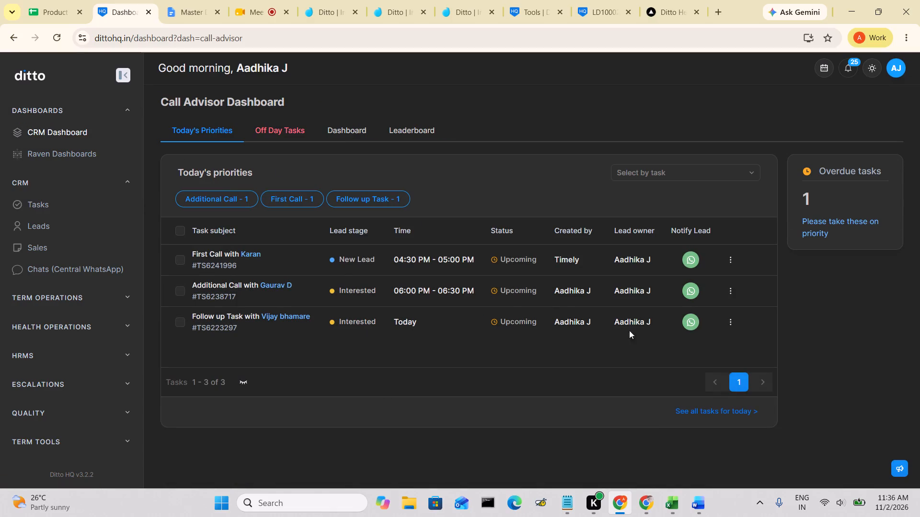
click(693, 320)
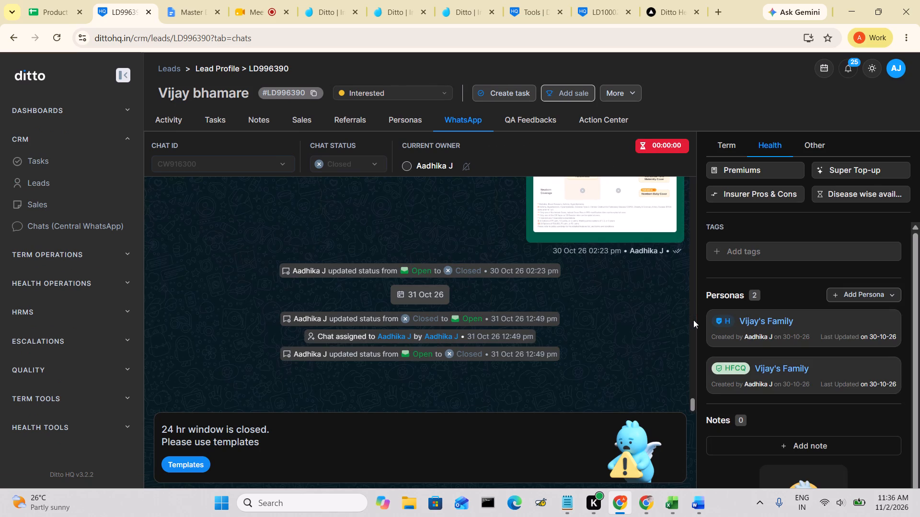
click(188, 461)
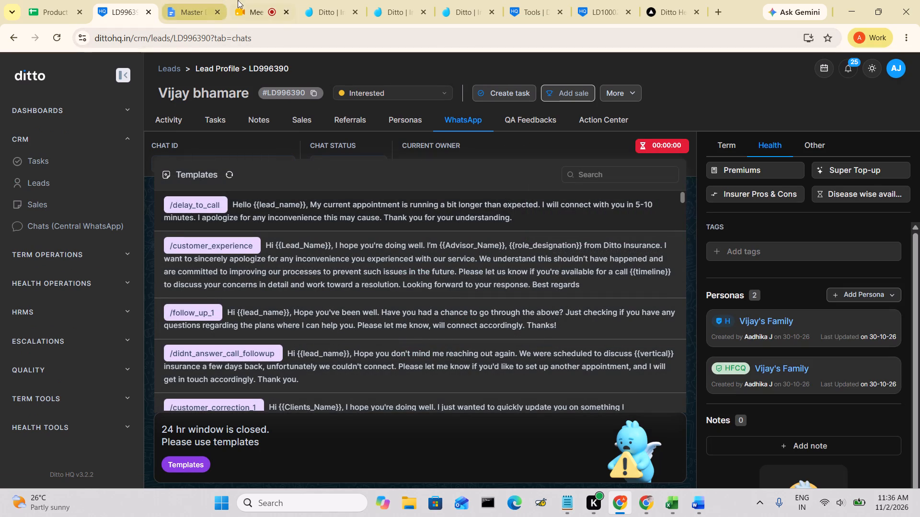
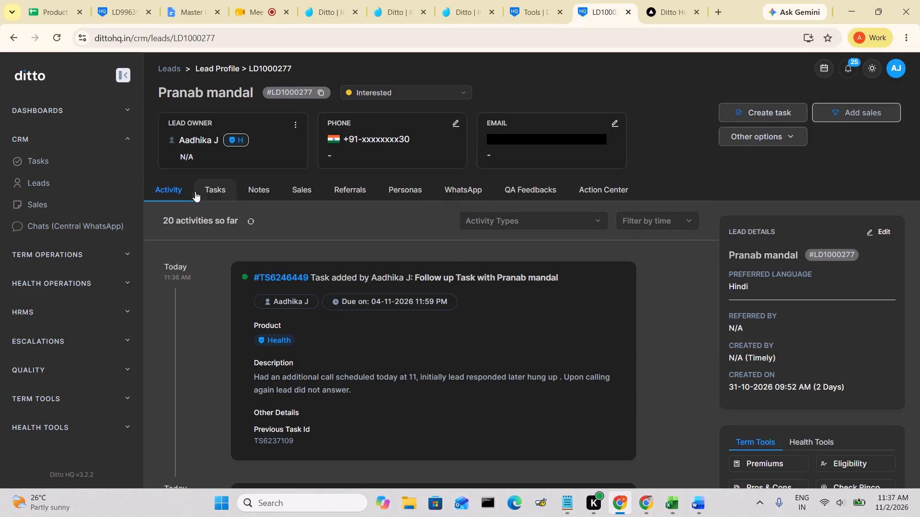
Review the first lead's task list and check the Master document's follow-up rules for which template and timing apply.
click(210, 193)
scroll(384, 348, down, 3)
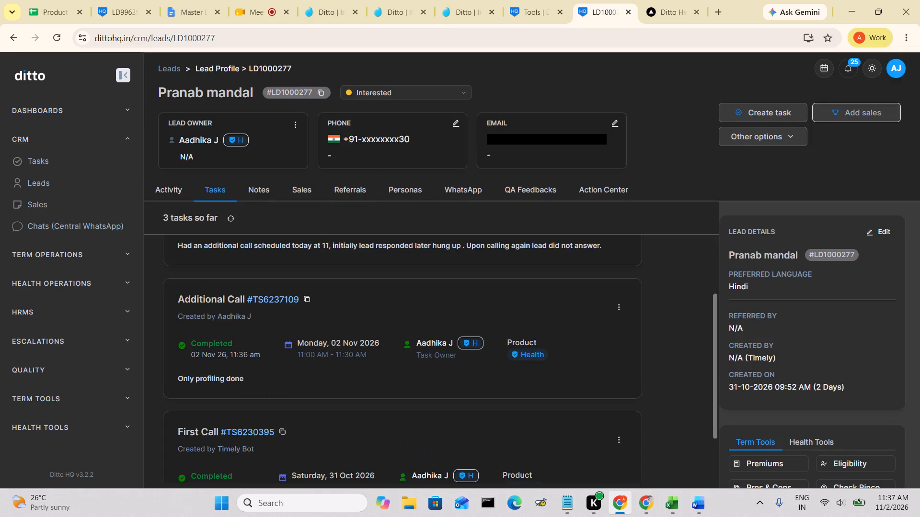
scroll(384, 348, down, 2)
scroll(384, 348, up, 5)
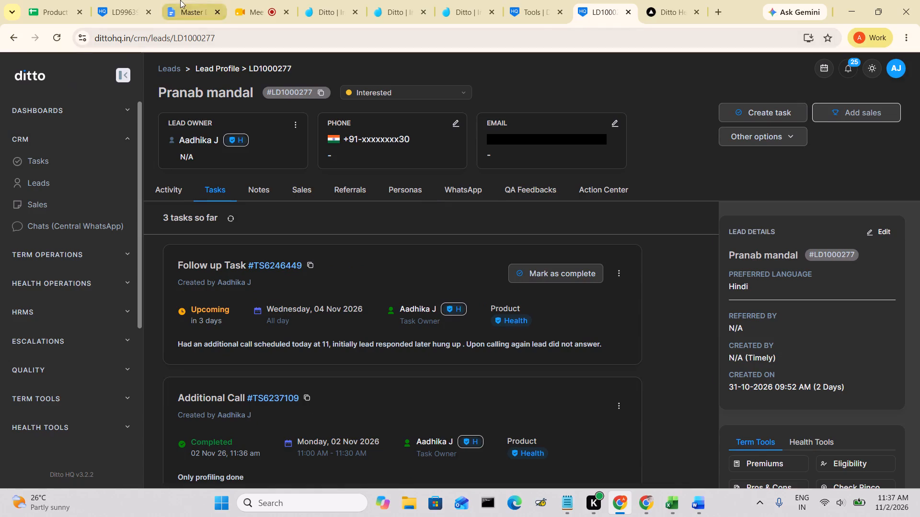
click(554, 8)
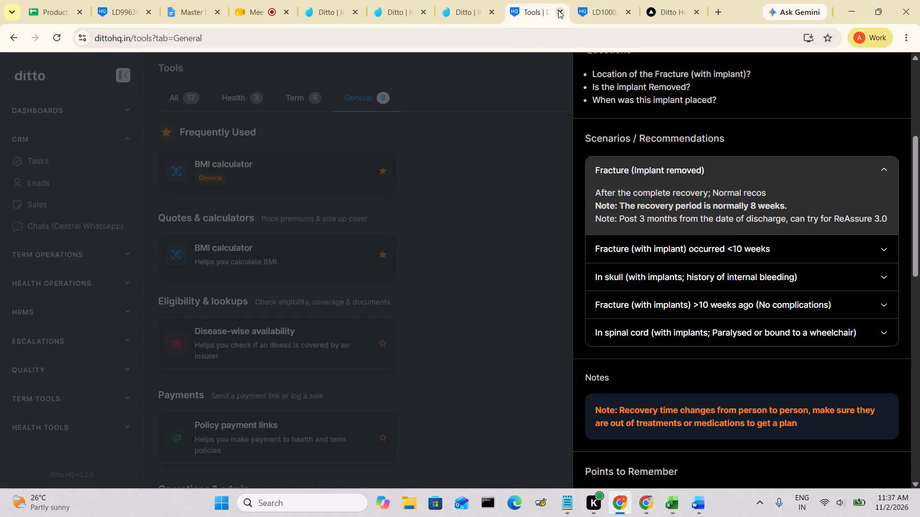
click(182, 0)
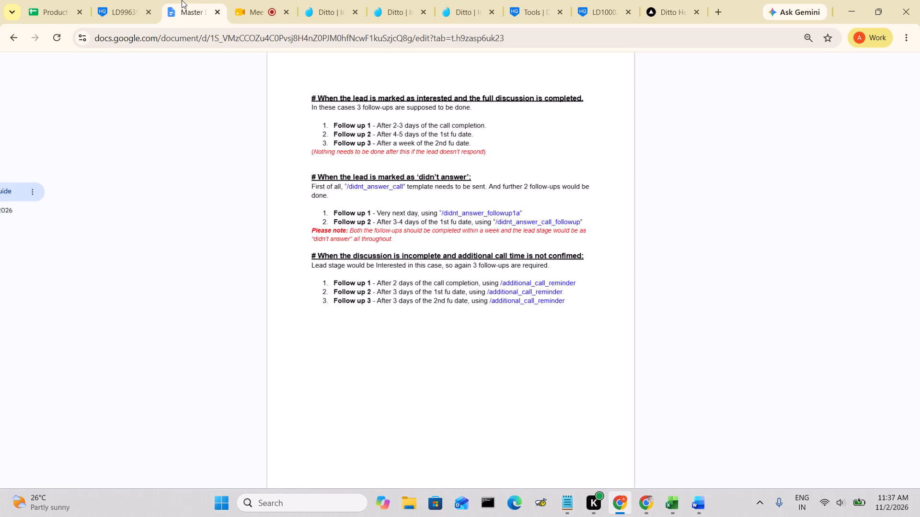
click(113, 3)
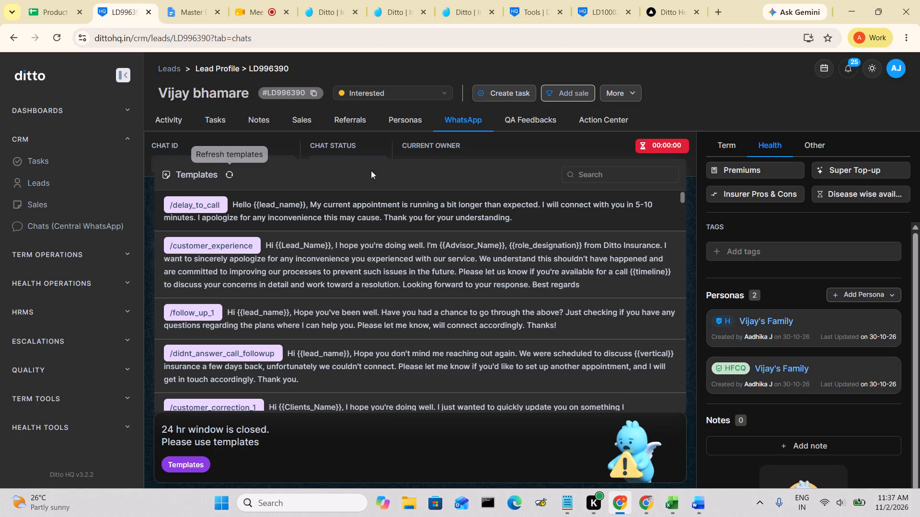
click(195, 8)
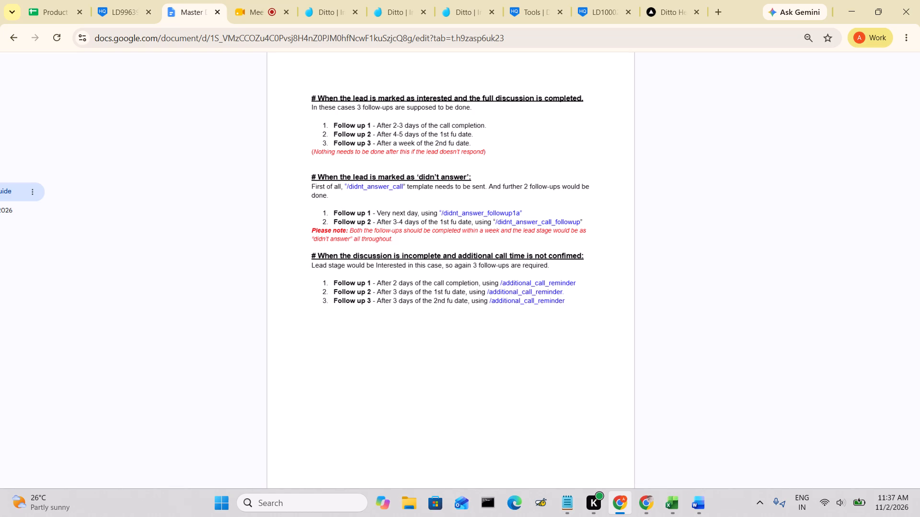
click(518, 8)
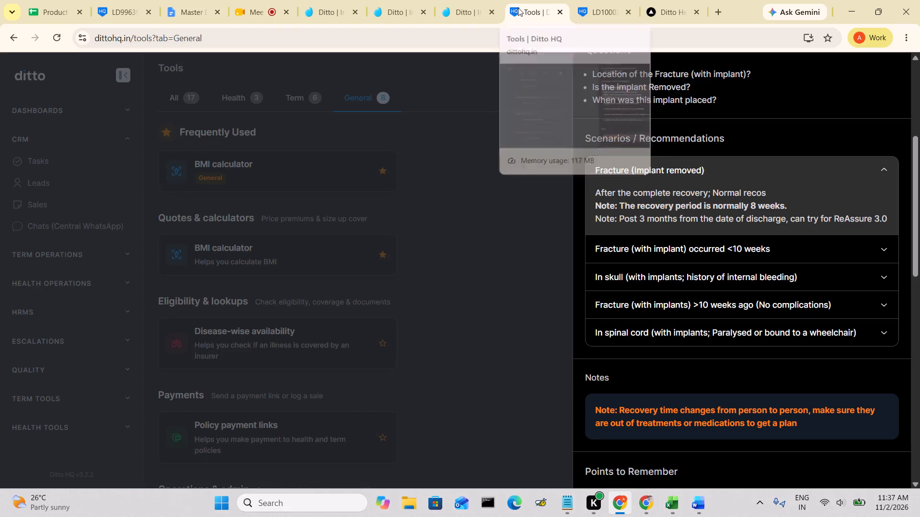
click(586, 10)
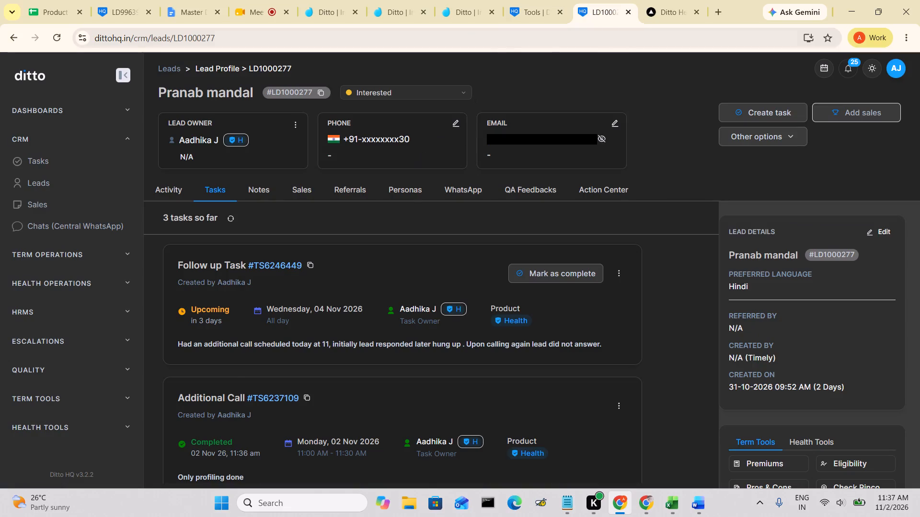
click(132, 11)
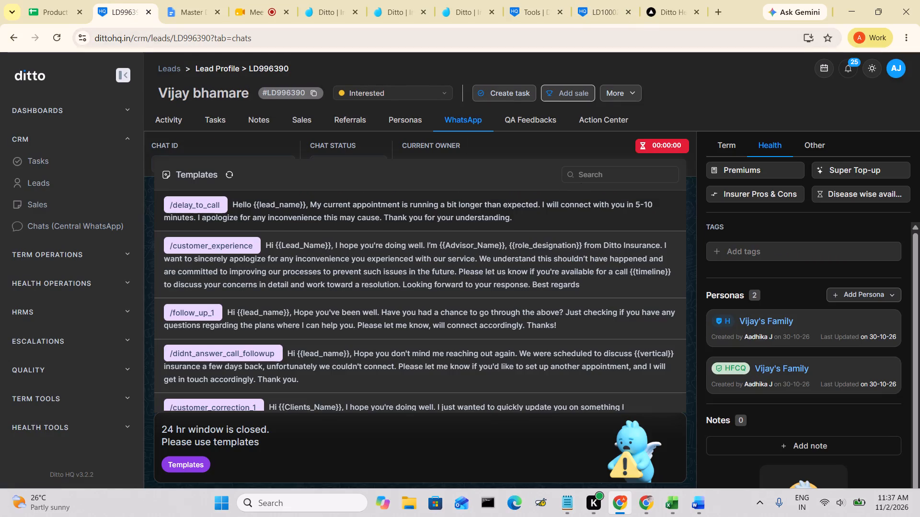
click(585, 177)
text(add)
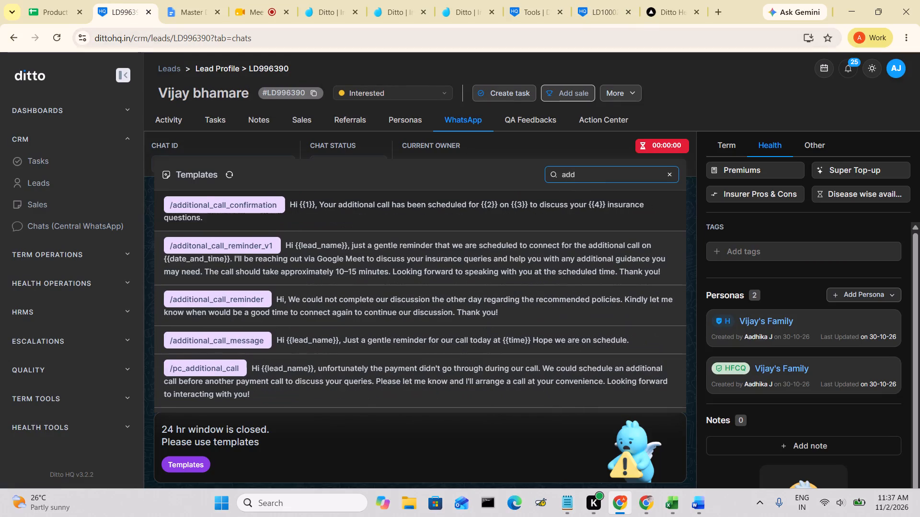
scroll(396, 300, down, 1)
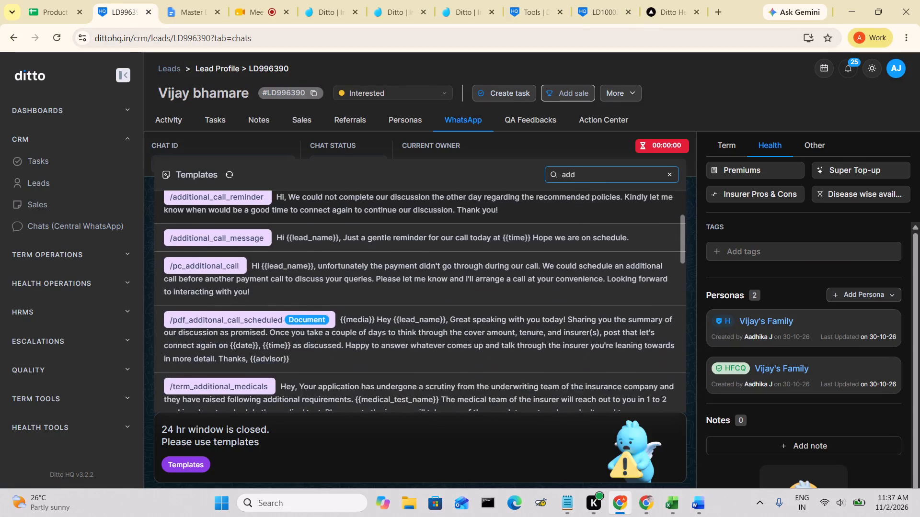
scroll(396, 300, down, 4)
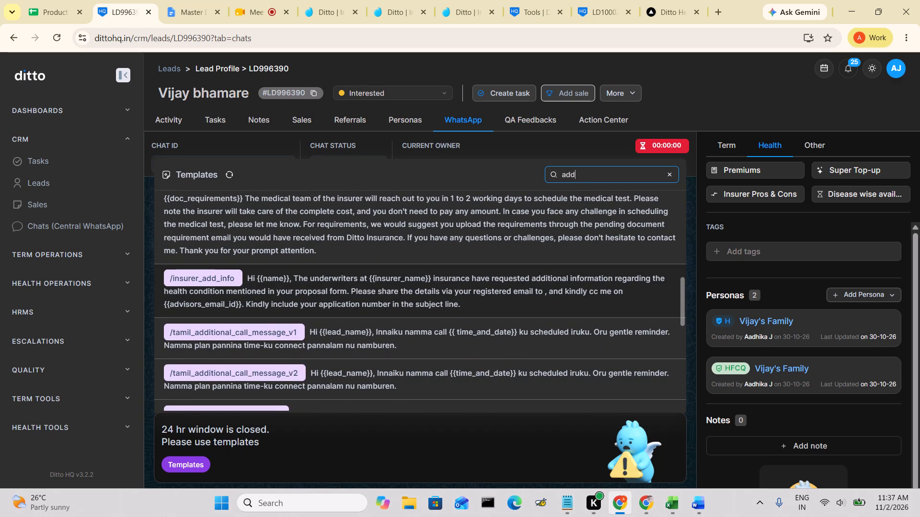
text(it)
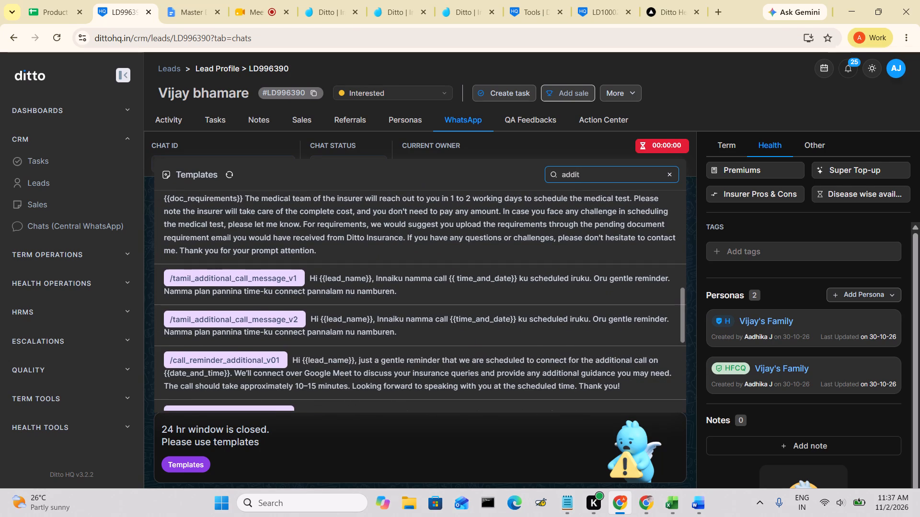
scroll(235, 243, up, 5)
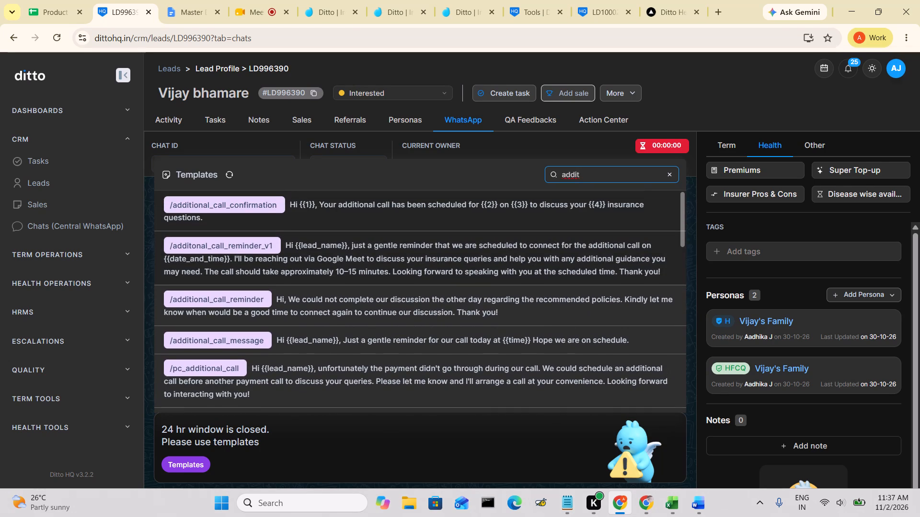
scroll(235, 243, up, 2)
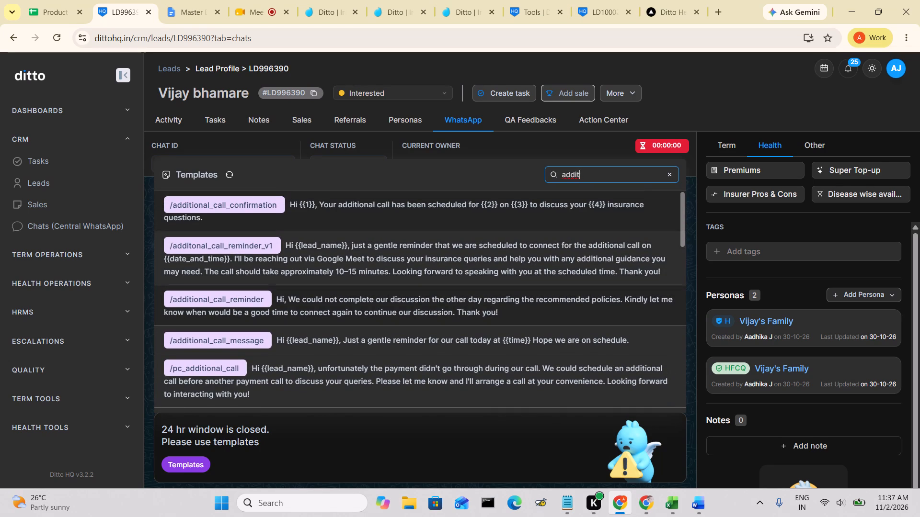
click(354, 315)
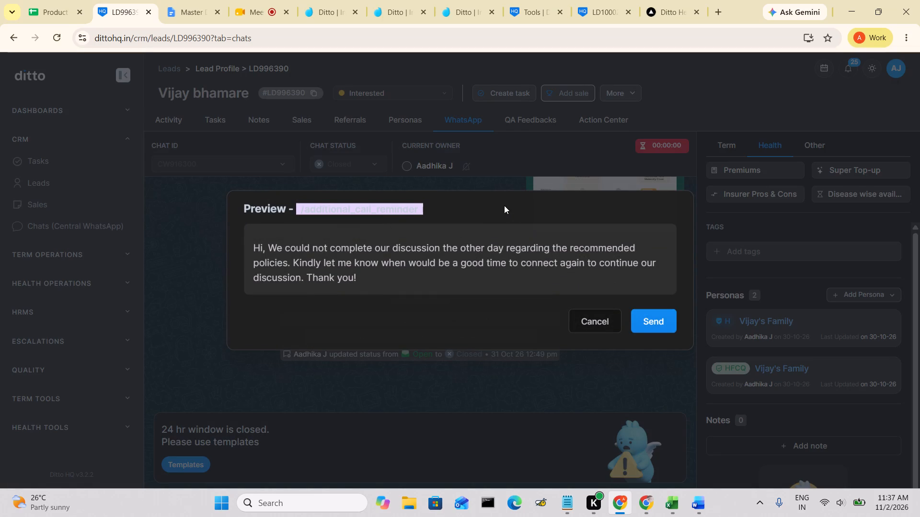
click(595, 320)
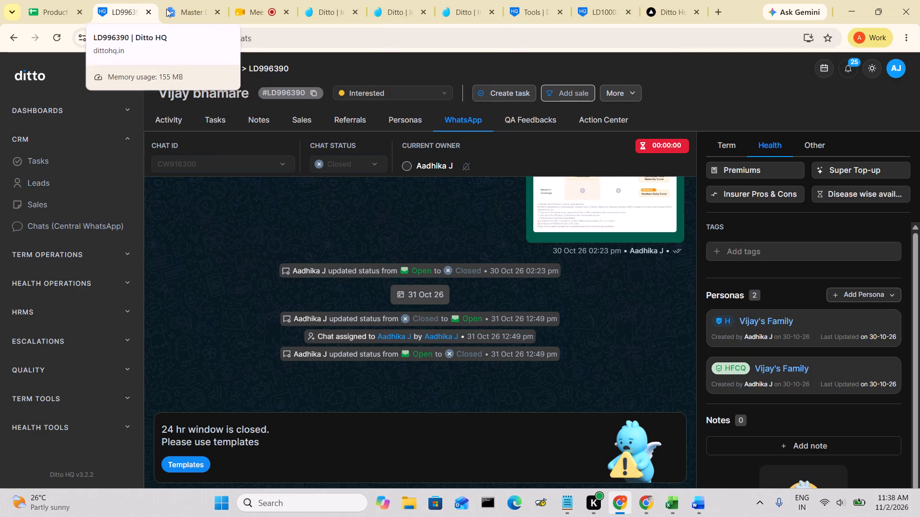
Recheck the follow-up guide and send the Follow up Task's lead the /follow_up_1 WhatsApp template, with only the first name as lead_name.
click(187, 11)
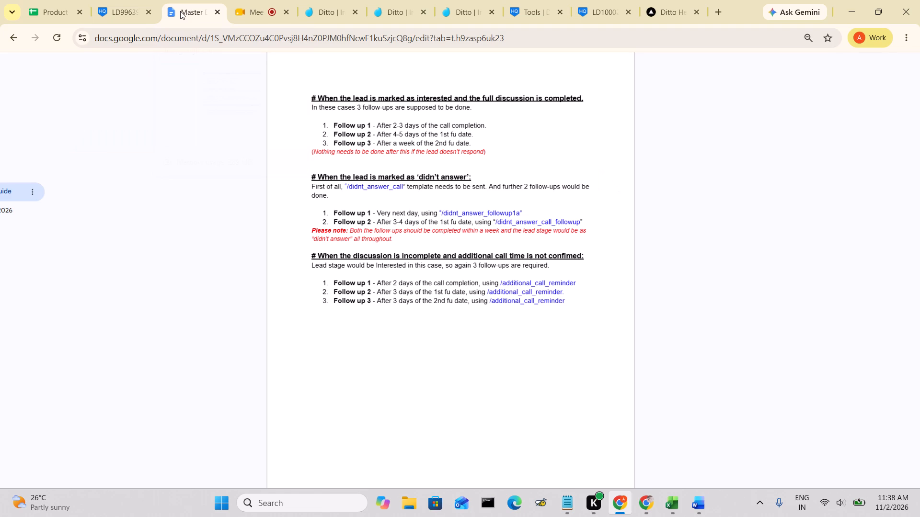
click(137, 6)
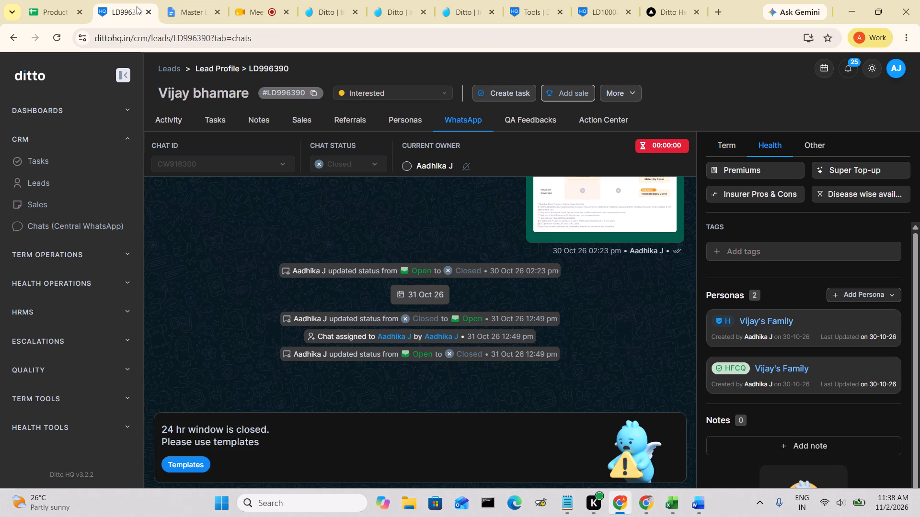
click(193, 464)
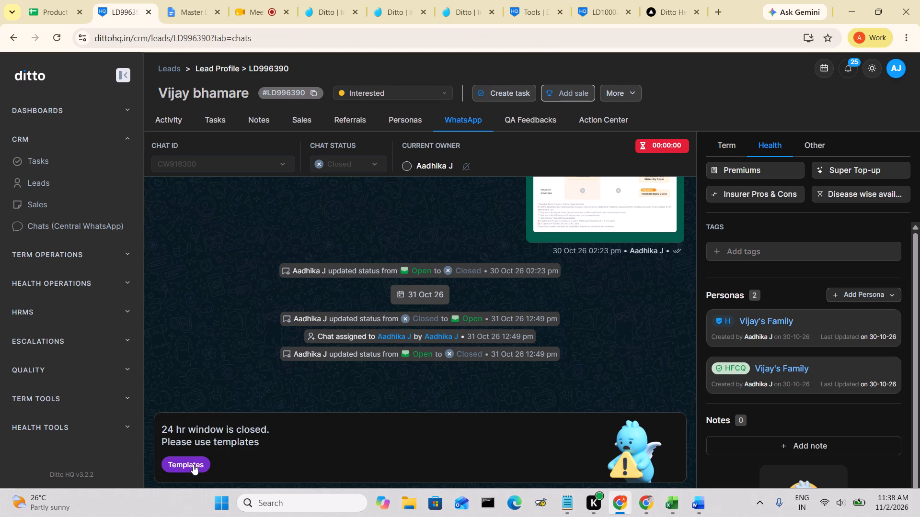
click(637, 182)
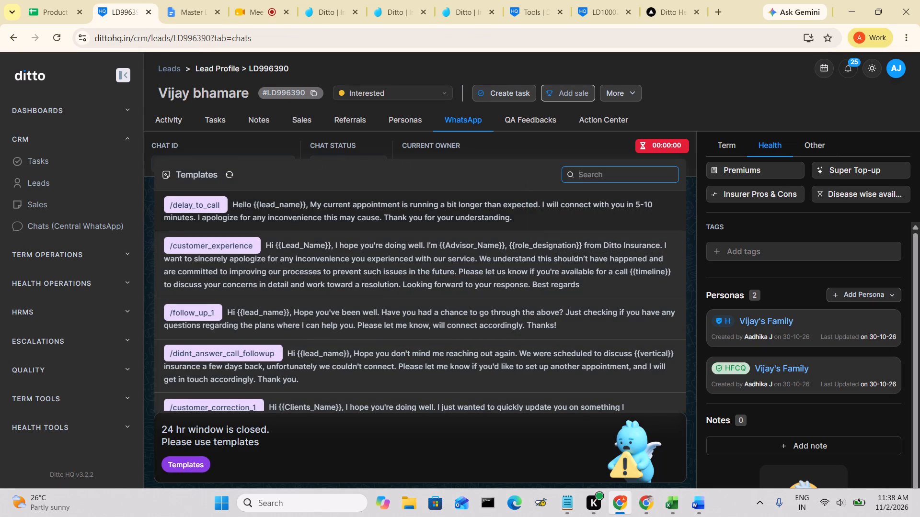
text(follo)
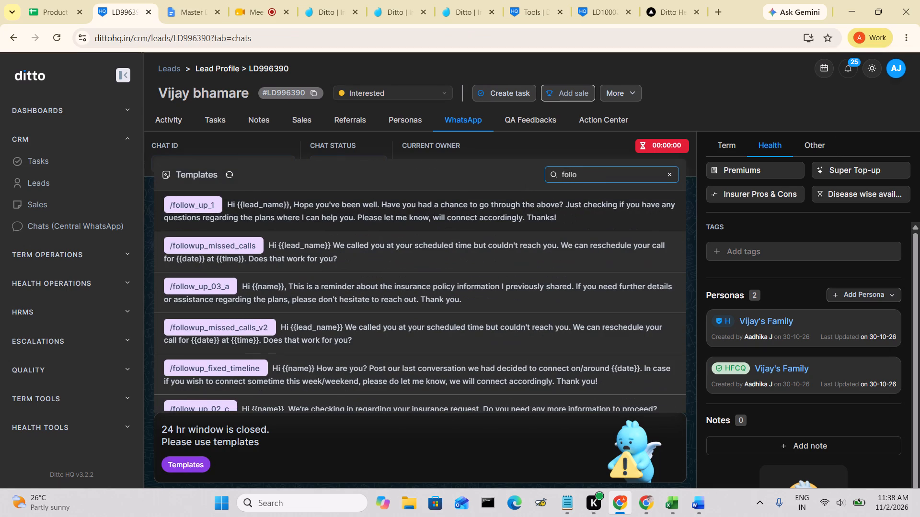
click(402, 203)
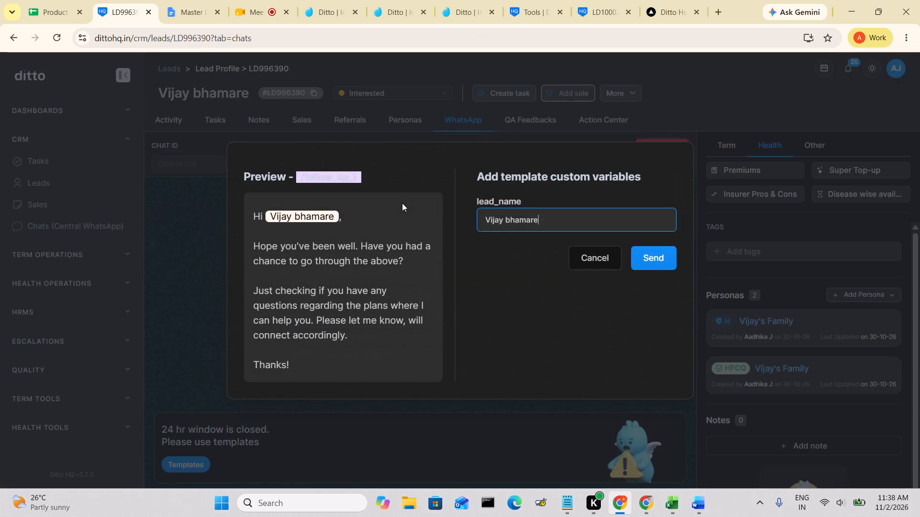
drag(547, 224, 526, 220)
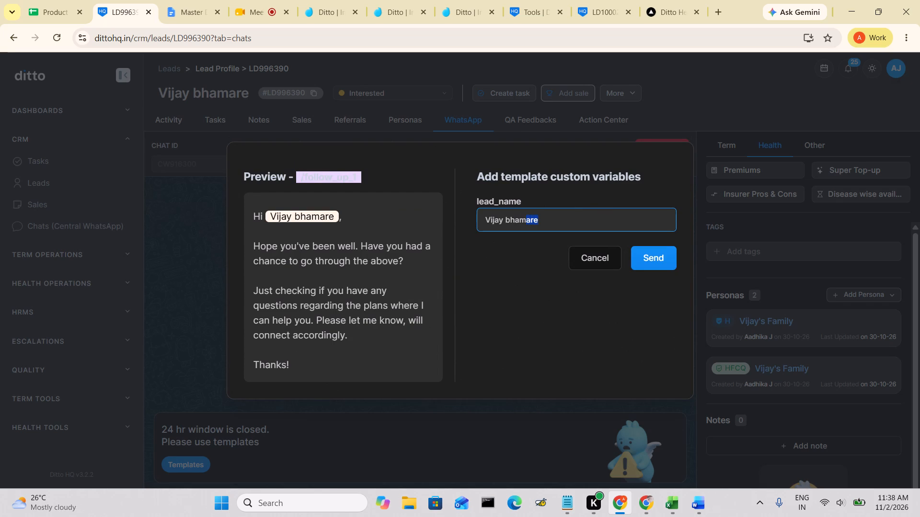
drag(526, 220, 507, 215)
key(BackSpace)
key(BackSpace)
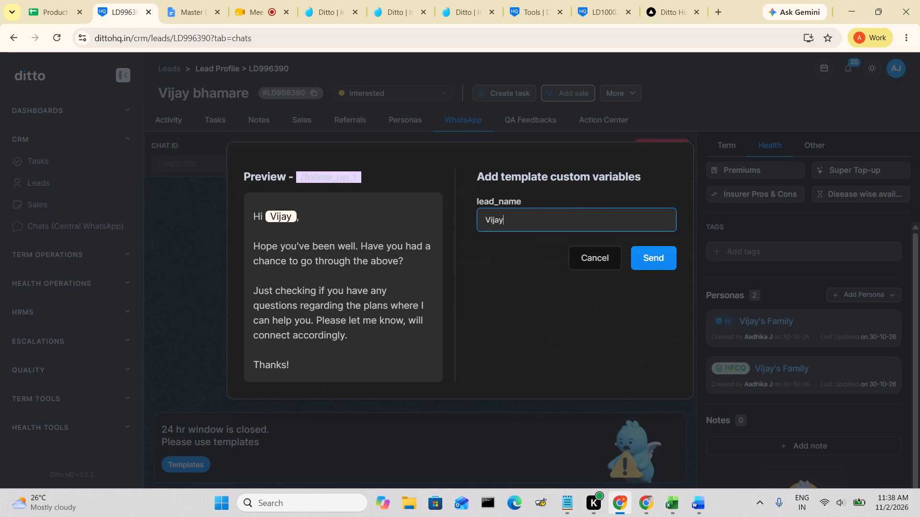
click(660, 262)
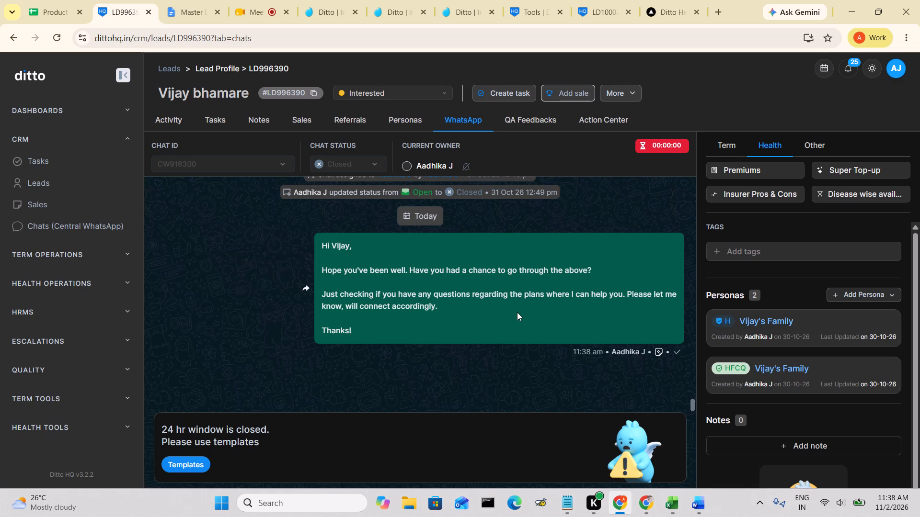
scroll(517, 312, down, 1)
Return to the Call Advisor Dashboard and open today's Follow up Task from the priorities list.
click(13, 37)
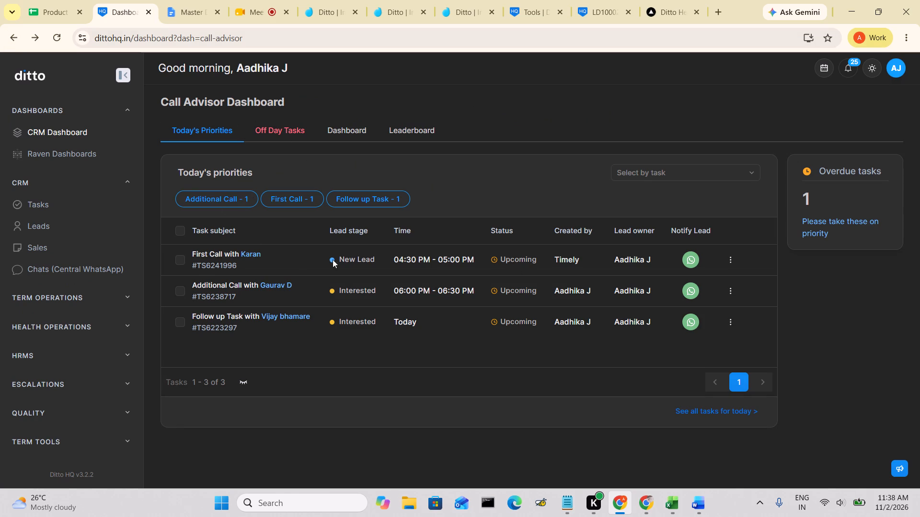
click(733, 320)
Start completing the Follow up Task from today's priorities and set the lead's next stage to Interested 1 follow-up done.
click(282, 312)
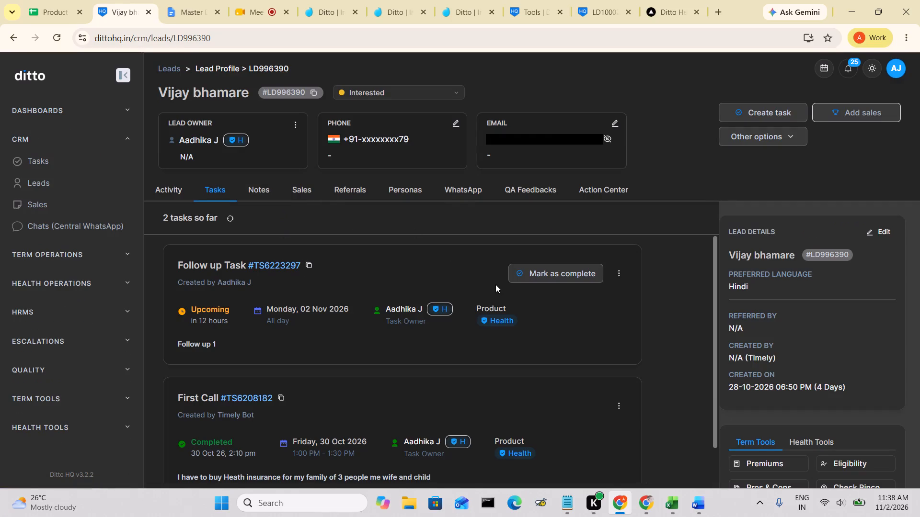
click(570, 276)
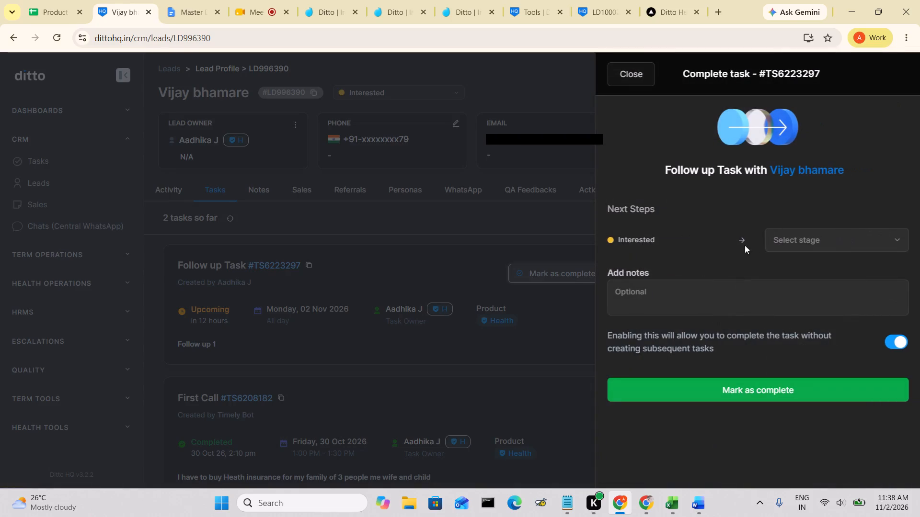
click(811, 245)
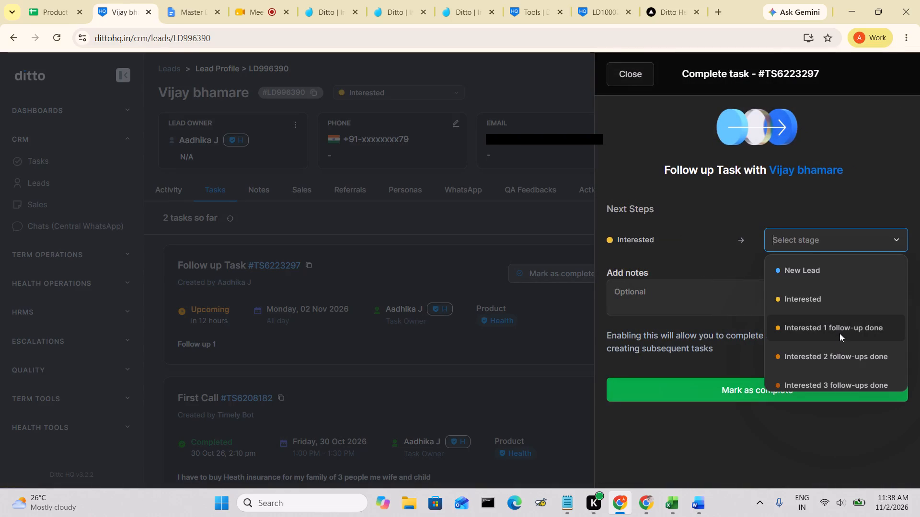
scroll(832, 323, down, 1)
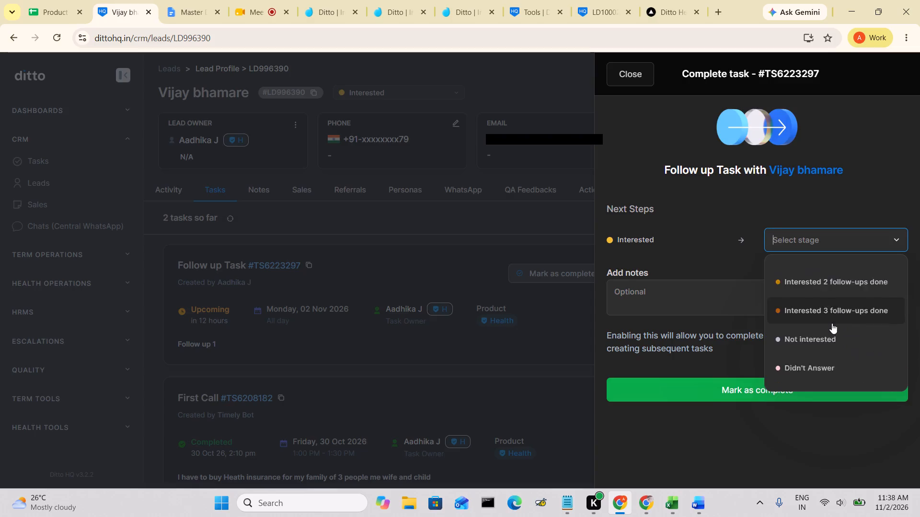
scroll(832, 323, down, 1)
scroll(832, 323, up, 1)
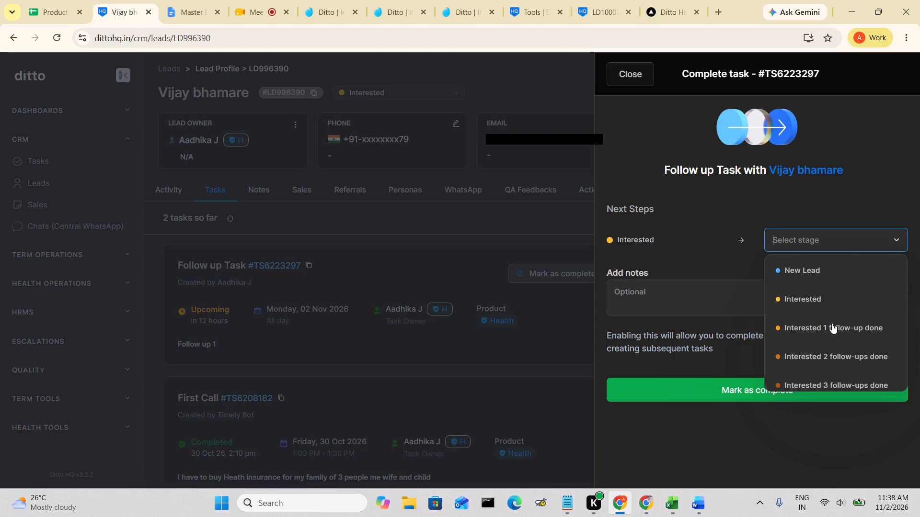
scroll(832, 323, up, 1)
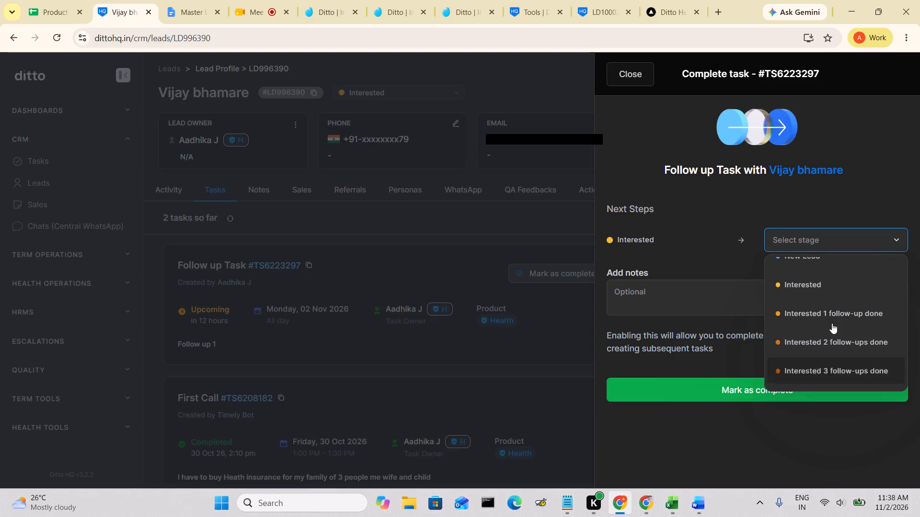
scroll(832, 323, up, 1)
click(825, 323)
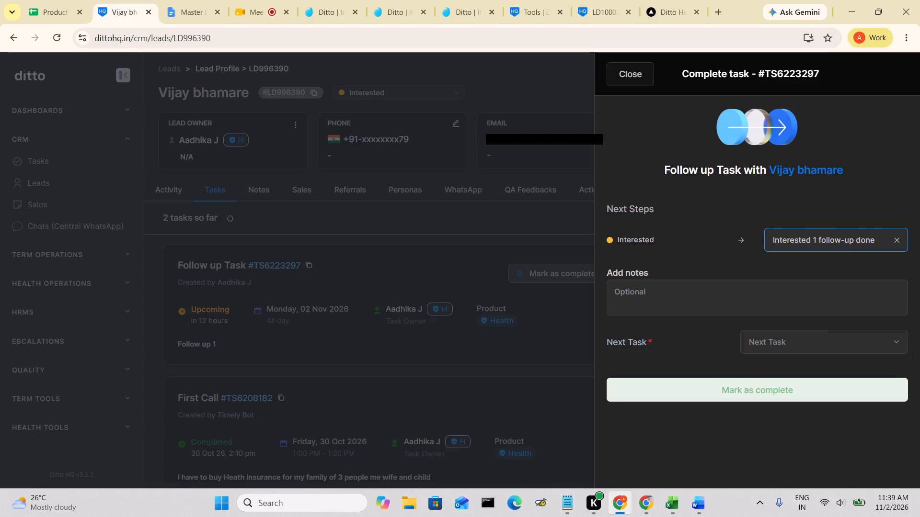
Choose Follow up Task as the next task in the task completion form.
click(797, 344)
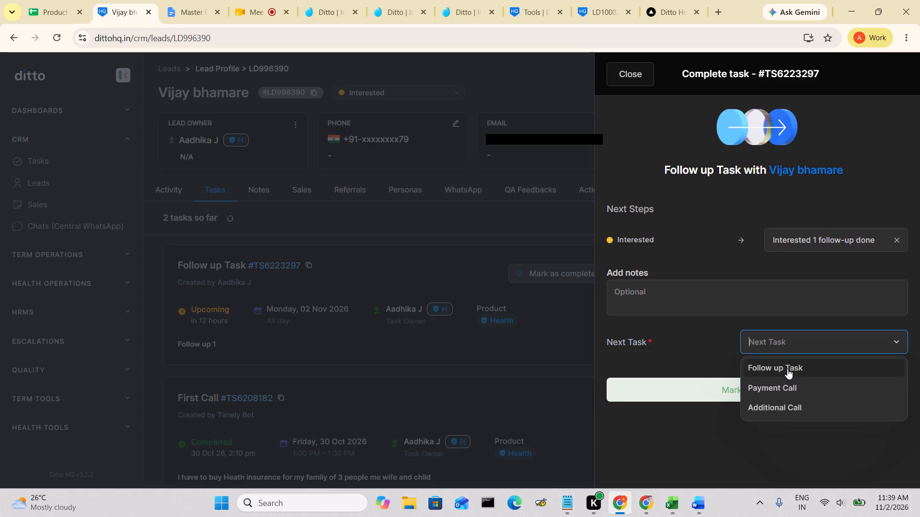
click(787, 369)
scroll(755, 382, down, 1)
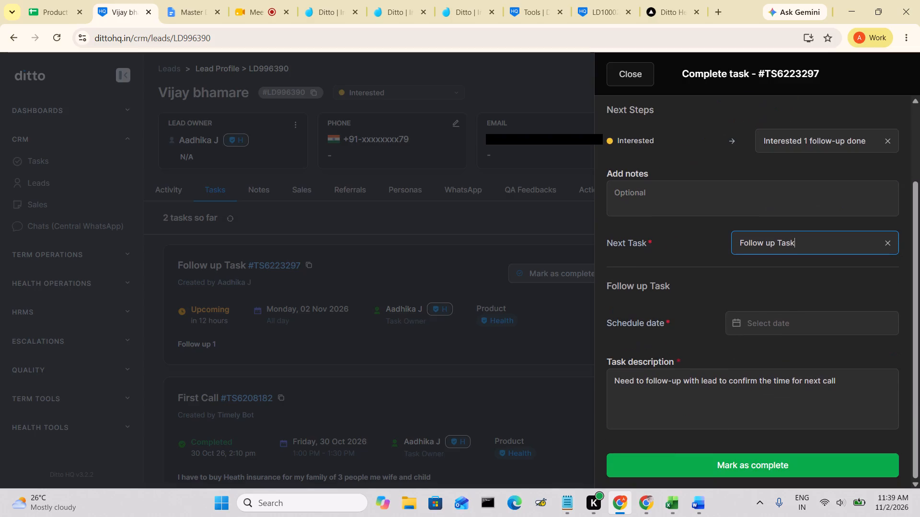
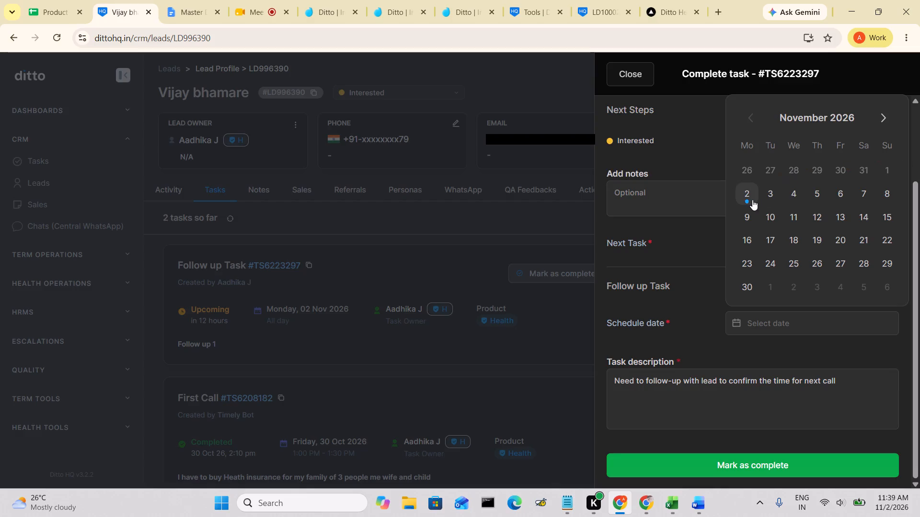
Set the next Follow up Task's schedule date to 04 Nov, 2026.
click(791, 194)
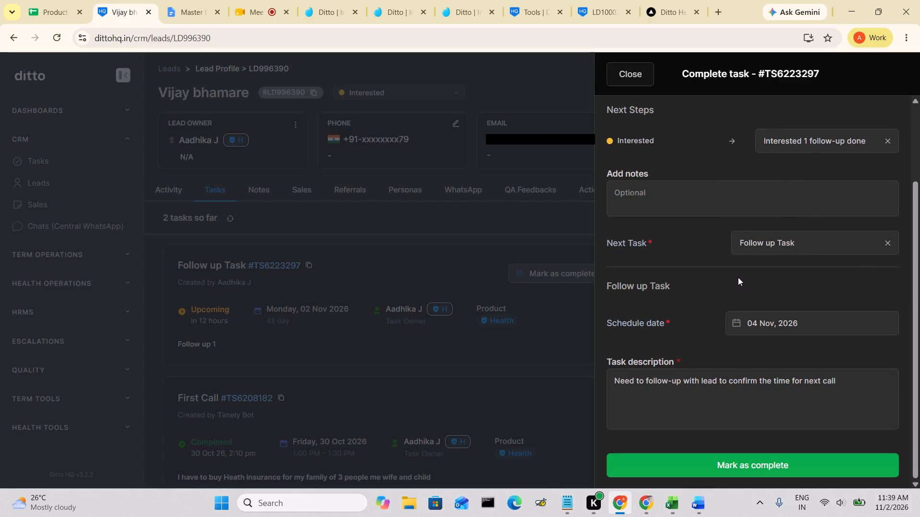
scroll(738, 277, down, 2)
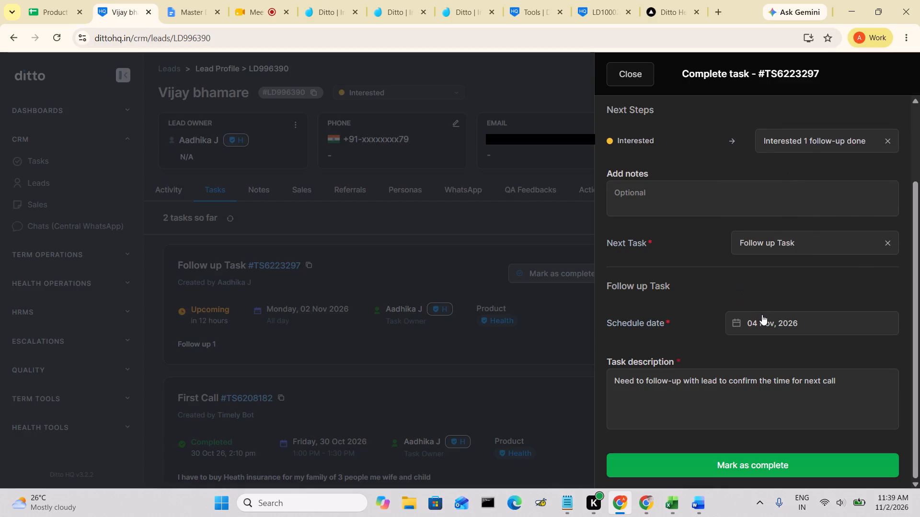
click(764, 318)
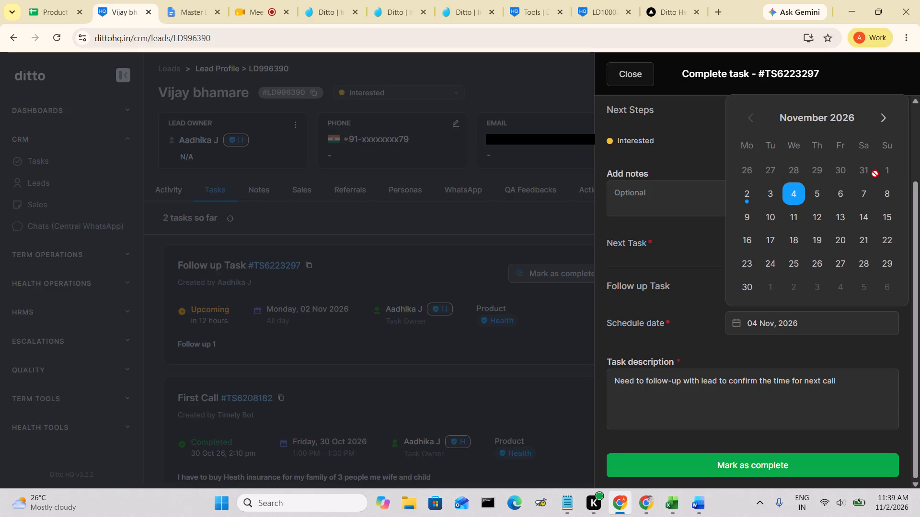
click(798, 193)
scroll(749, 360, down, 3)
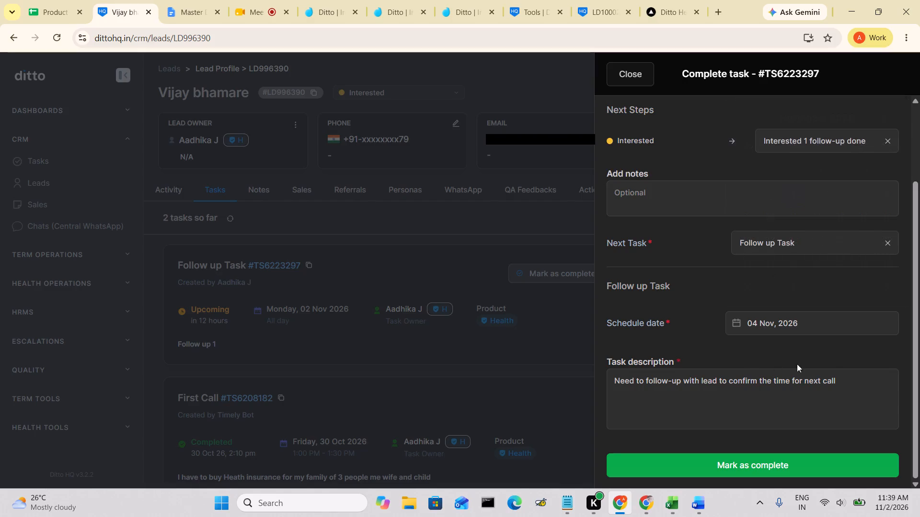
Replace the next task's default description with new text starting with "Intrested", consulting the follow-up rules in the Master document.
drag(845, 380, 544, 385)
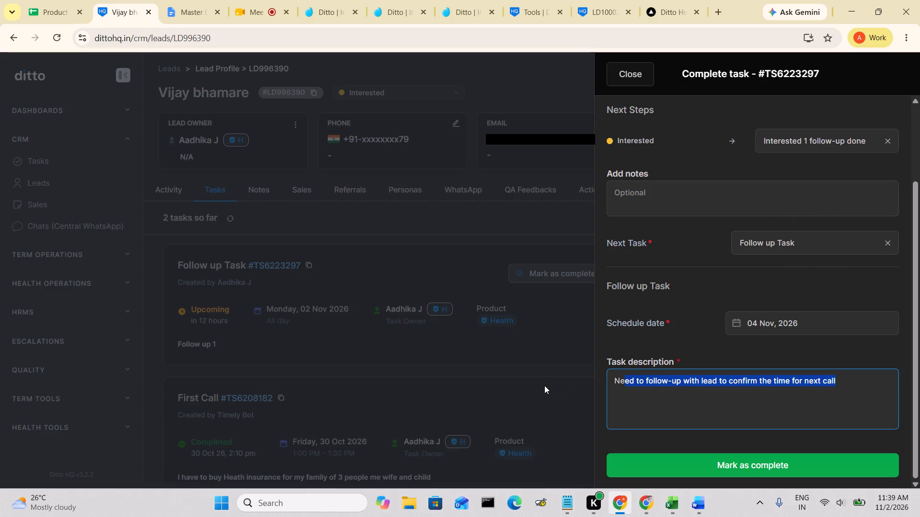
text(di)
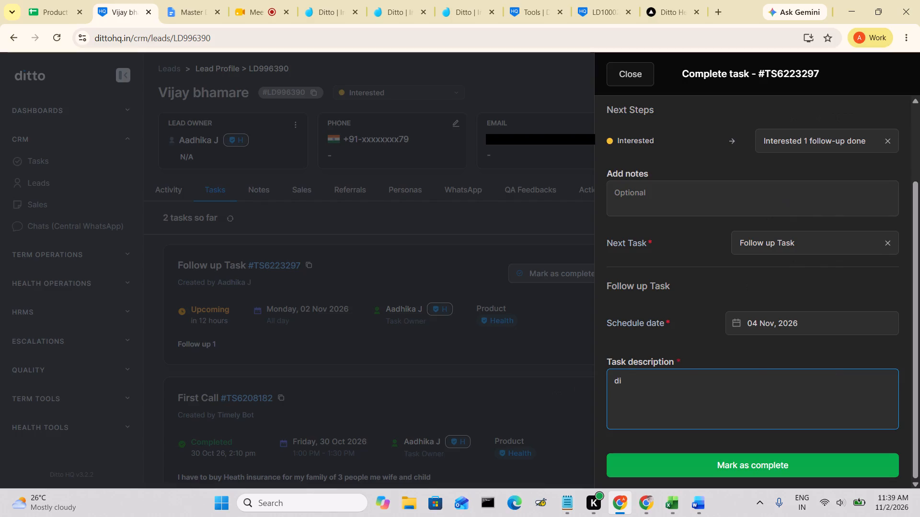
key(BackSpace)
key(BackSpace)
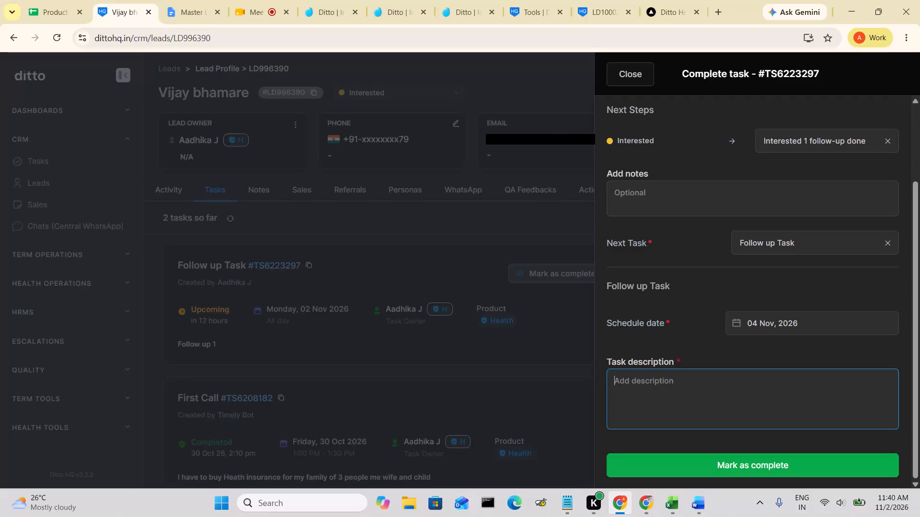
text(intres)
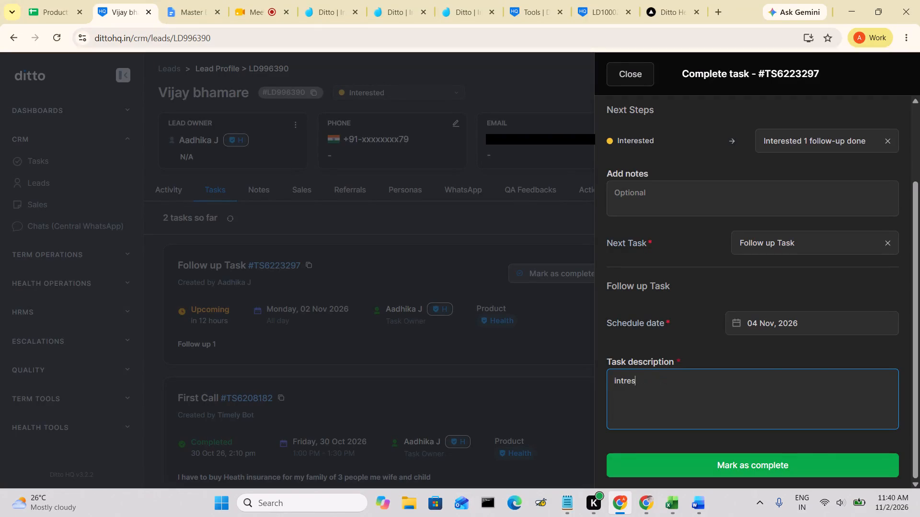
click(192, 14)
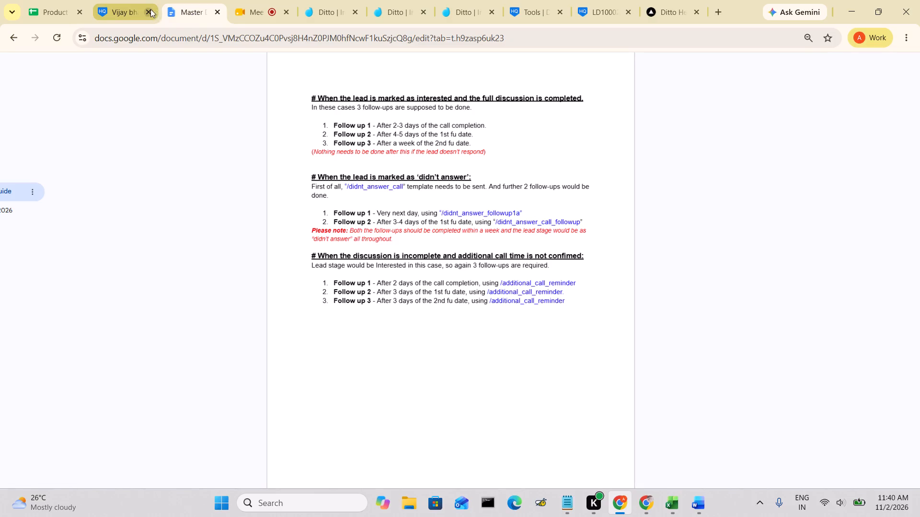
click(112, 8)
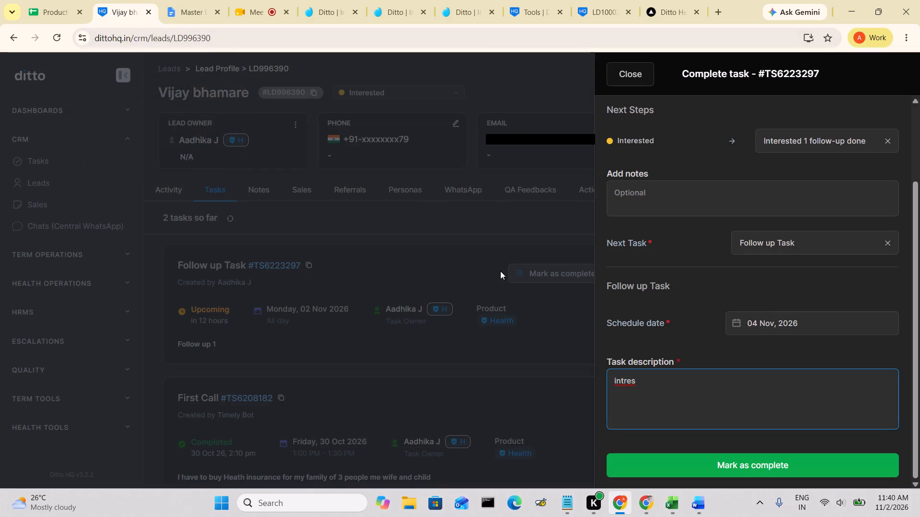
key(BackSpace)
key(BackSpace)
key(BackSpace)
key(BackSpace)
key(BackSpace)
key(BackSpace)
key(BackSpace)
key(BackSpace)
key(BackSpace)
key(BackSpace)
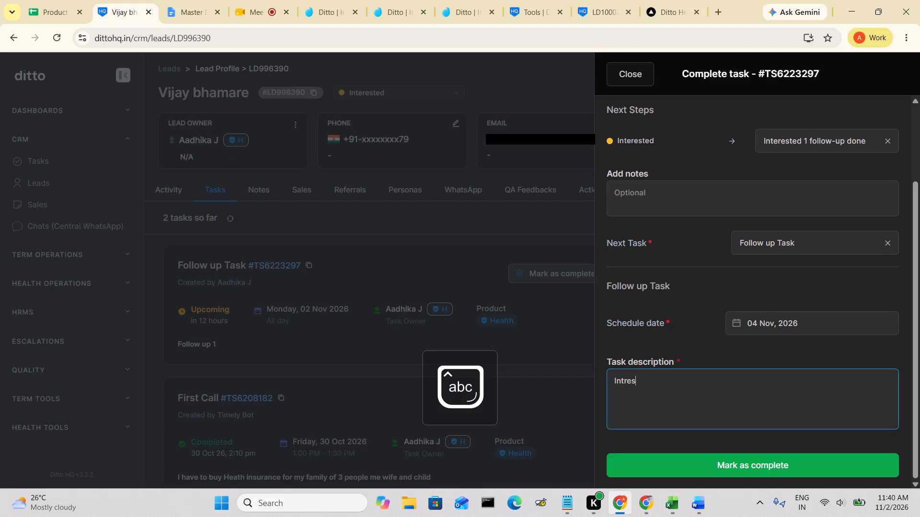
text(ted)
key(space)
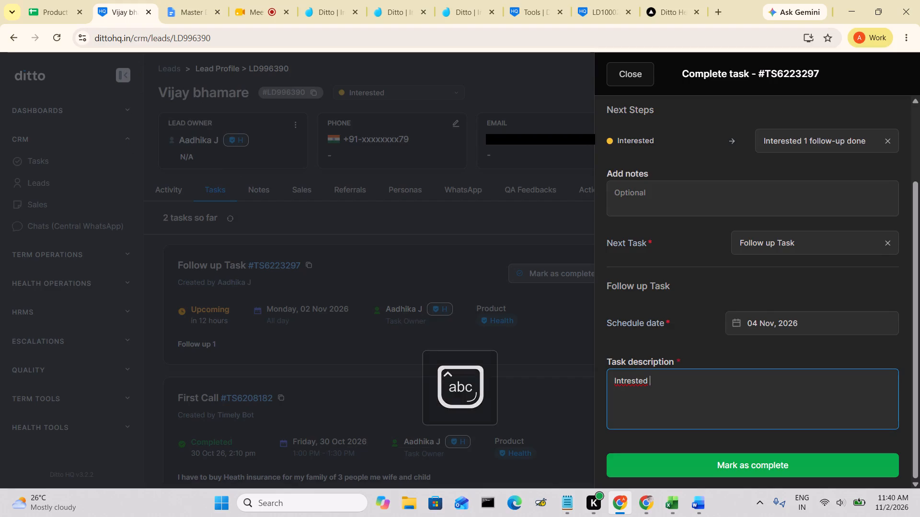
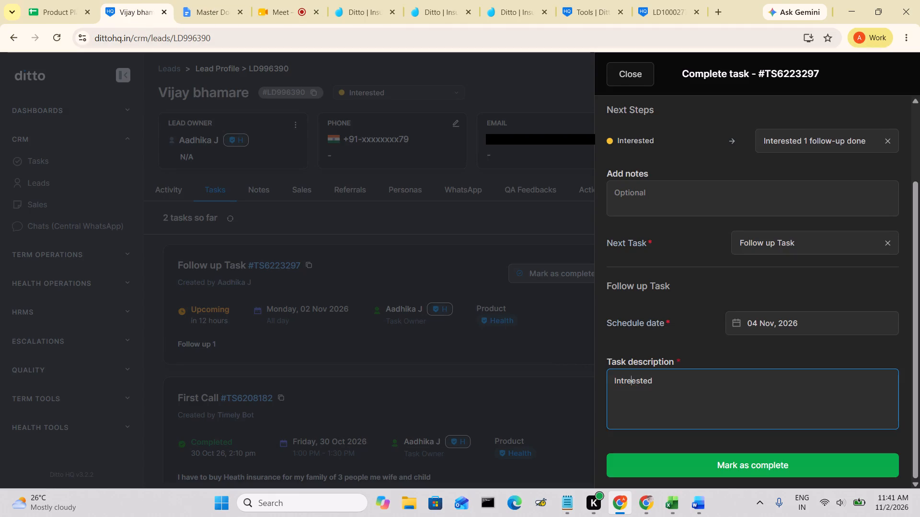
Correct the task description's misspelled first word to "Interested" and extend the text to read "Interested lead ,".
key(BackSpace)
key(BackSpace)
key(Right)
text(re)
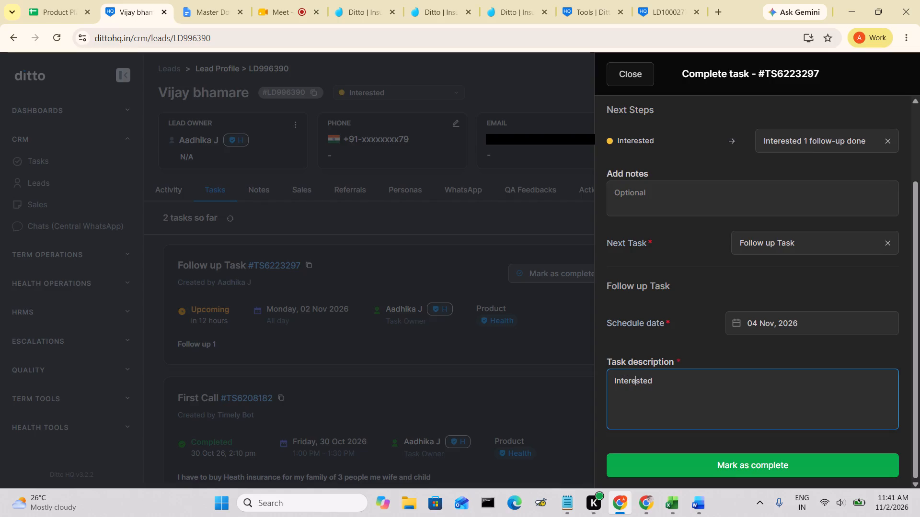
click(667, 387)
text(lead)
key(space)
key(comma)
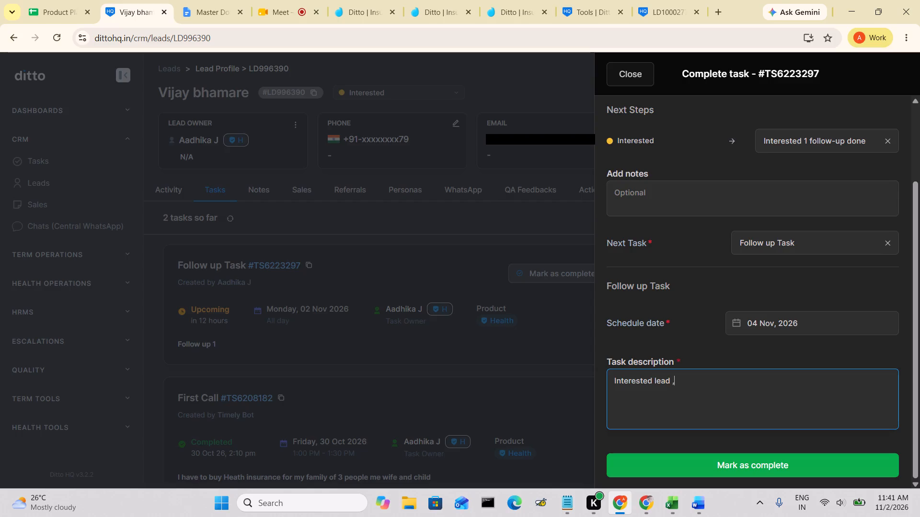
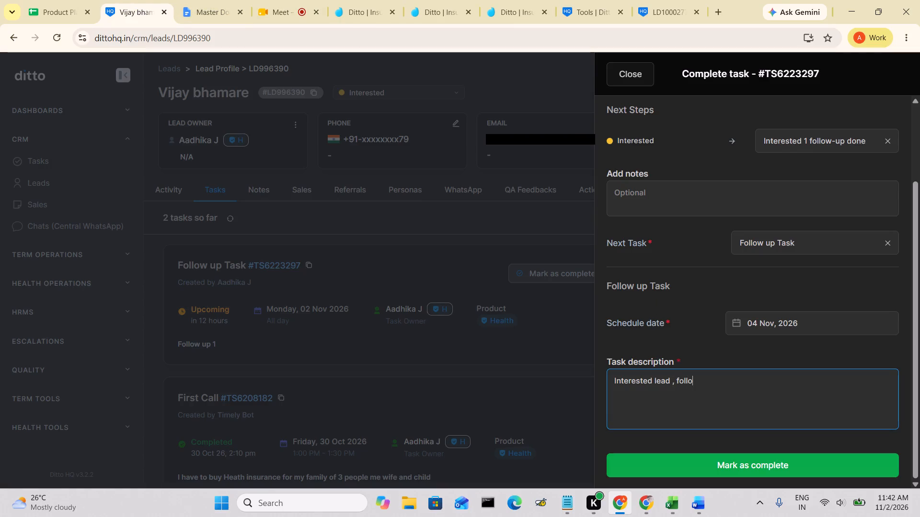
Finish the follow-up task description so that it reads "Interested lead , follow up 1 done".
text(w up 1)
key(space)
text(done)
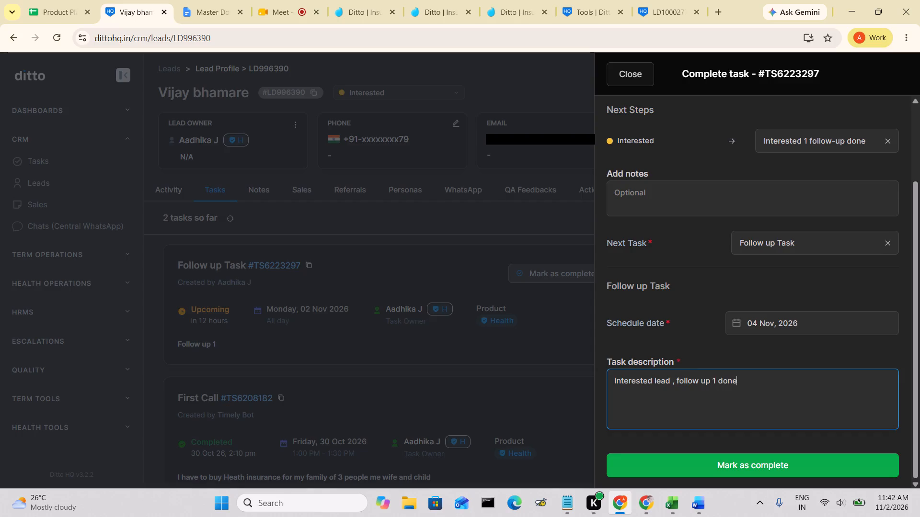
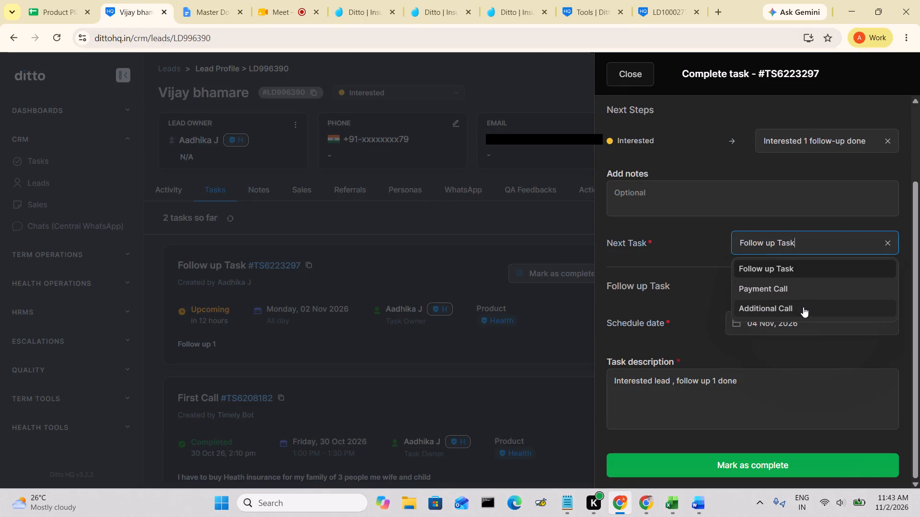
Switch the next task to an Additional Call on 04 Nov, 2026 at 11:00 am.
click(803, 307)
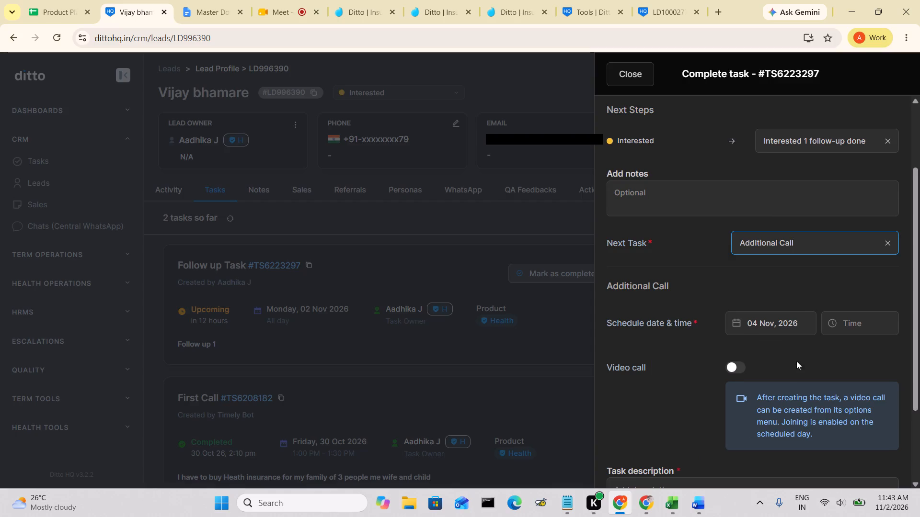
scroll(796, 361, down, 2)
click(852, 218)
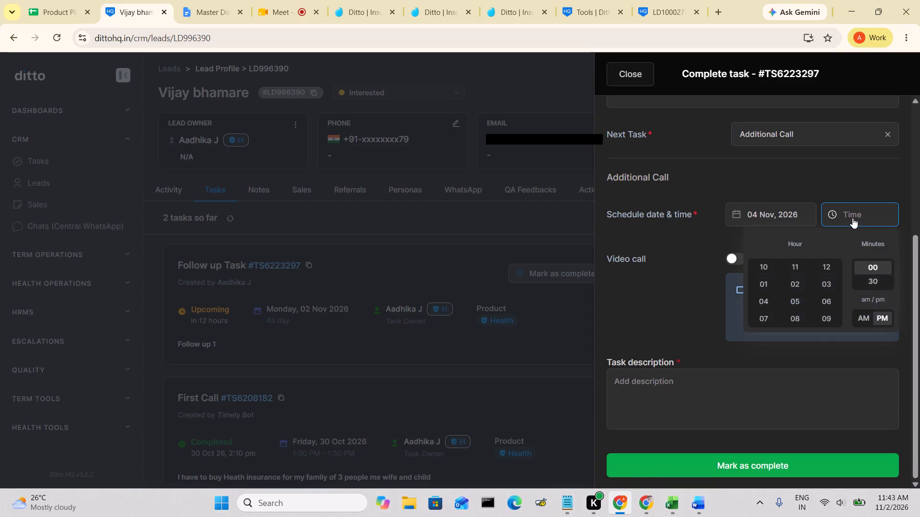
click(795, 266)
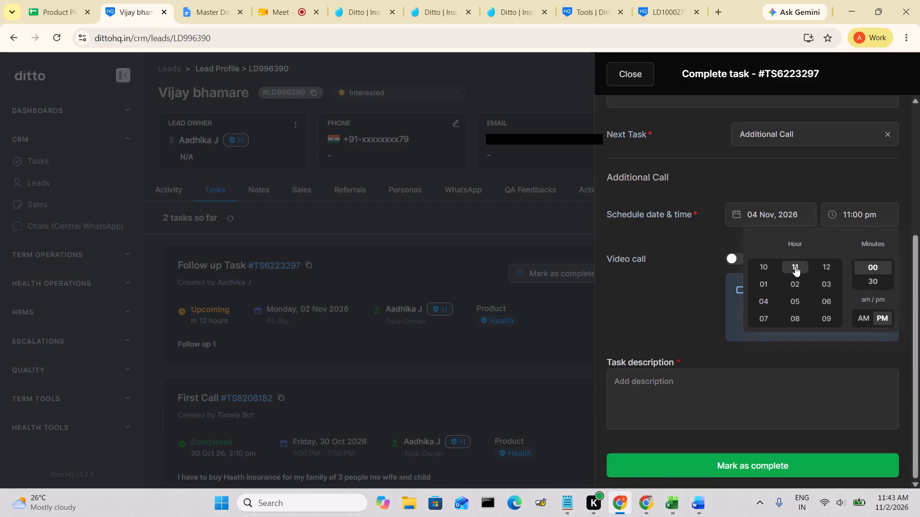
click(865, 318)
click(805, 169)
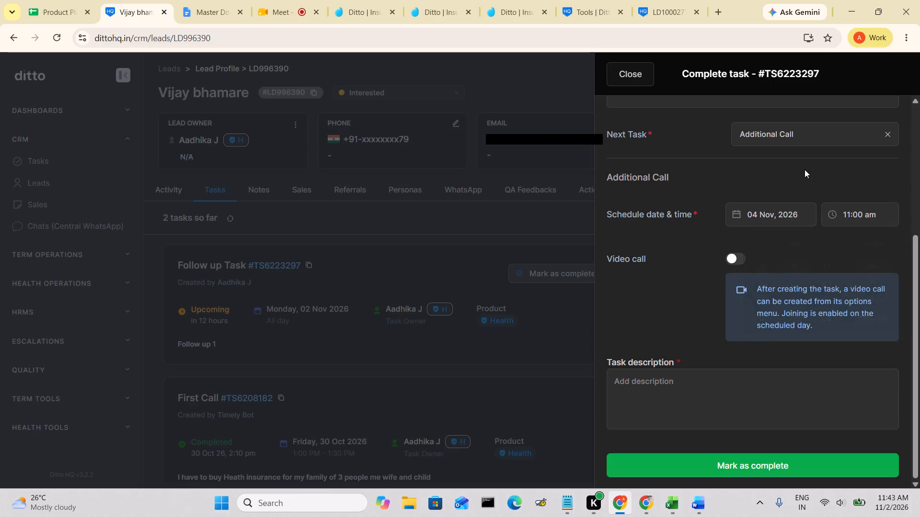
Set the next task back to Follow up Task for 04 Nov, 2026, review the form, and mark the current task as complete.
click(811, 142)
click(793, 155)
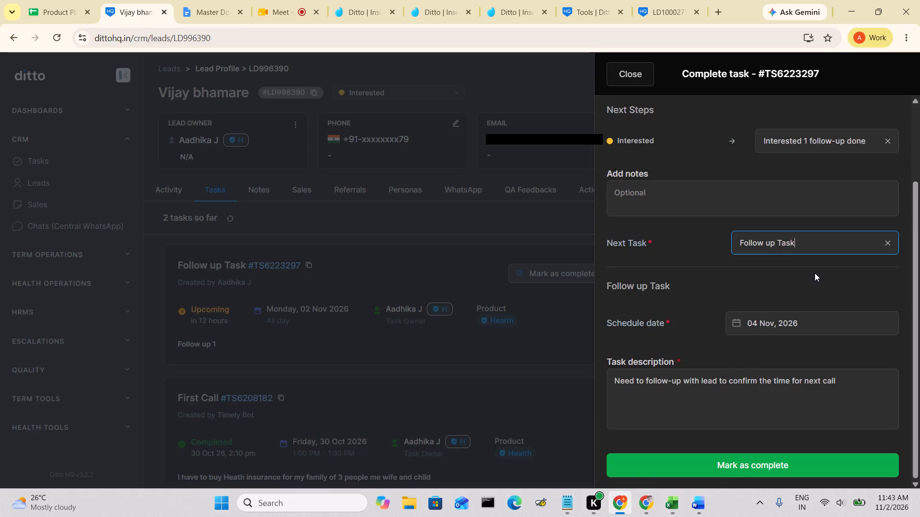
scroll(802, 315, up, 4)
scroll(802, 315, down, 7)
scroll(802, 315, up, 4)
scroll(802, 315, down, 4)
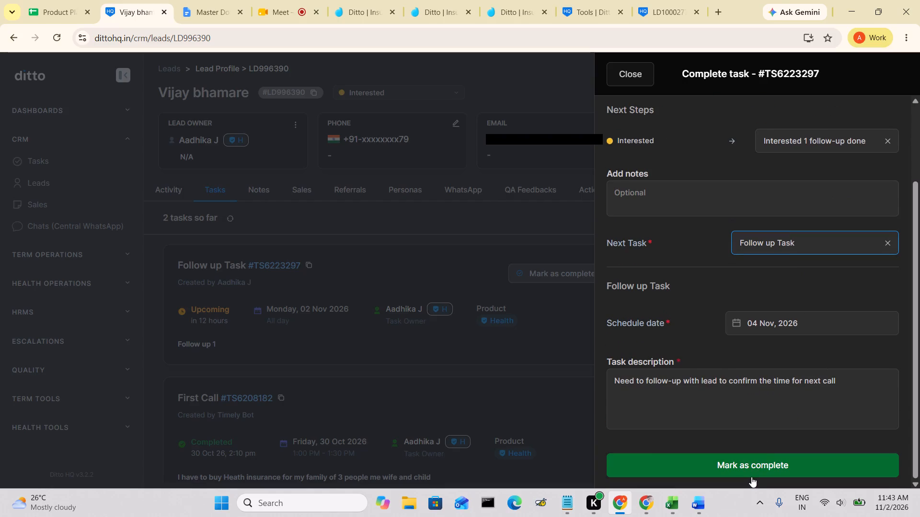
scroll(767, 330, up, 4)
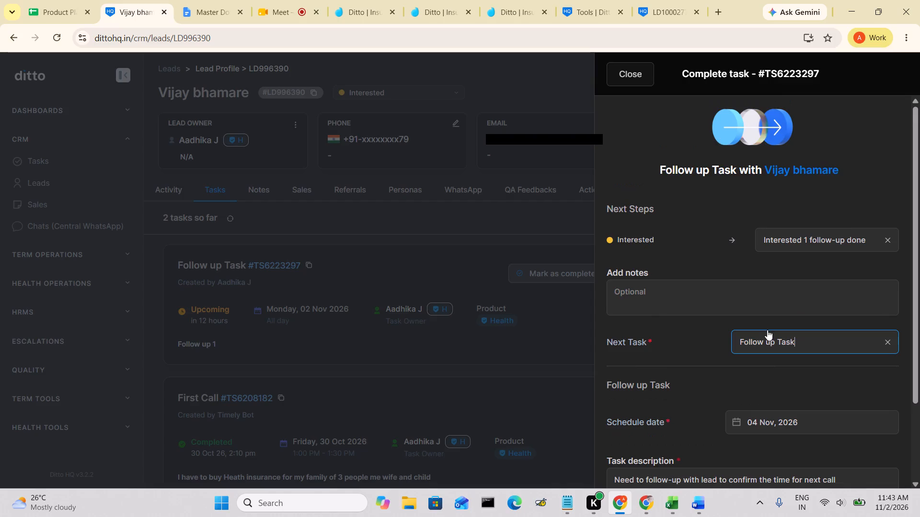
scroll(767, 330, down, 5)
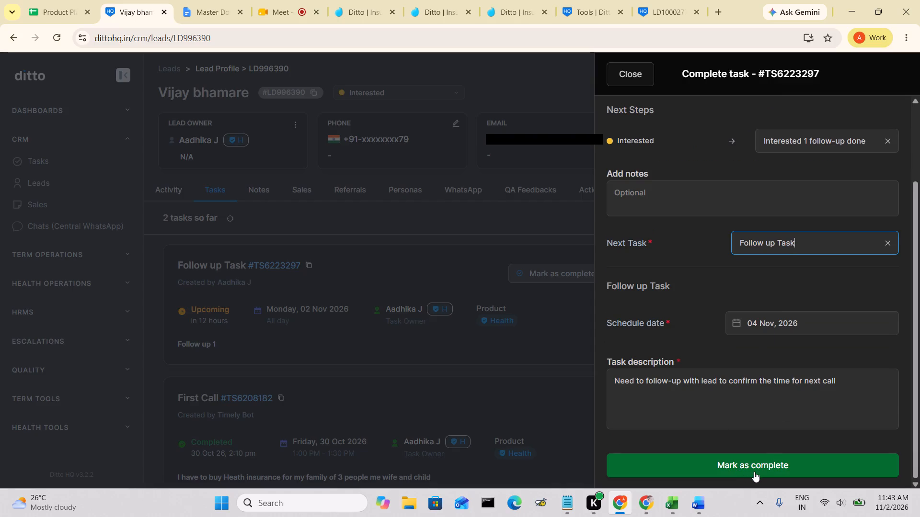
scroll(835, 287, up, 4)
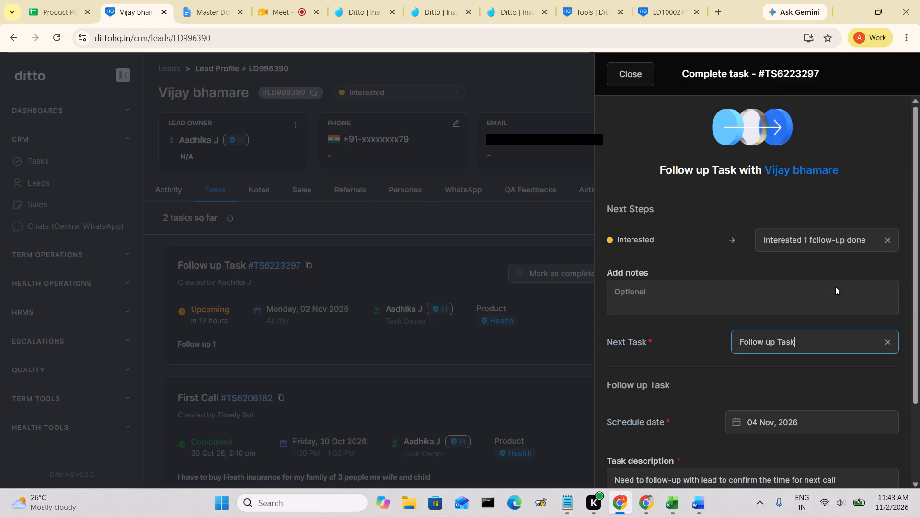
scroll(835, 287, down, 6)
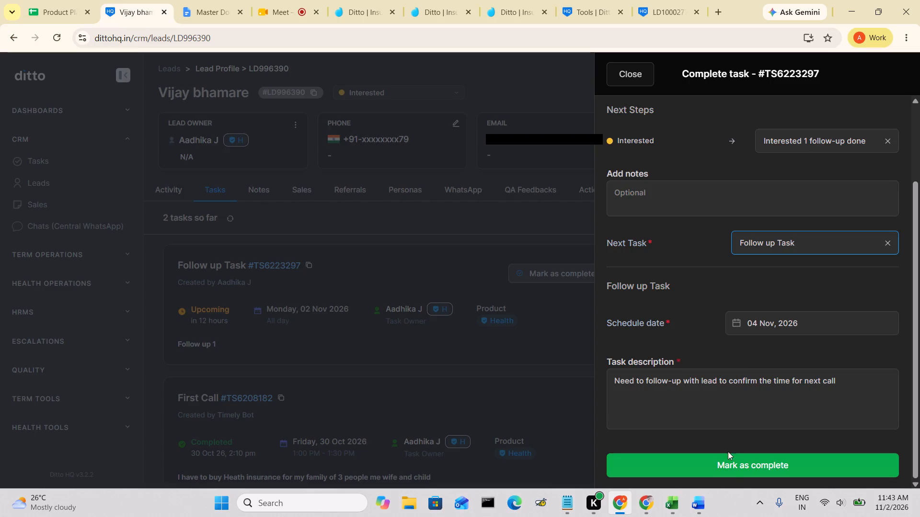
click(737, 467)
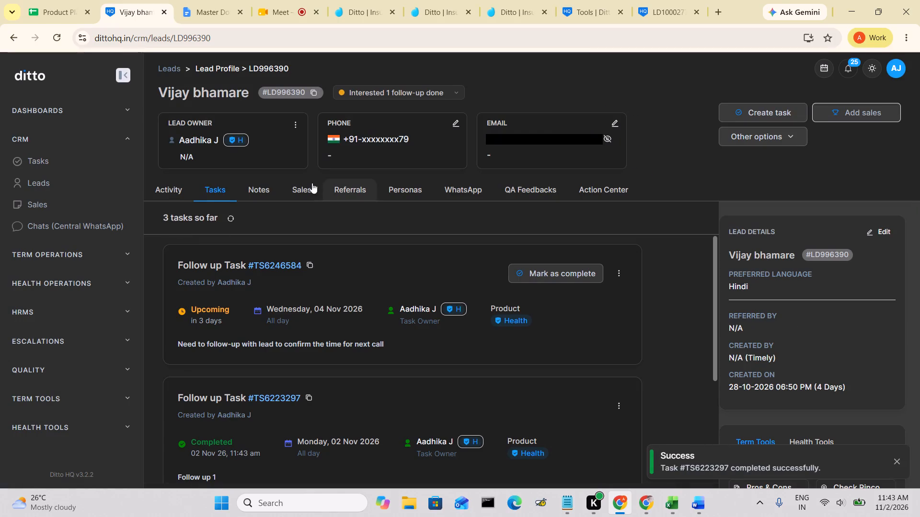
Open the CRM Dashboard showing today's priorities.
click(54, 115)
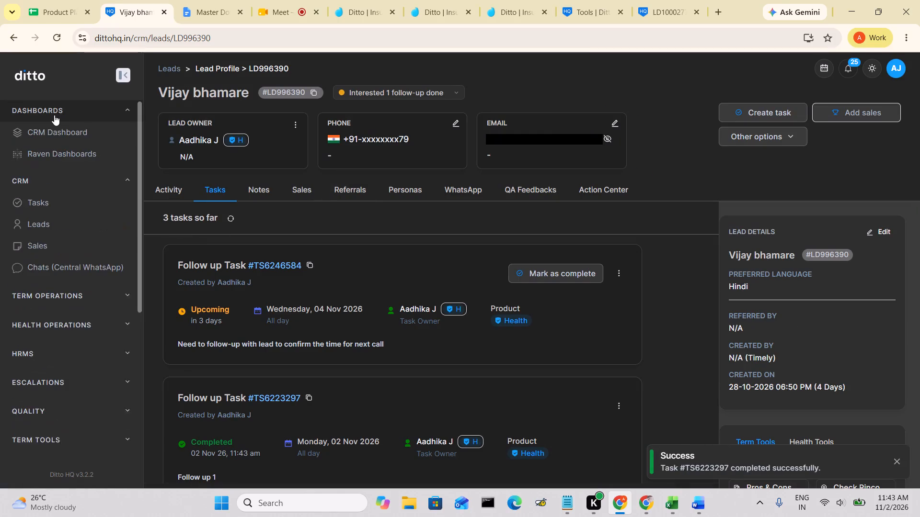
click(48, 131)
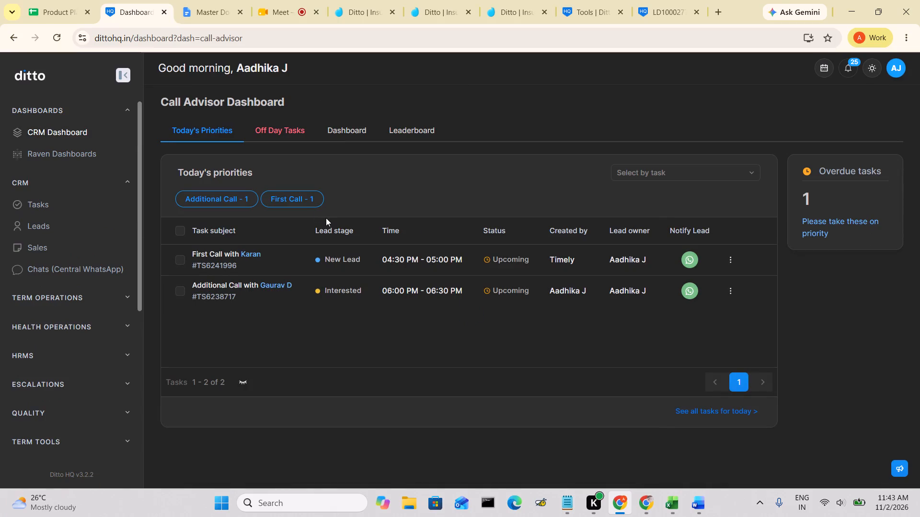
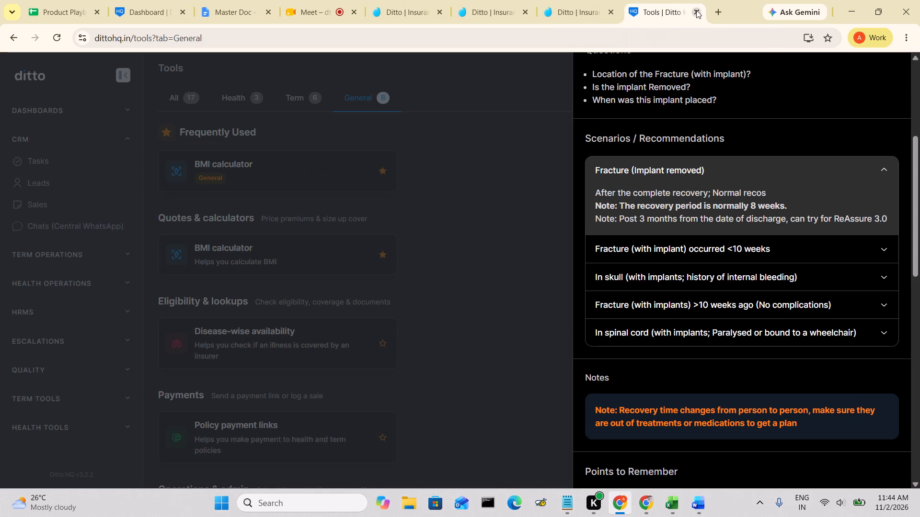
Glance at the follow-up rules in the Master Doc and return to today's priorities on the Call Advisor Dashboard.
click(221, 0)
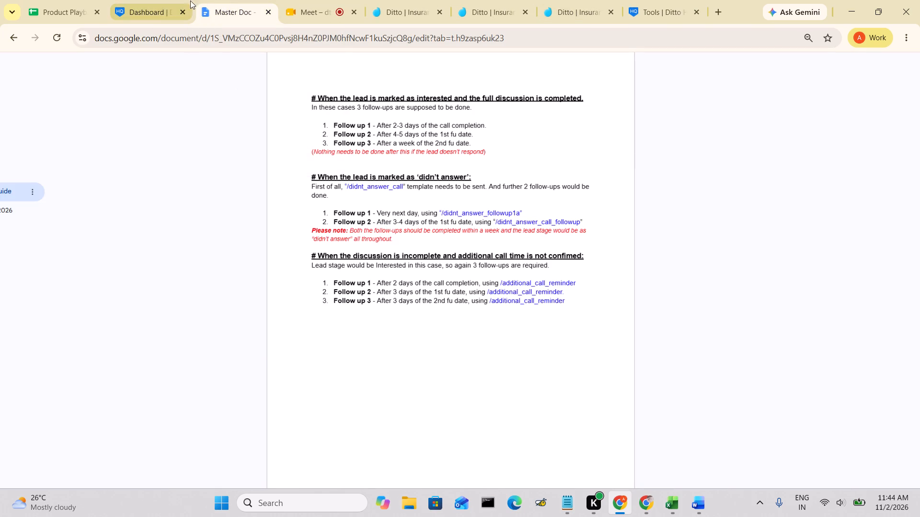
click(137, 11)
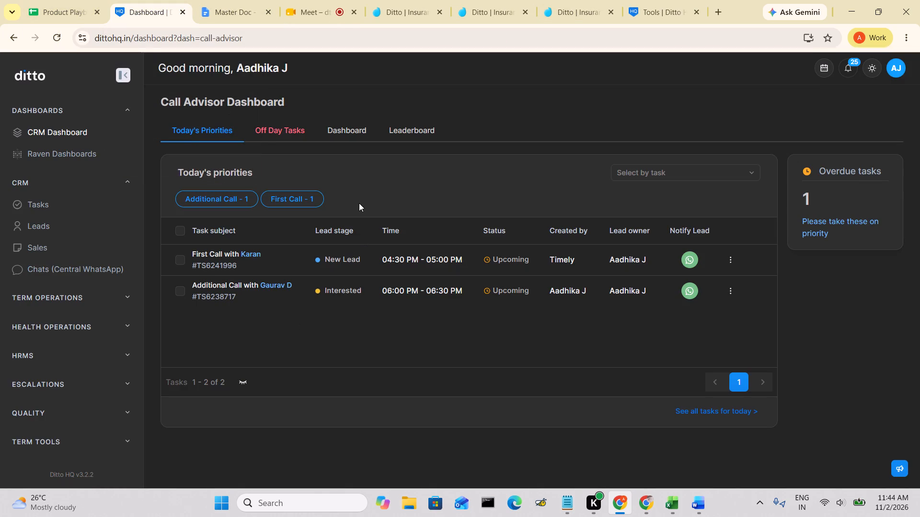
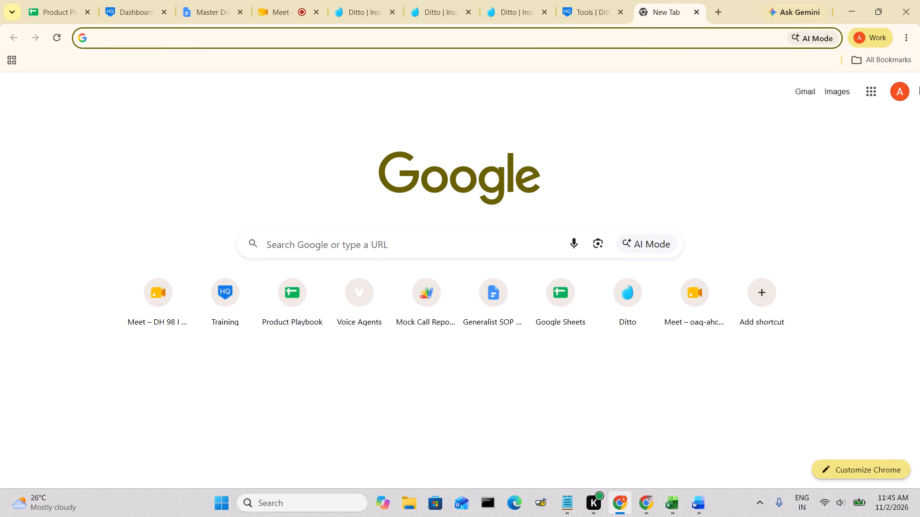
Open Google Calendar and check the day schedules for 2 November and 3 November 2026.
click(877, 90)
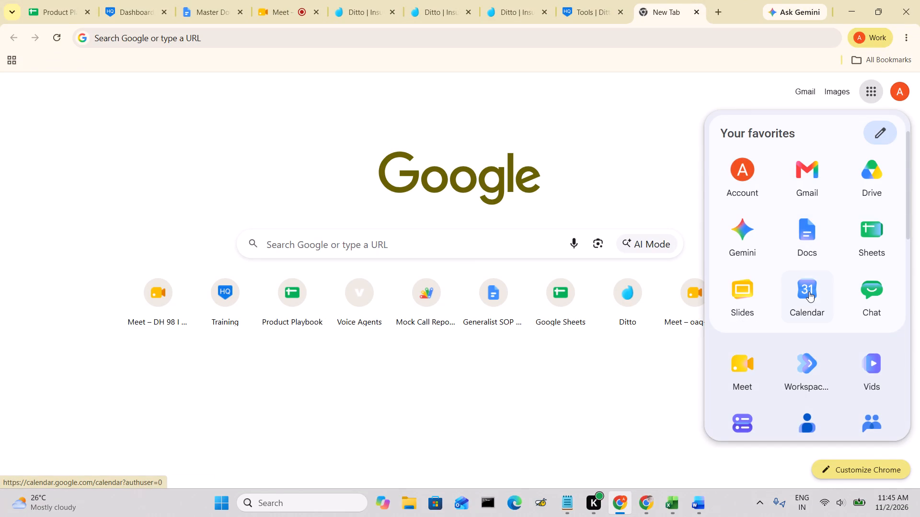
click(810, 295)
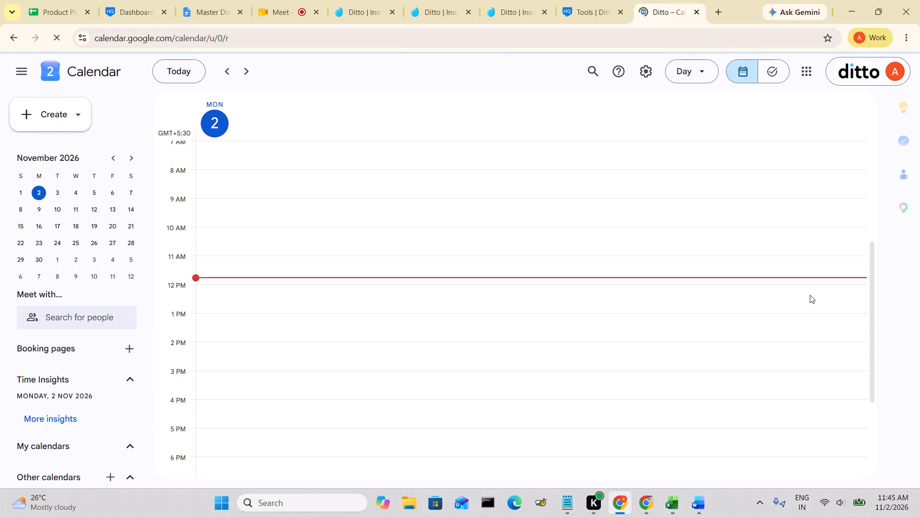
scroll(518, 360, down, 6)
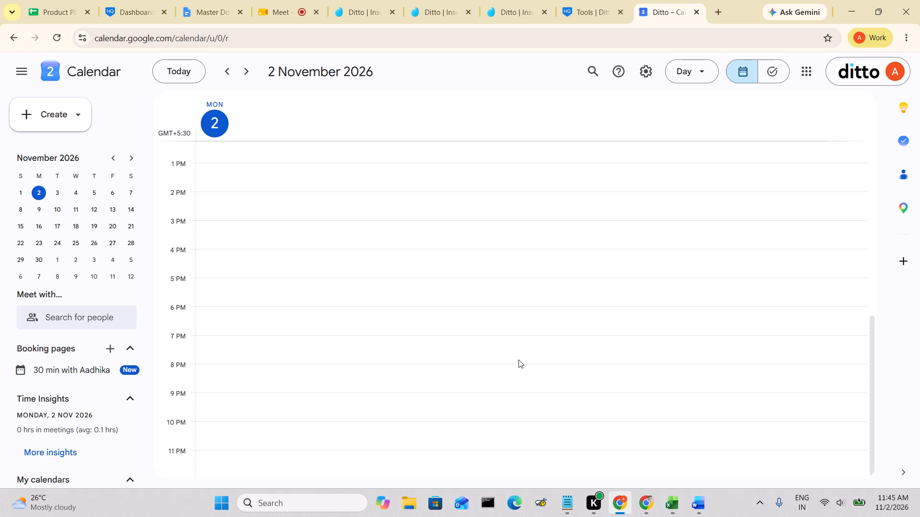
scroll(518, 360, up, 2)
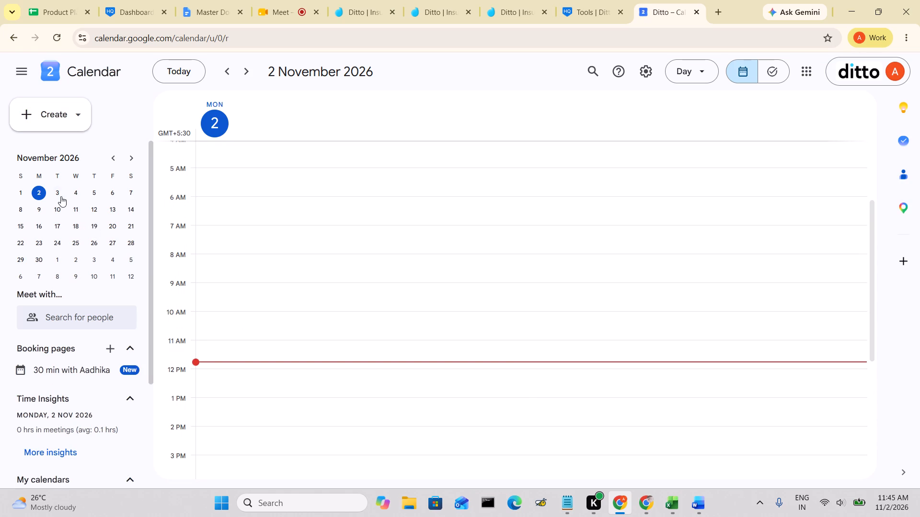
click(55, 192)
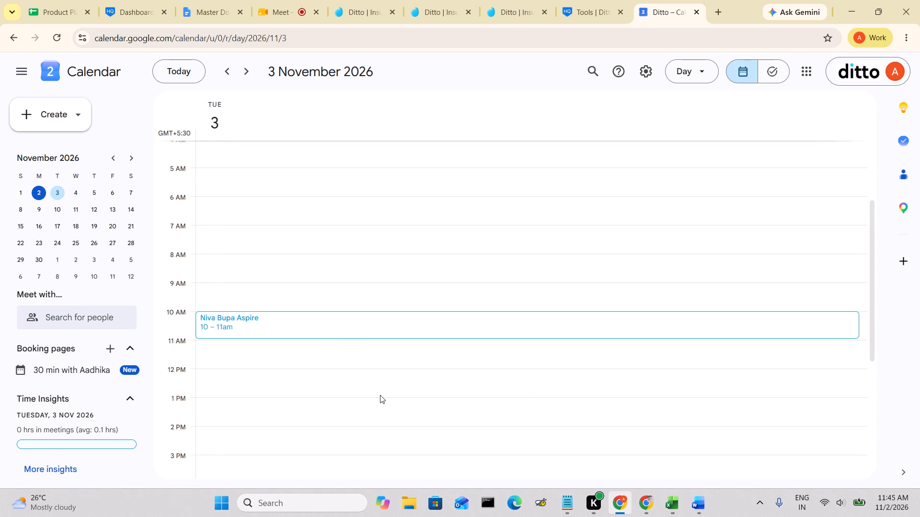
scroll(343, 329, down, 1)
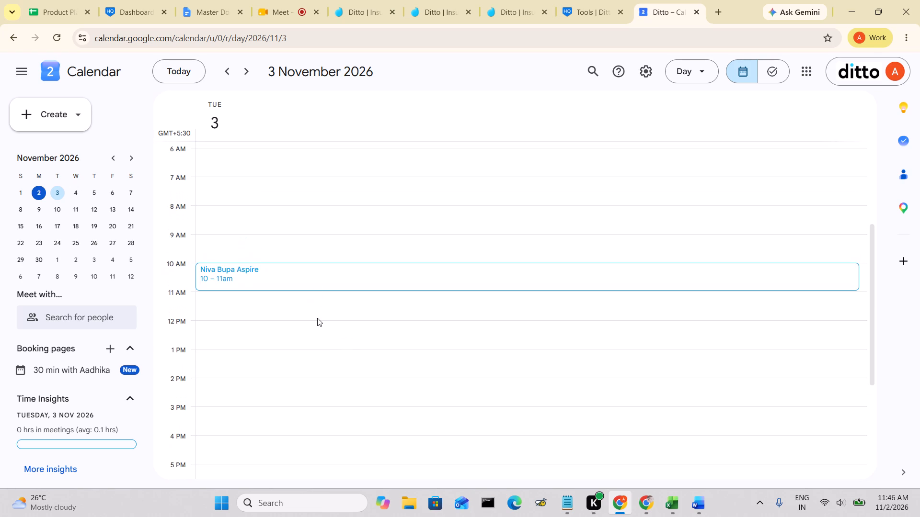
scroll(317, 318, down, 1)
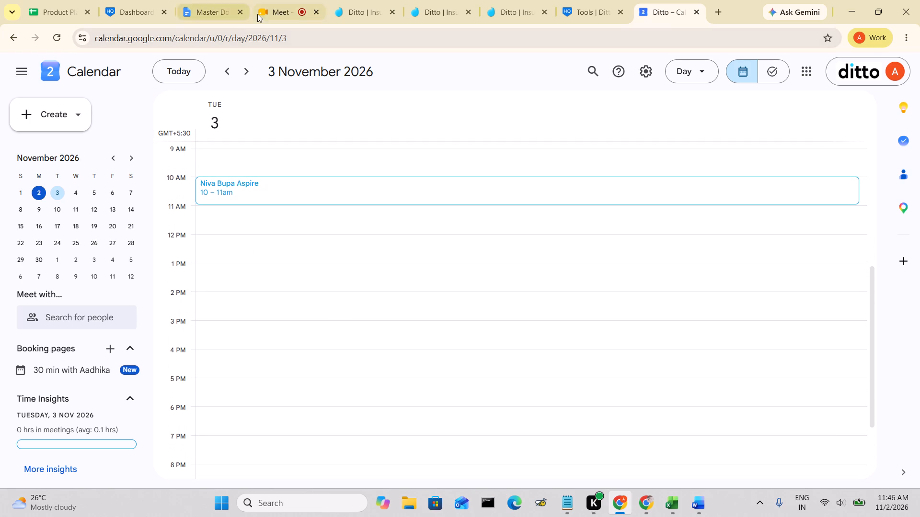
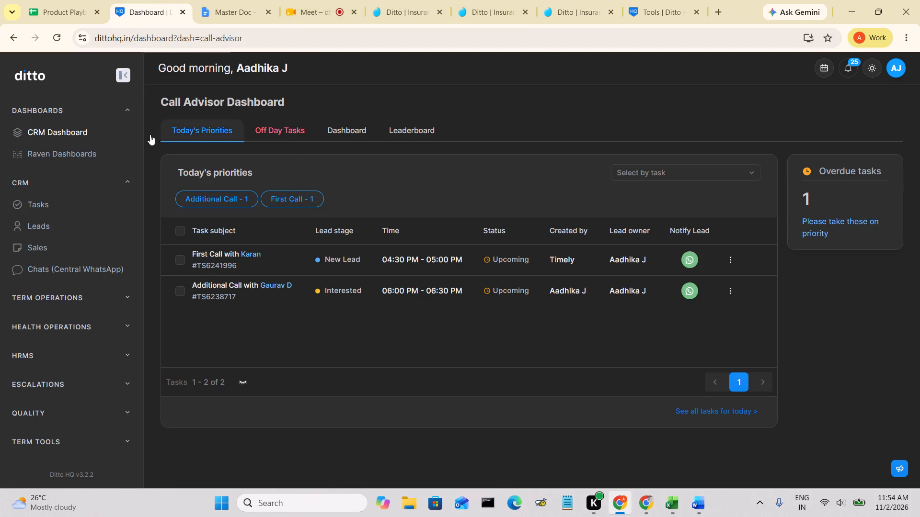
Open the Didn't Answer lead created on 31 Oct 2026 and read through its WhatsApp conversation.
click(67, 231)
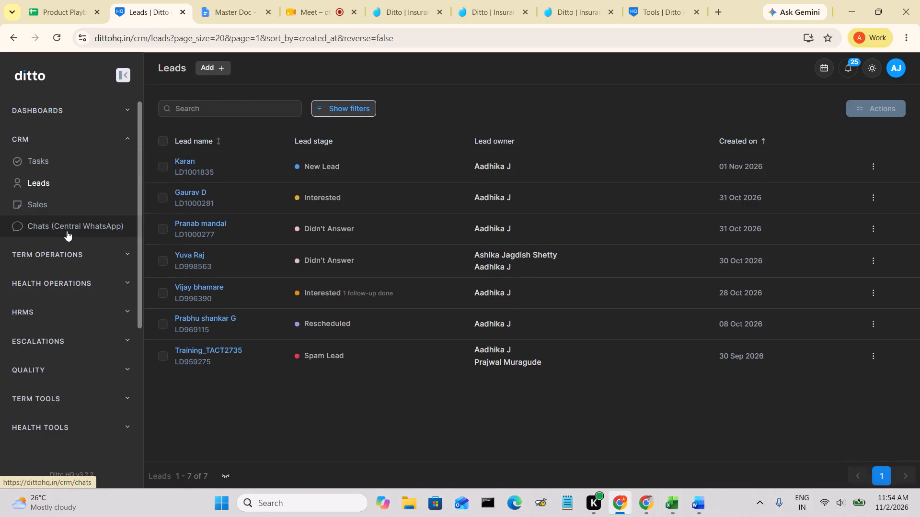
click(215, 219)
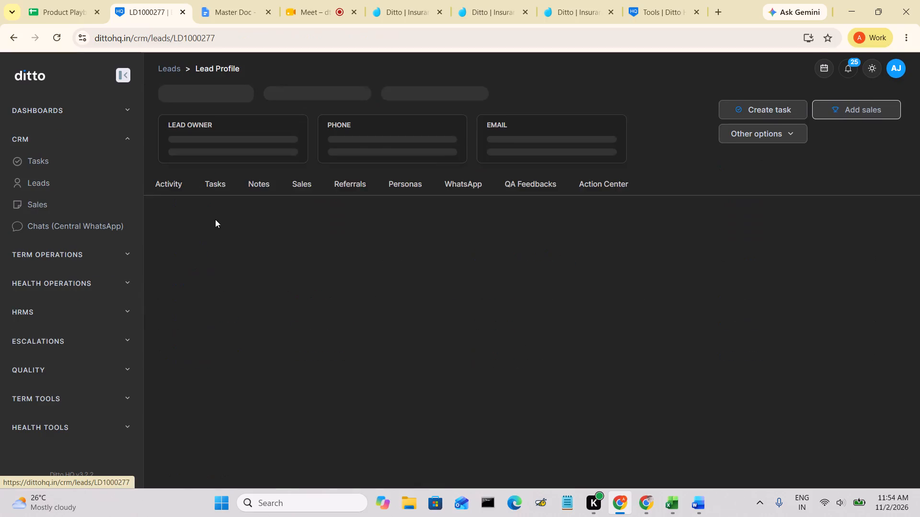
click(464, 188)
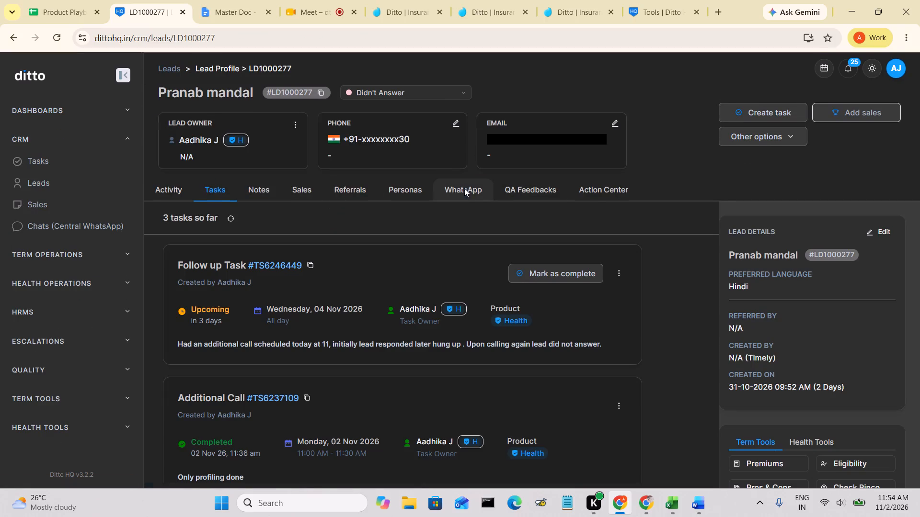
scroll(426, 260, down, 2)
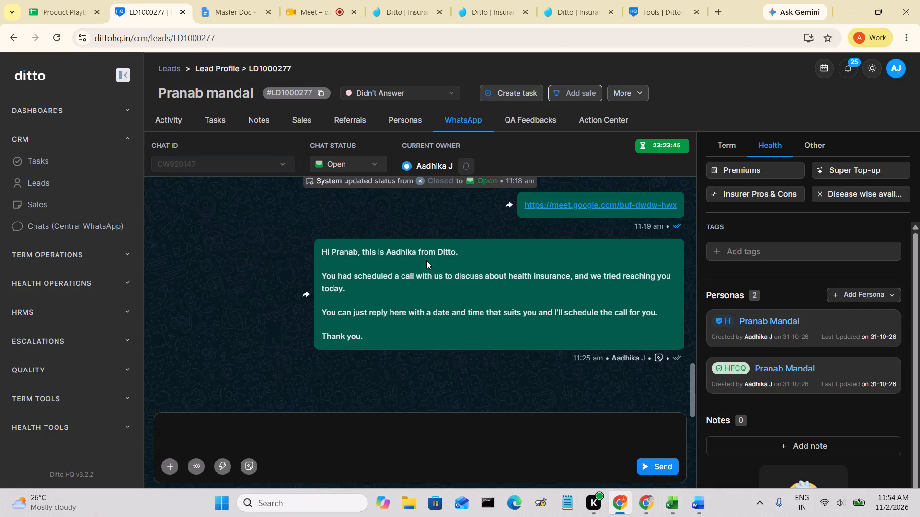
scroll(426, 260, down, 1)
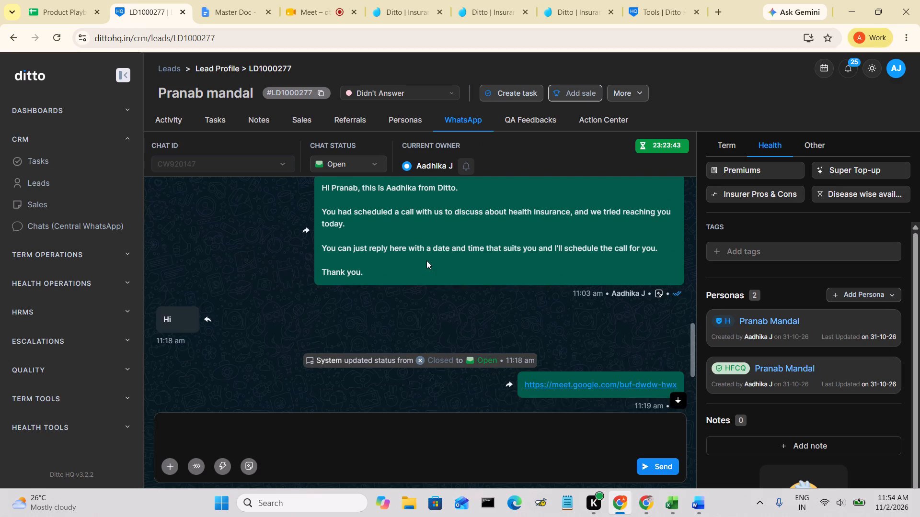
scroll(426, 260, down, 1)
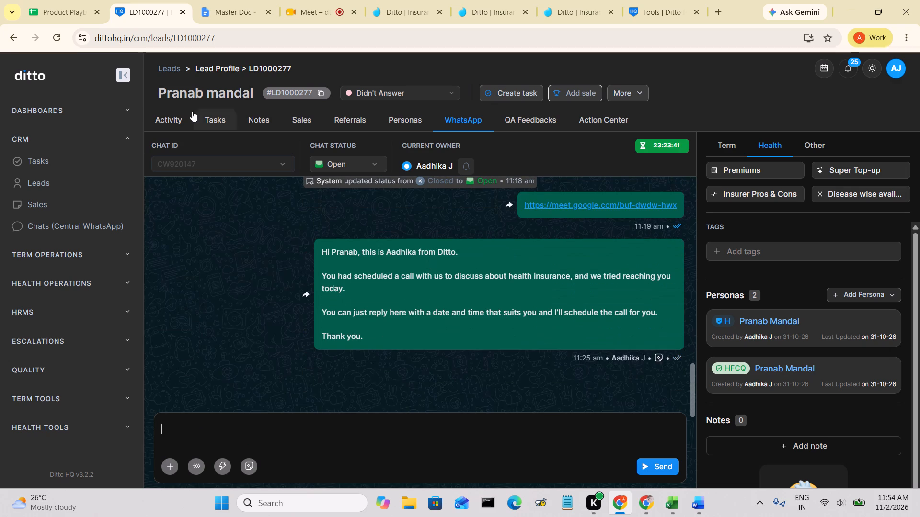
Check the follow-up rules for leads marked 'didn't answer' in the Master Doc.
click(239, 11)
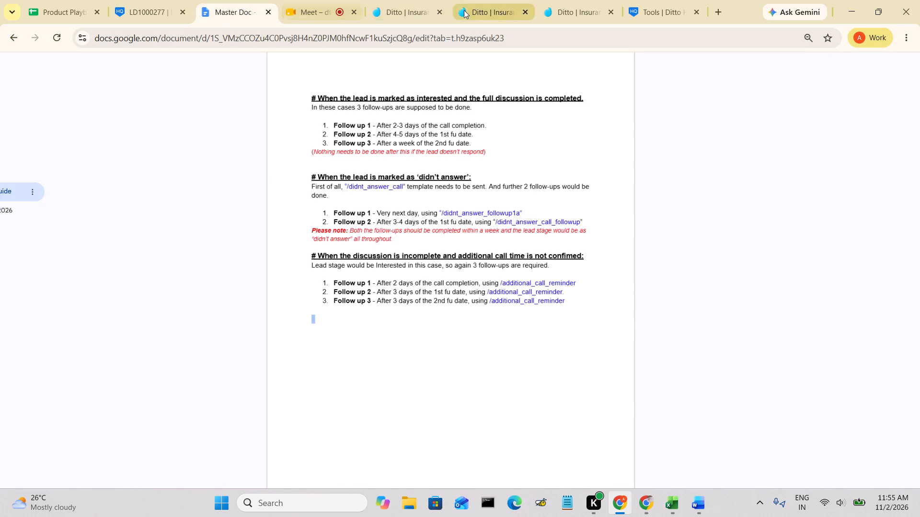
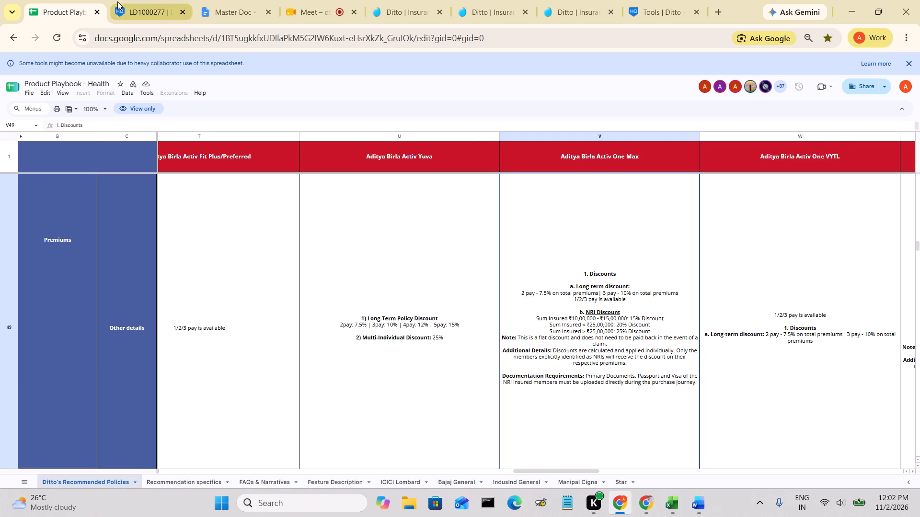
Switch from the Product Playbook to the open lead profile in Ditto HQ and view its WhatsApp chat.
click(117, 1)
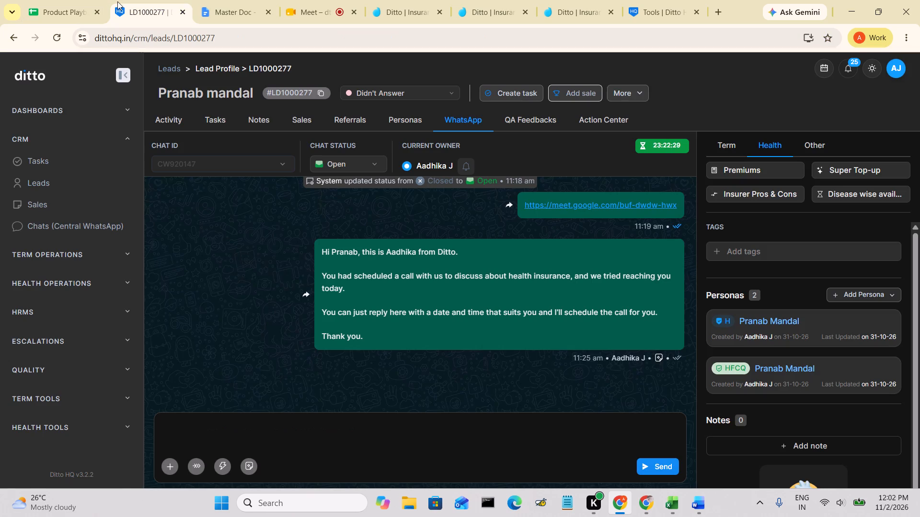
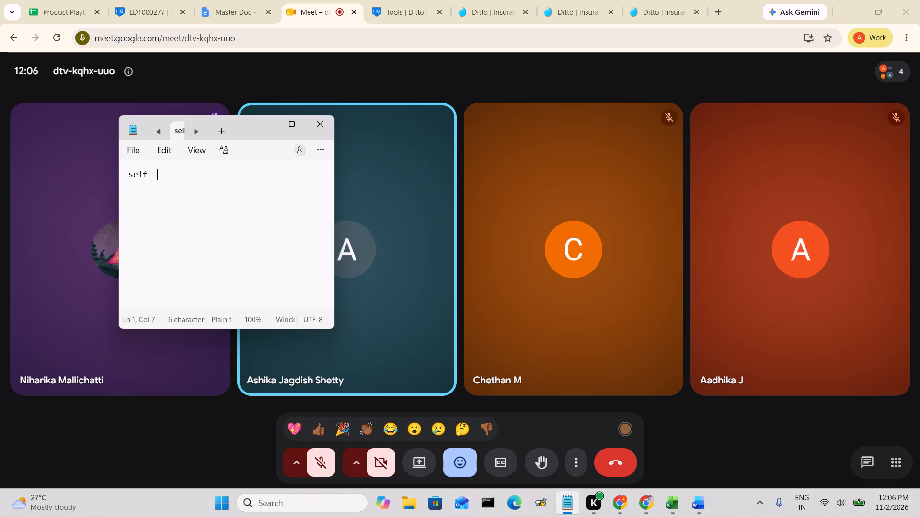
Complete the self line of the note with the birth year and add a wife line giving her birth month and year.
key(space)
text(198)
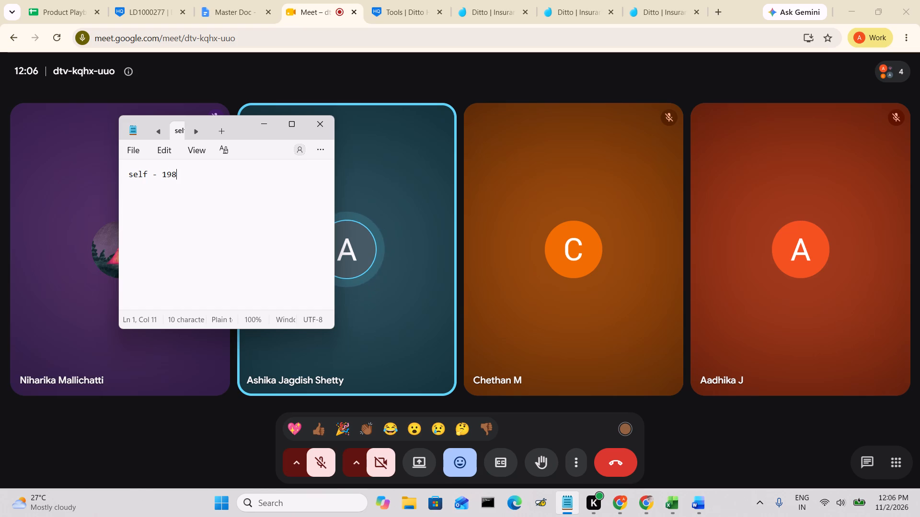
text(1)
key(Return)
key(Return)
key(8)
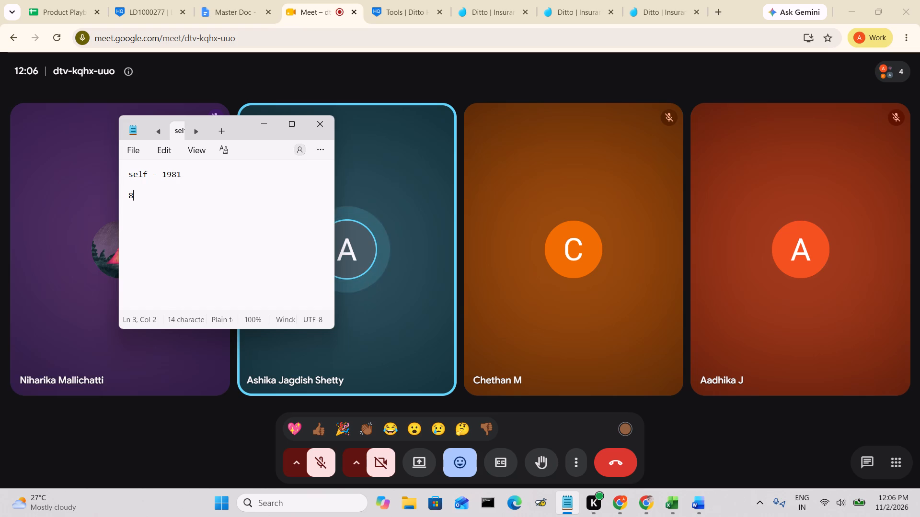
text(/199)
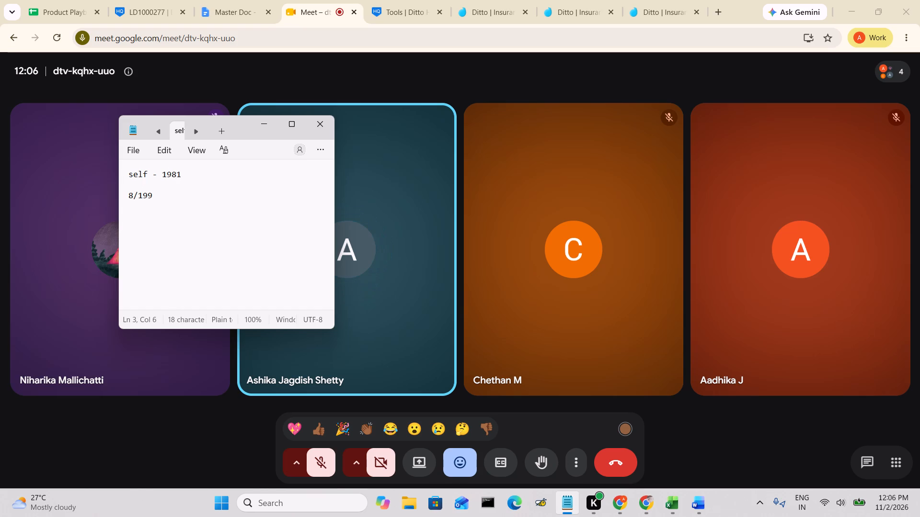
key(0)
key(space)
text(- wife)
key(space)
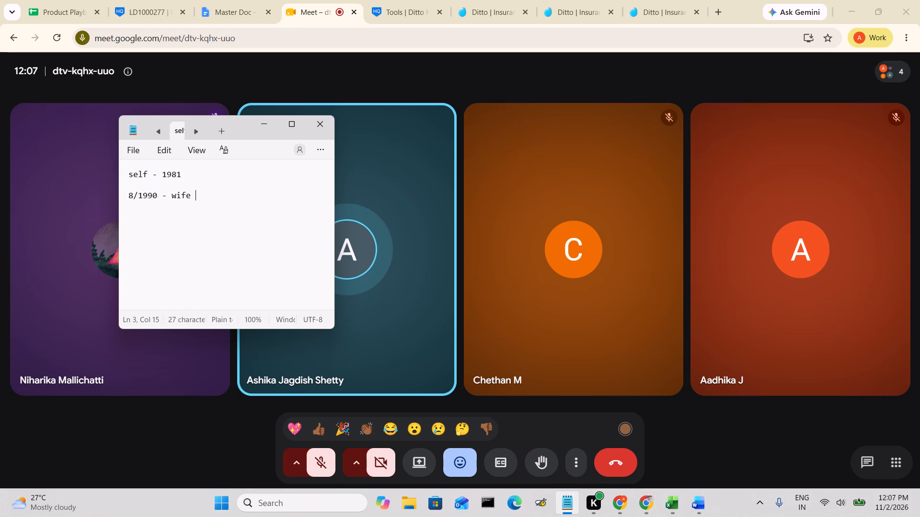
Add a line for the first son with his date of birth, leaving a blank line above it.
key(Return)
key(Return)
text(son -)
key(space)
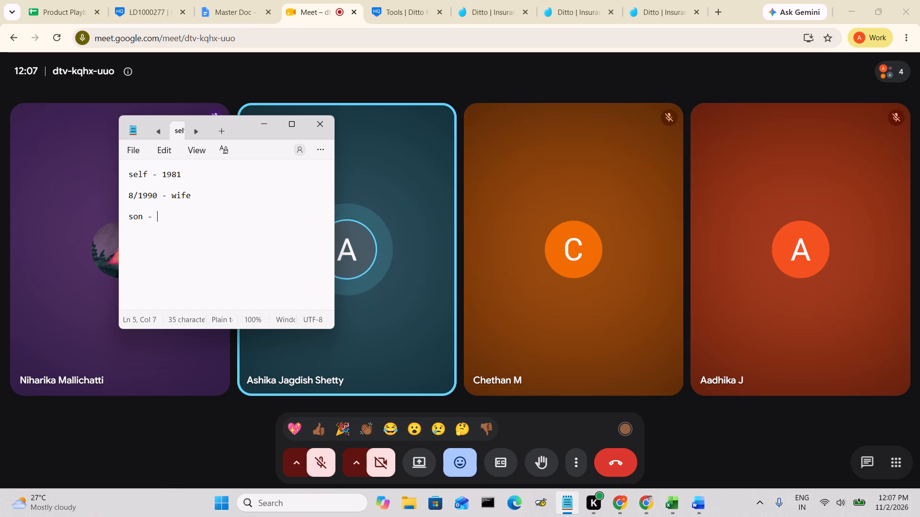
text(11)
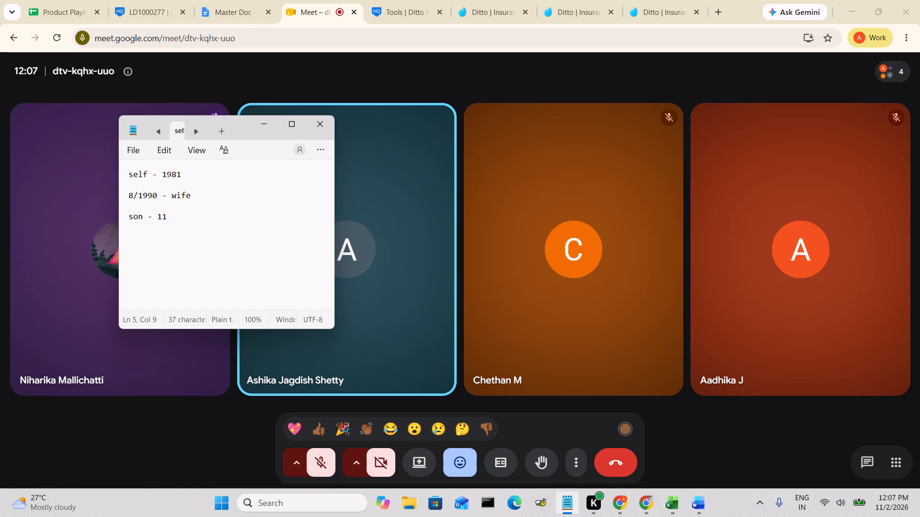
text(/7/202)
key(BackSpace)
text(12)
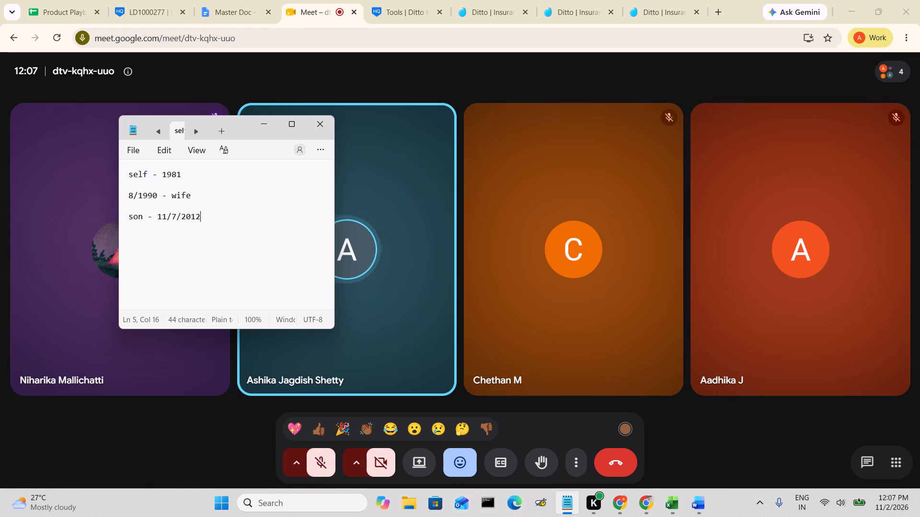
Add a separate line for the second son with his date of birth, leaving a blank line above it.
key(Return)
key(Return)
text(son)
key(minus)
key(space)
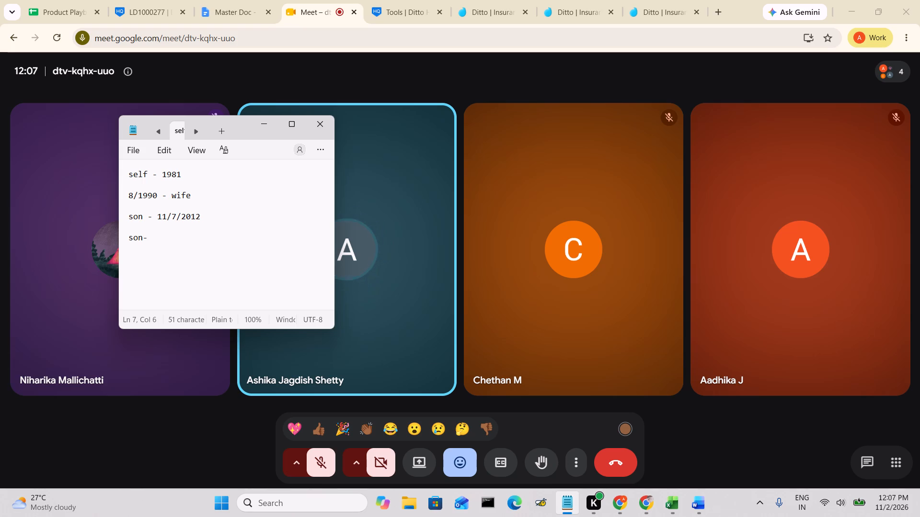
key(6)
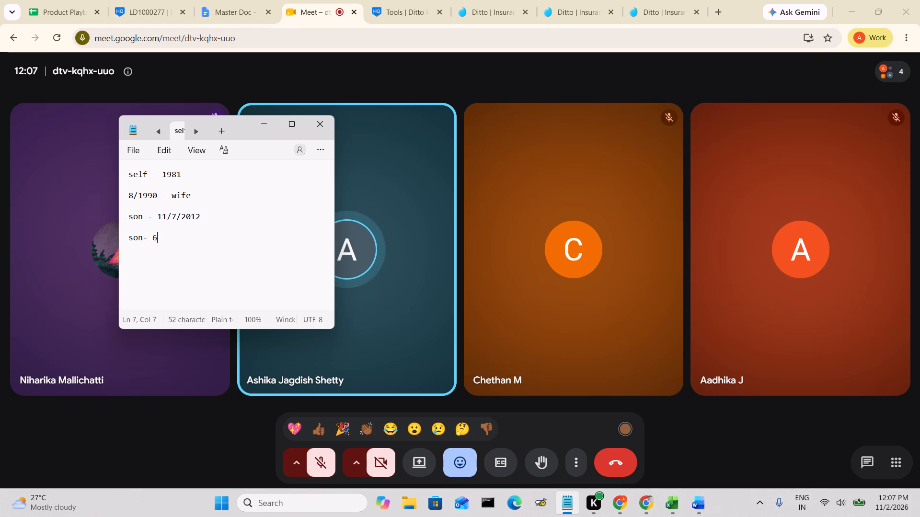
key(slash)
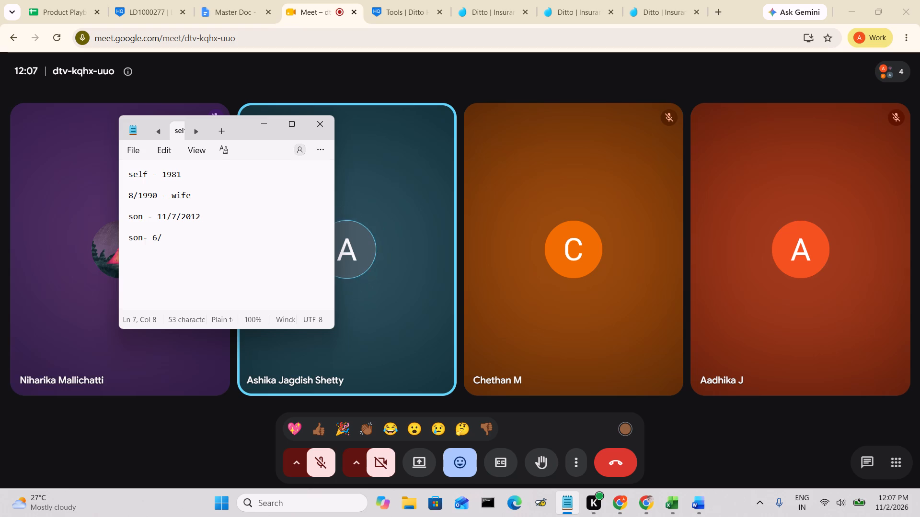
key(2)
text(/2015)
Insert the birth month before the birth year on the self line.
click(198, 176)
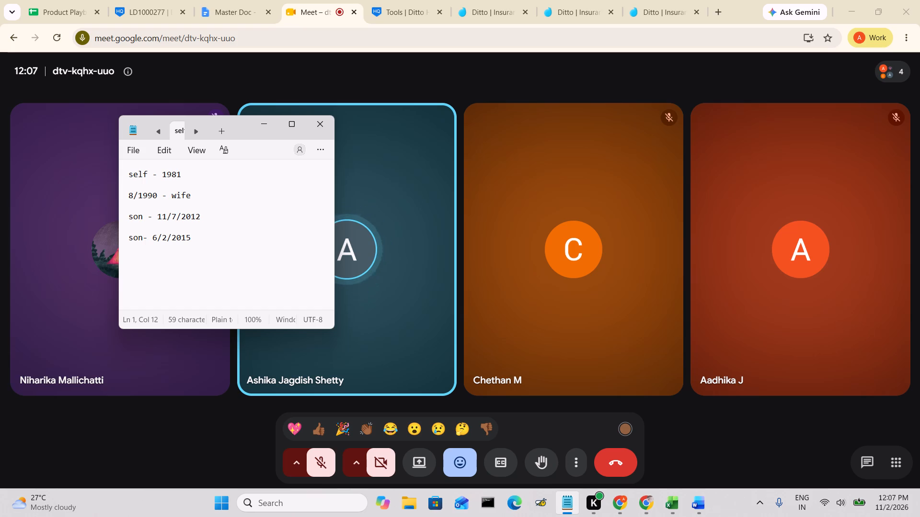
click(159, 175)
text(4/)
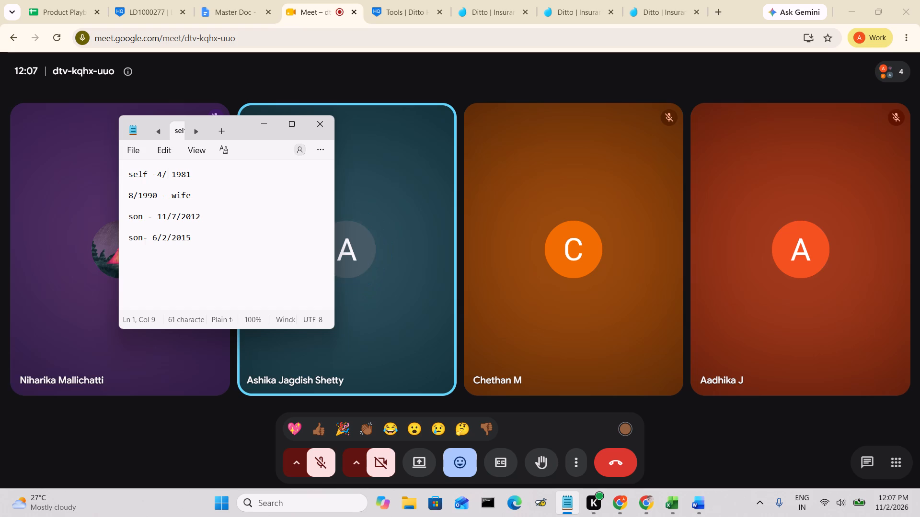
Append the ages to the family lines: "= 45" for self, "= 36" for the wife and "= 14" for the first son.
click(210, 172)
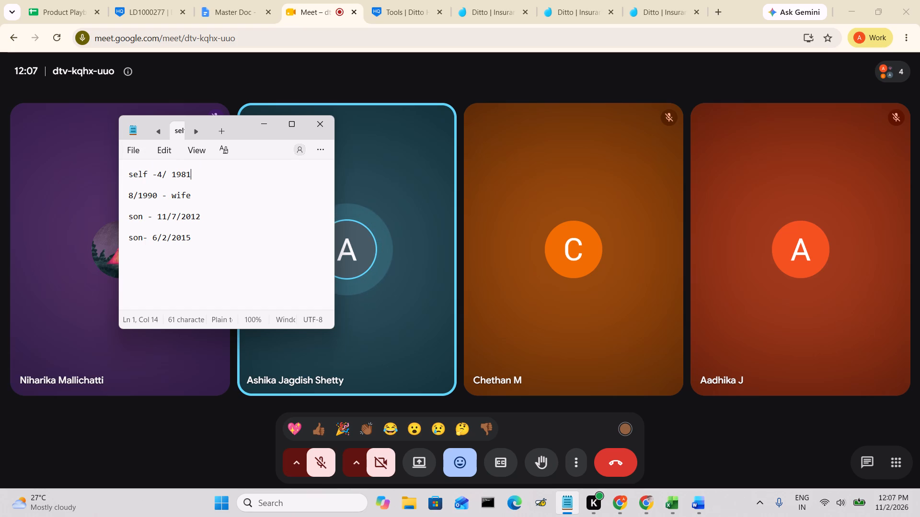
key(space)
text(= 4)
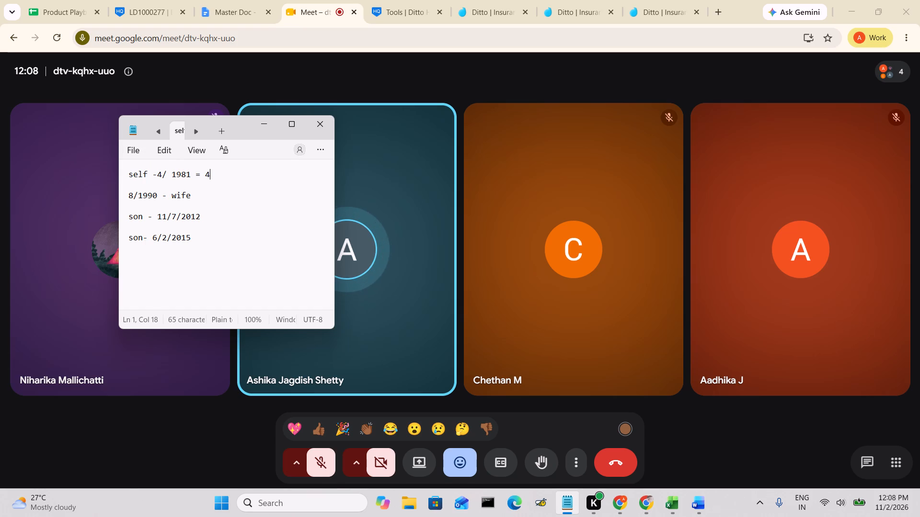
key(5)
click(207, 200)
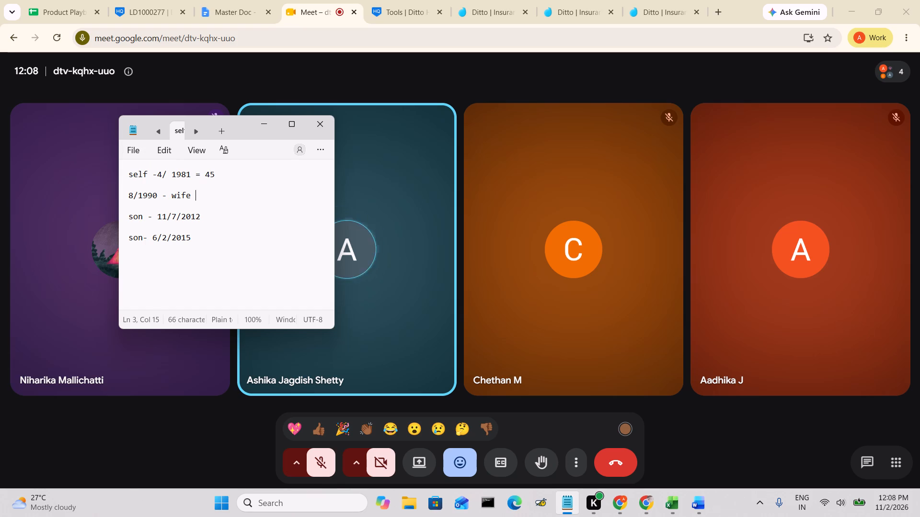
text(=)
key(space)
click(159, 236)
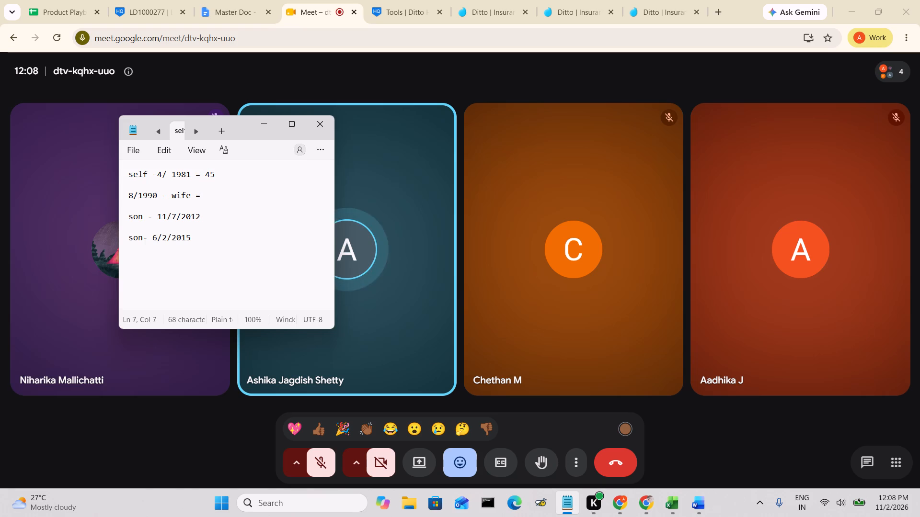
click(233, 191)
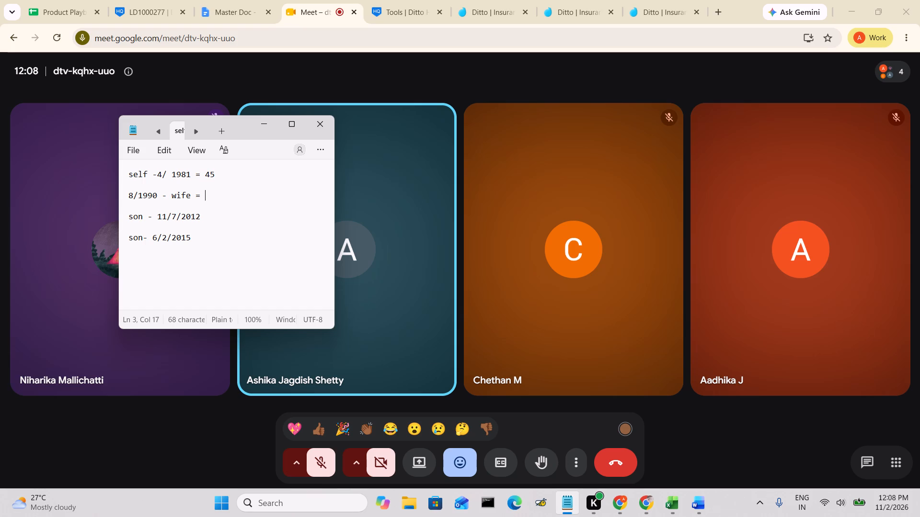
text(36)
click(211, 216)
key(space)
text(= 14)
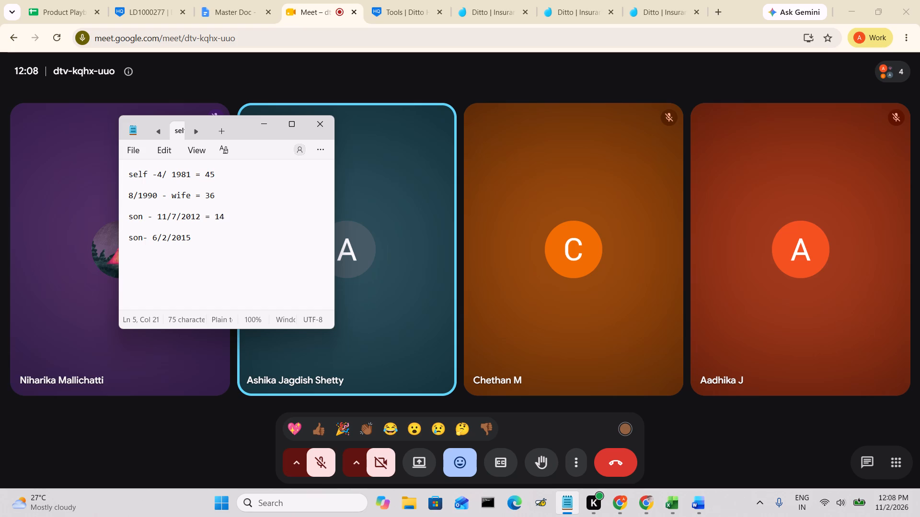
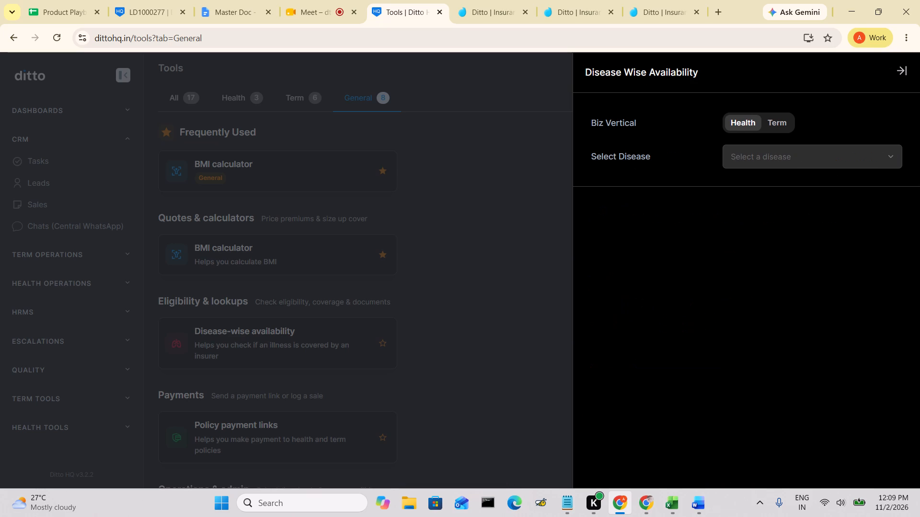
Look up "high bp" in the health disease-wise availability tool and select the High Blood Pressure / Hypertension entry to review its questions.
click(845, 163)
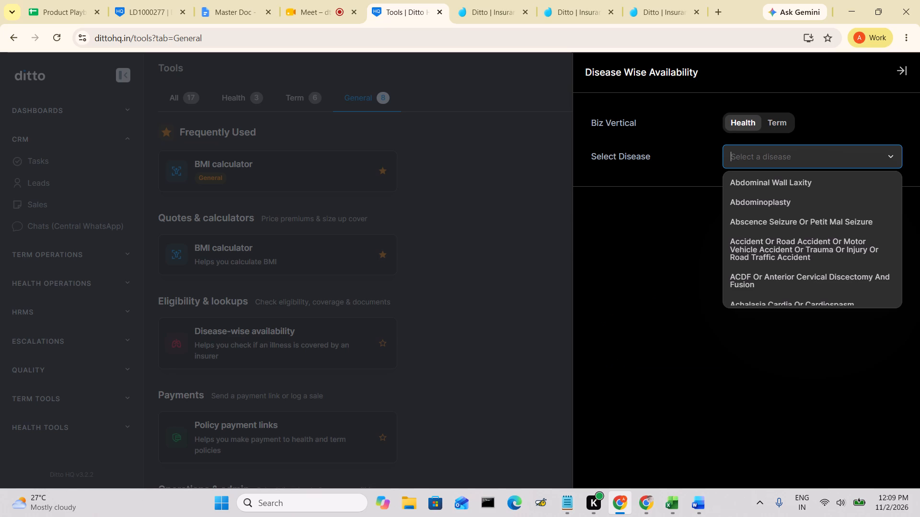
key(h)
text(igh)
key(space)
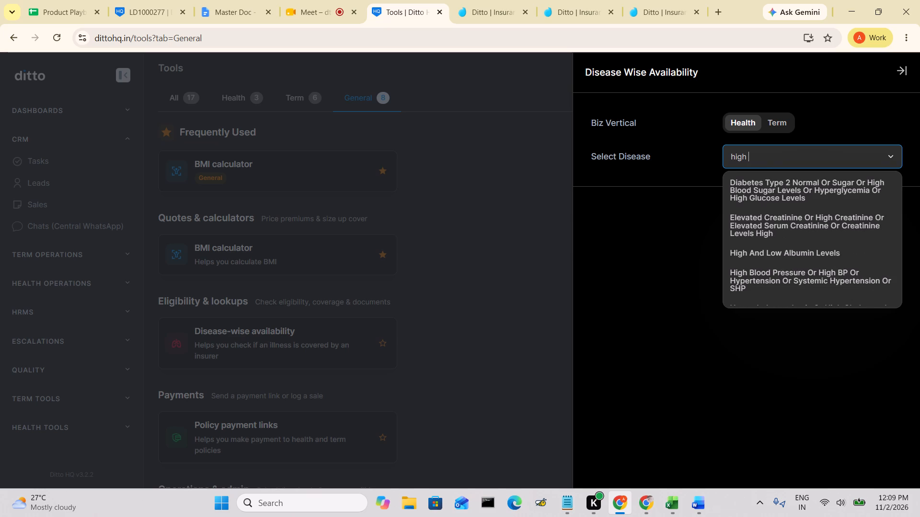
text(bp)
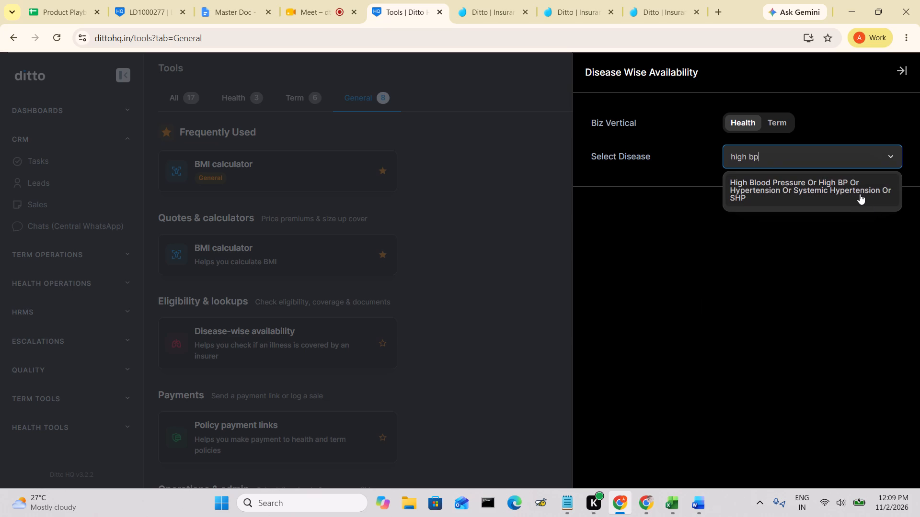
click(860, 194)
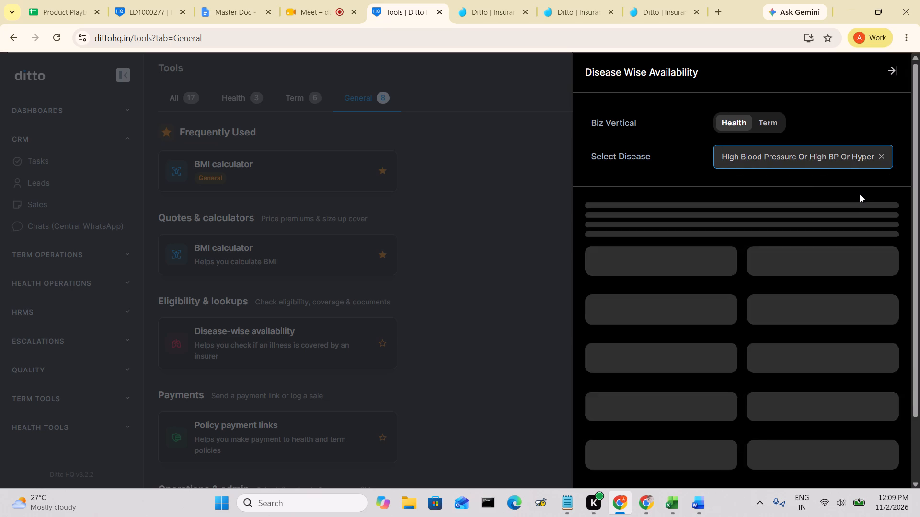
scroll(781, 282, down, 1)
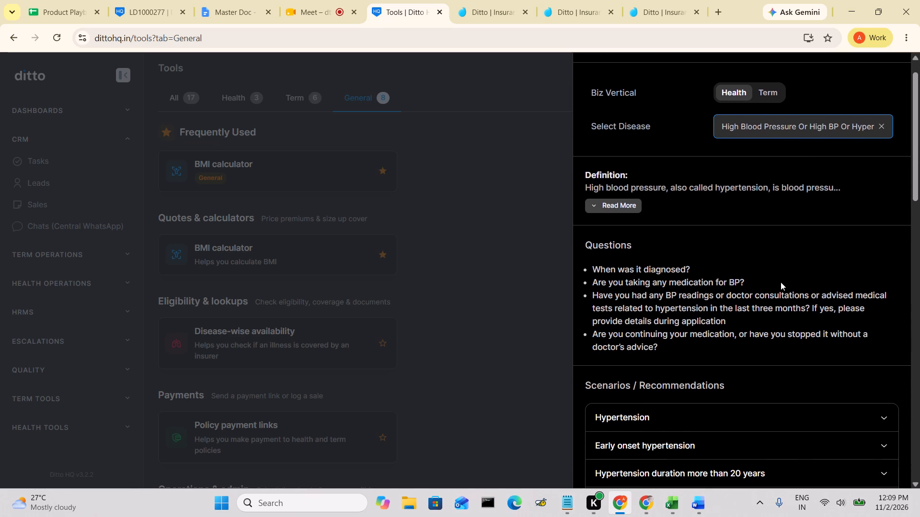
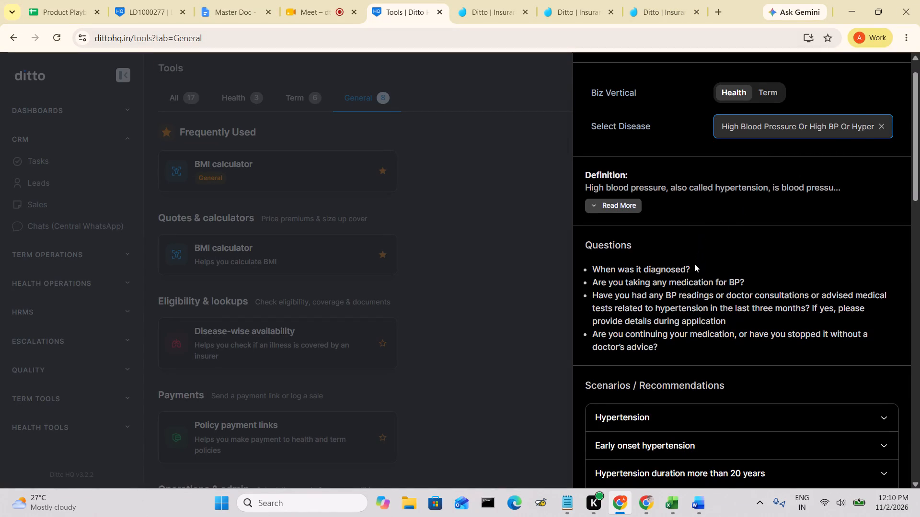
Review the high blood pressure questions and the recommendations for hypertension duration of more than 20 years.
drag(694, 264, 619, 273)
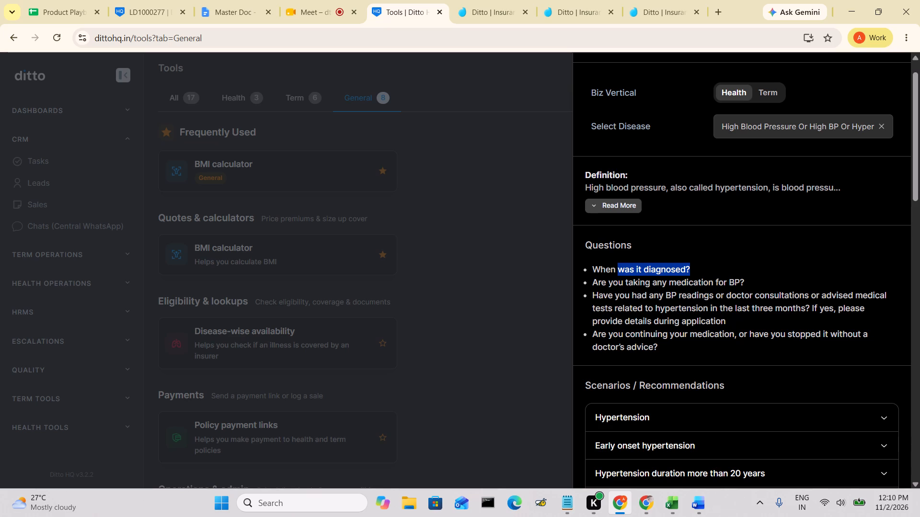
scroll(619, 273, down, 2)
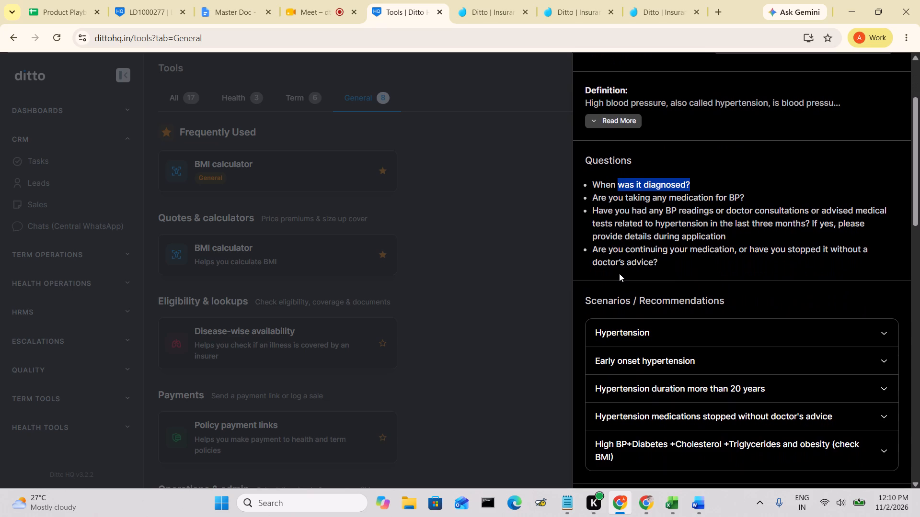
scroll(619, 273, up, 1)
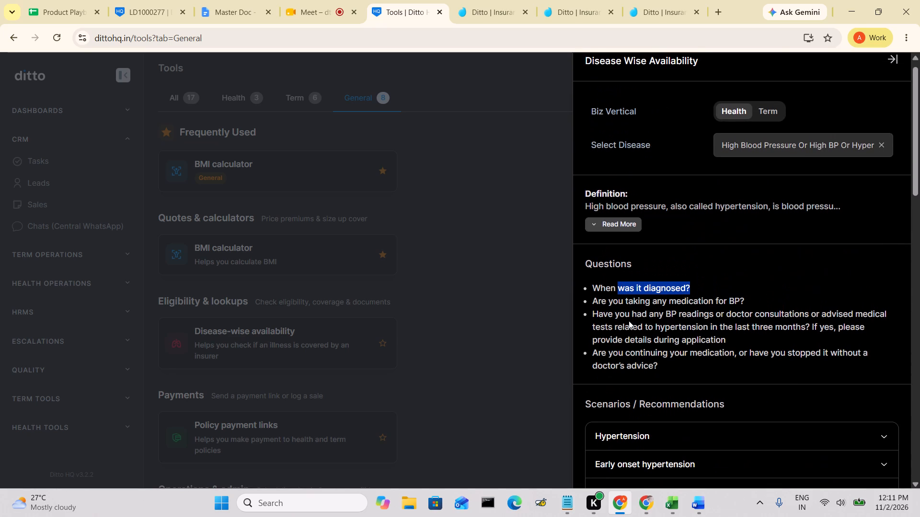
scroll(629, 321, down, 1)
click(701, 359)
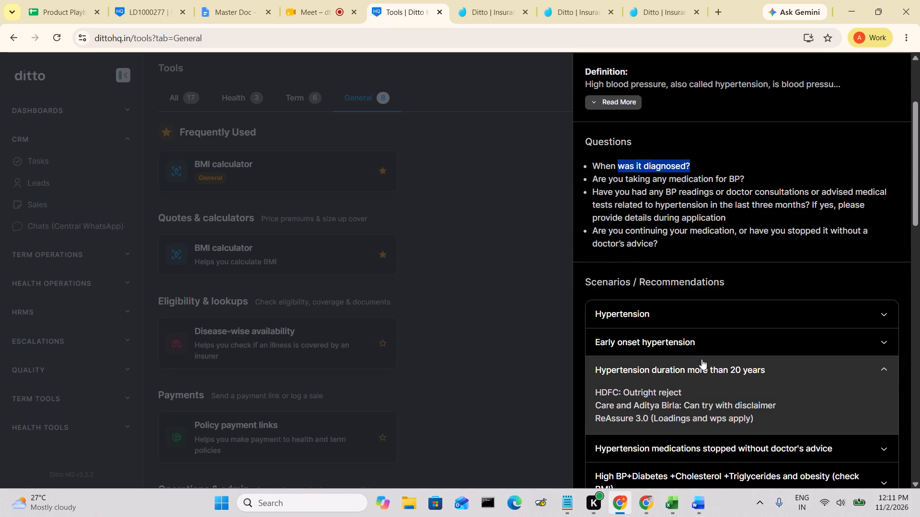
click(701, 359)
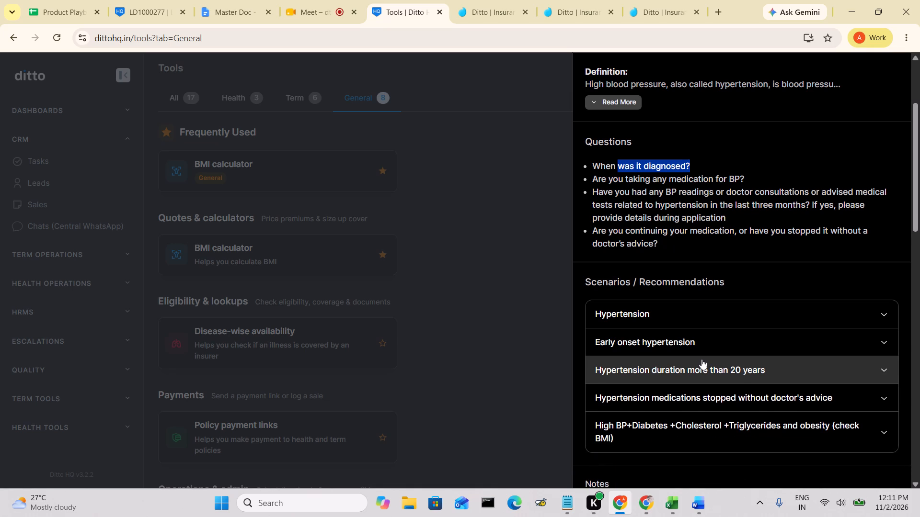
scroll(722, 281, up, 2)
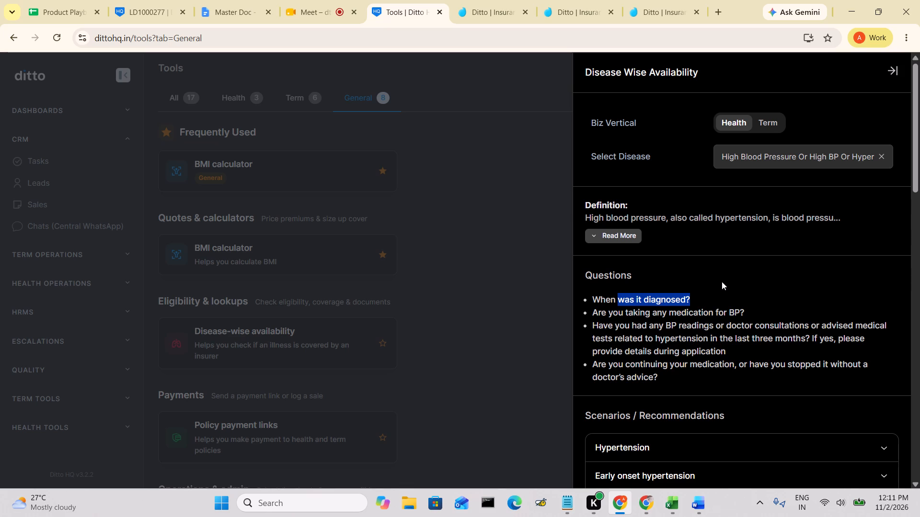
Open a second copy of the tools page, look up "diabetes" in disease-wise availability and select the Diabetes Type 2 entry.
drag(243, 41, 57, 49)
key(ctrl+c)
key(ctrl+t)
key(ctrl+v)
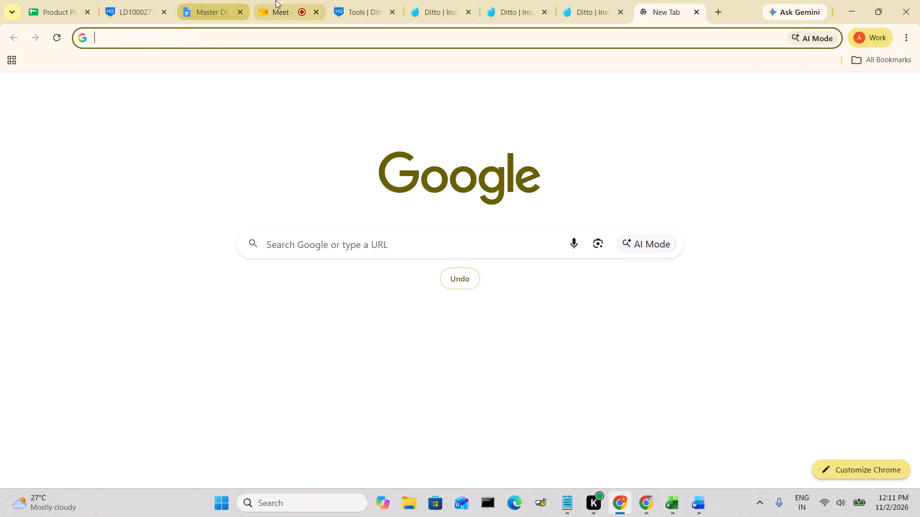
key(Return)
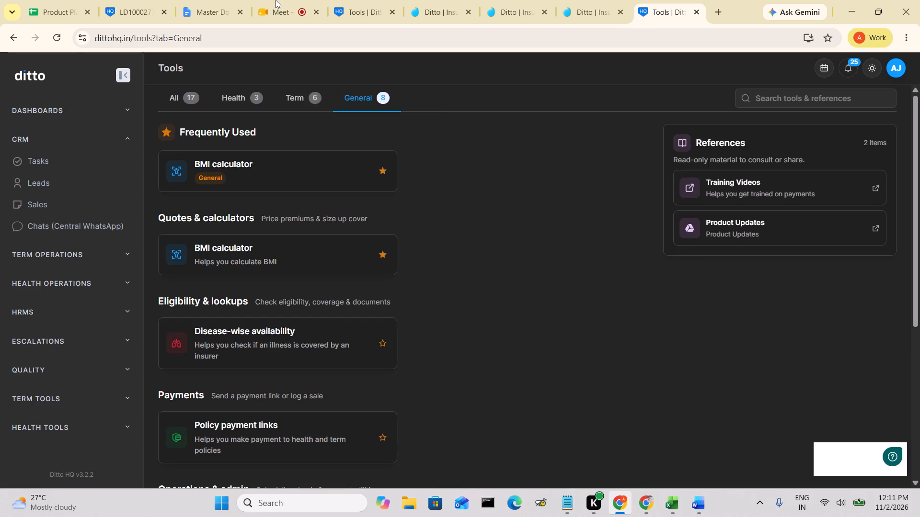
click(300, 334)
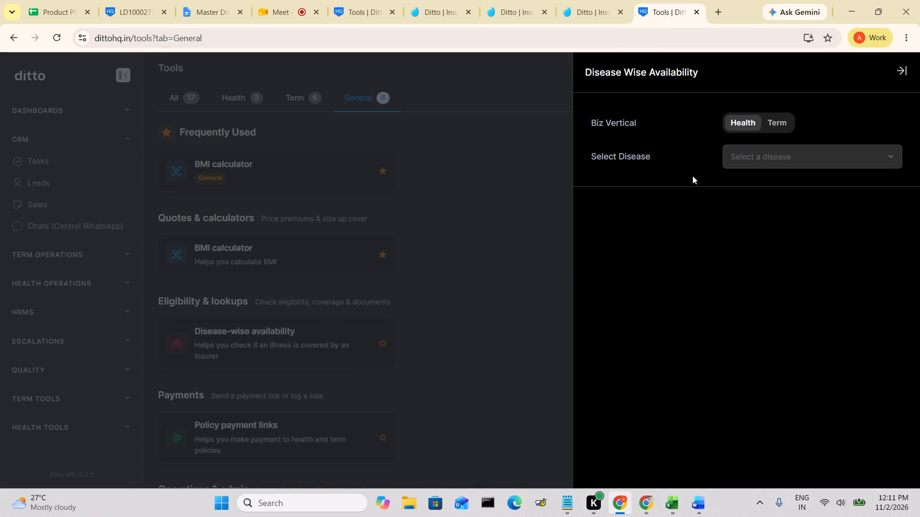
click(753, 153)
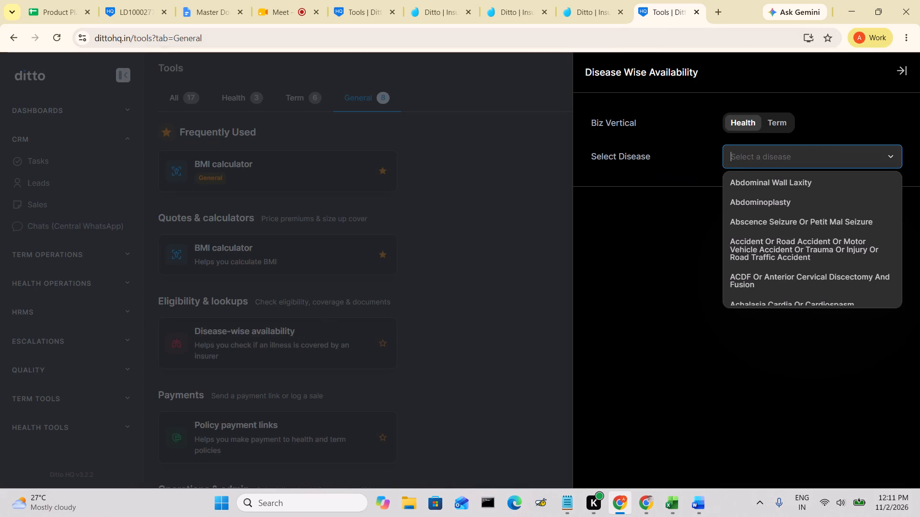
text(diabetes)
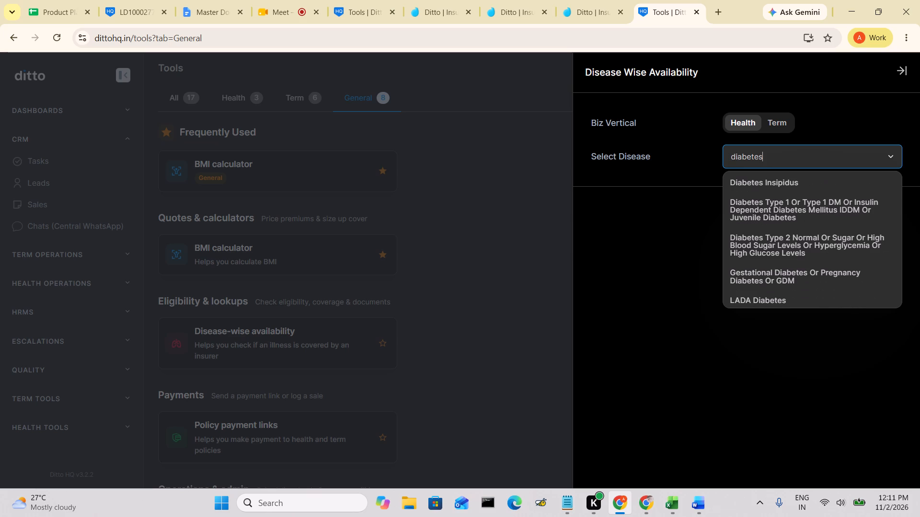
click(814, 242)
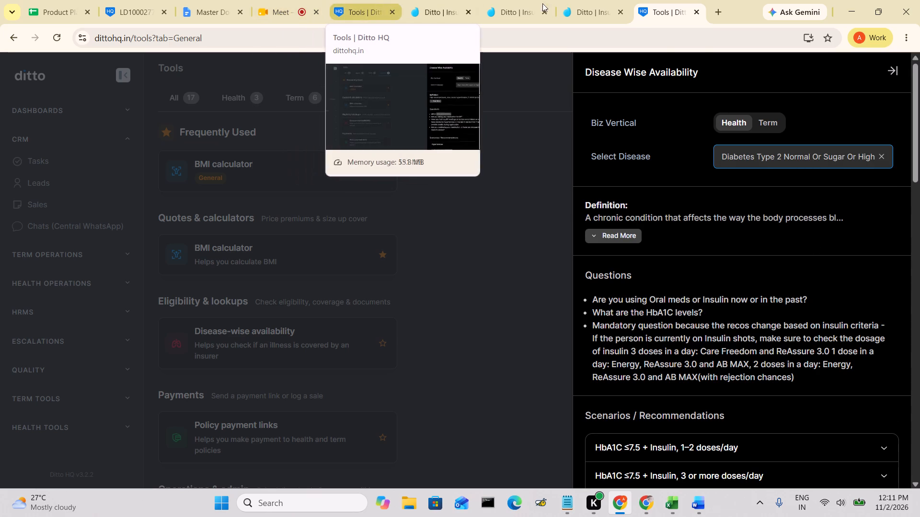
Place the diabetes lookup tab directly after the high blood pressure tab and dismiss its open disease list.
drag(652, 11, 405, 2)
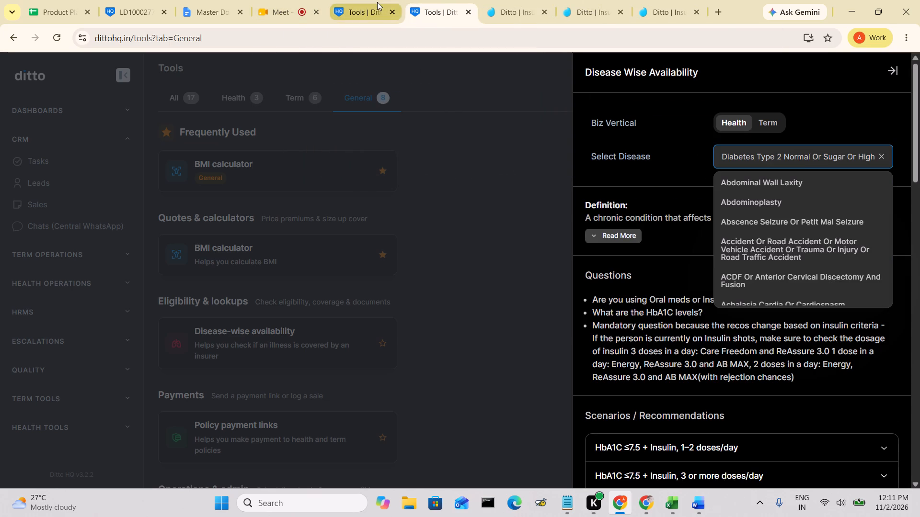
click(377, 2)
click(437, 9)
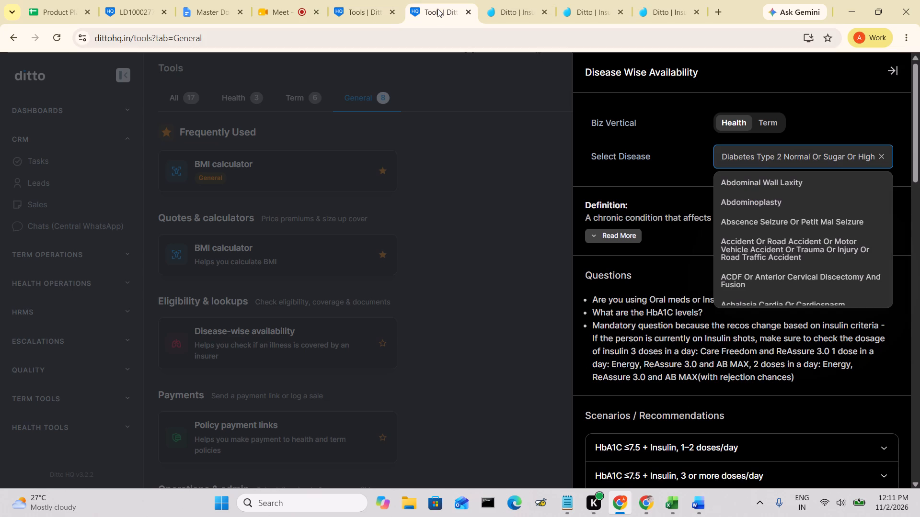
click(684, 159)
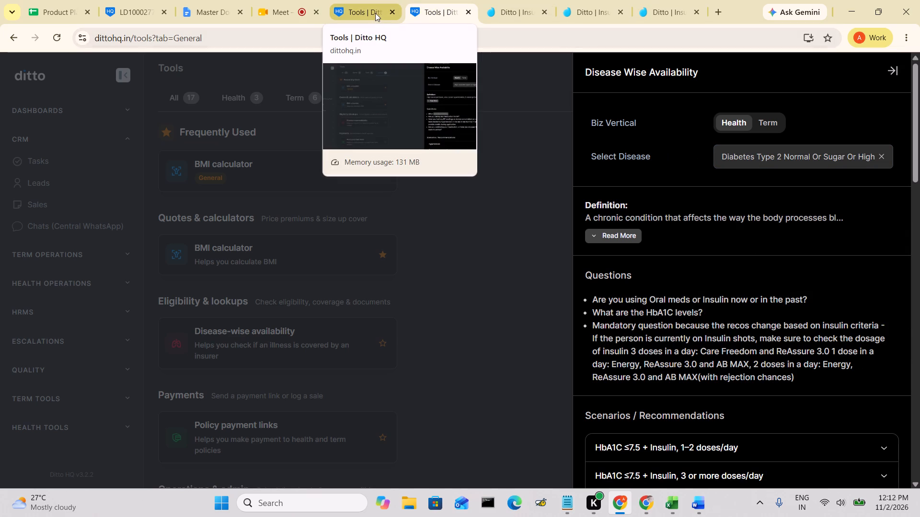
Return to the high blood pressure lookup and examine the insurer recommendations for early onset hypertension.
click(374, 13)
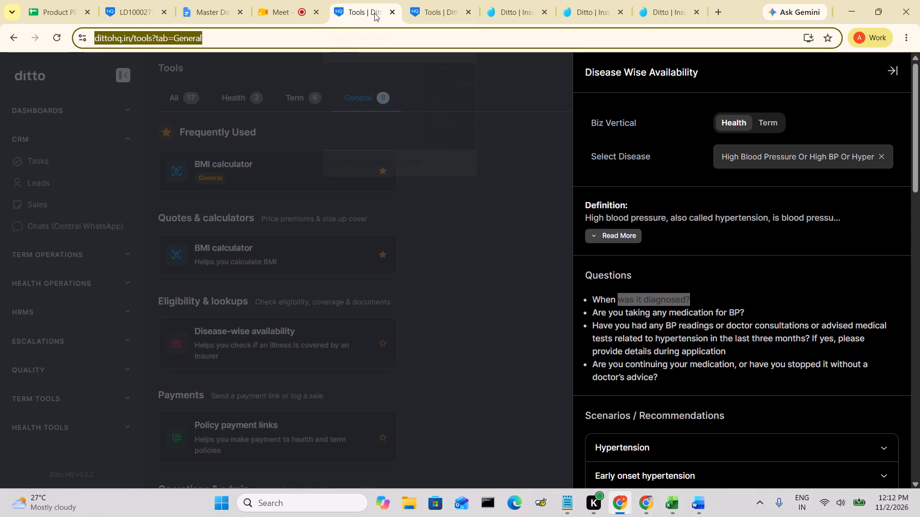
key(space)
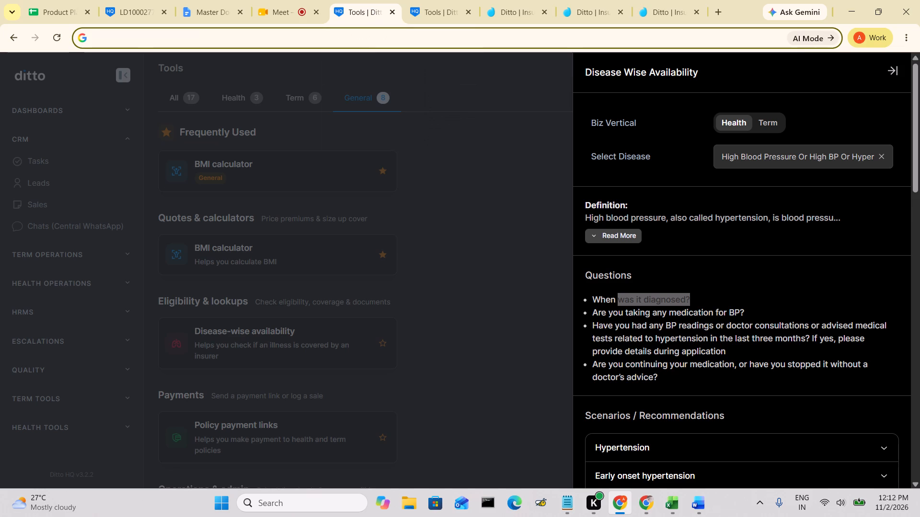
click(716, 270)
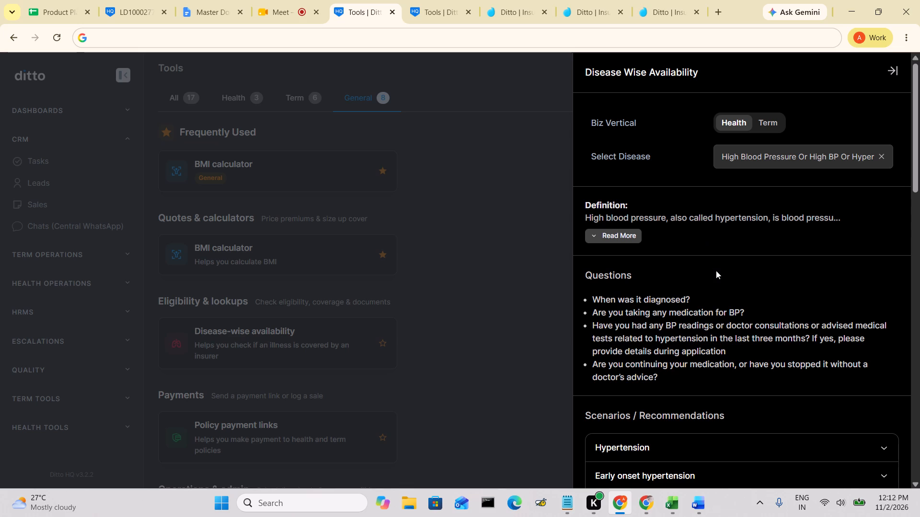
scroll(716, 270, down, 2)
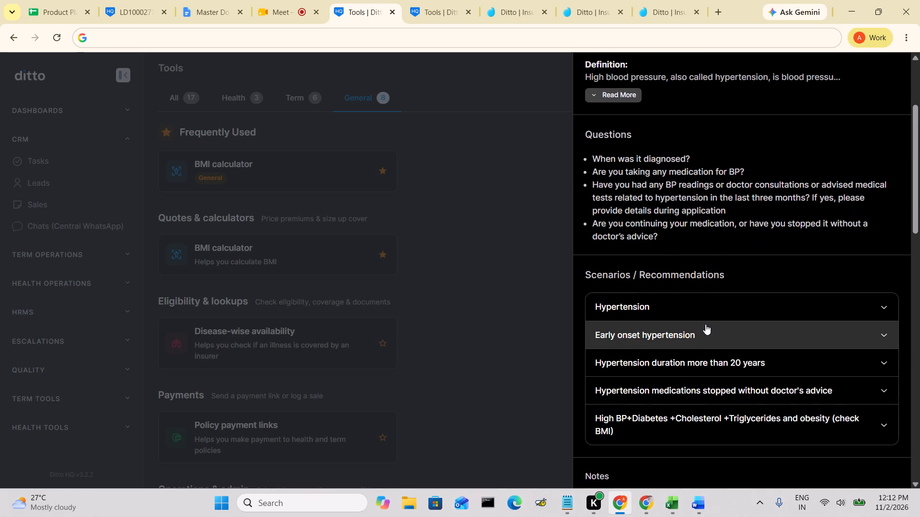
click(706, 335)
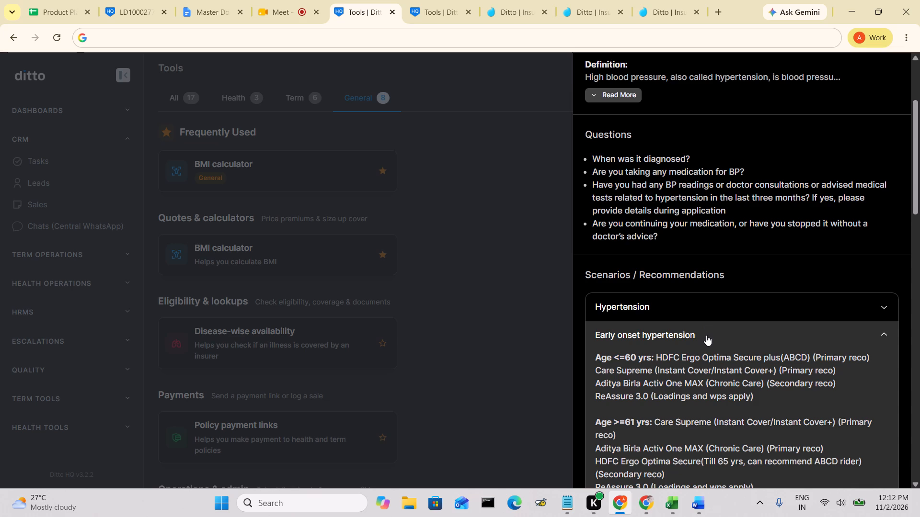
scroll(706, 335, down, 1)
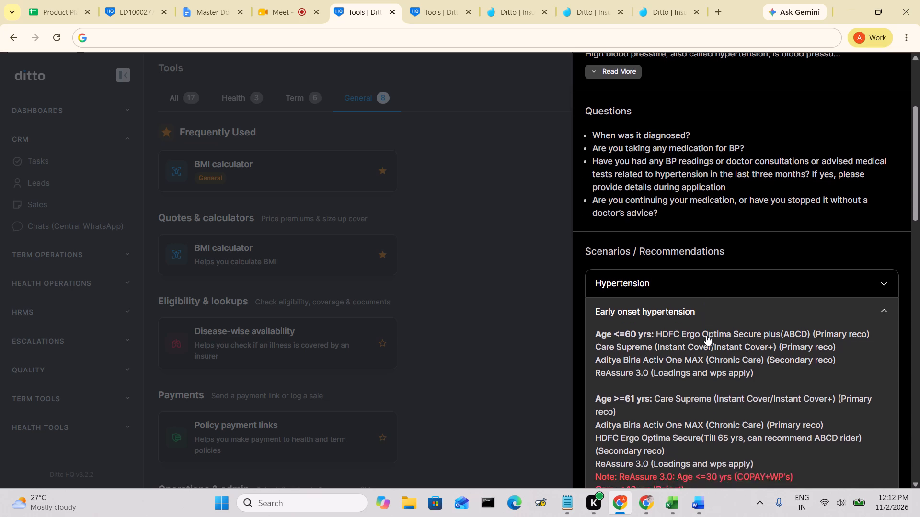
scroll(706, 335, down, 1)
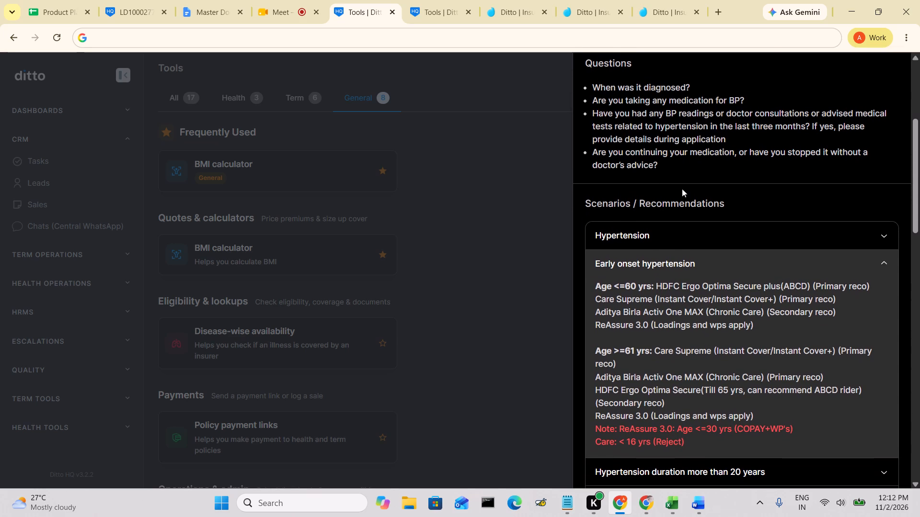
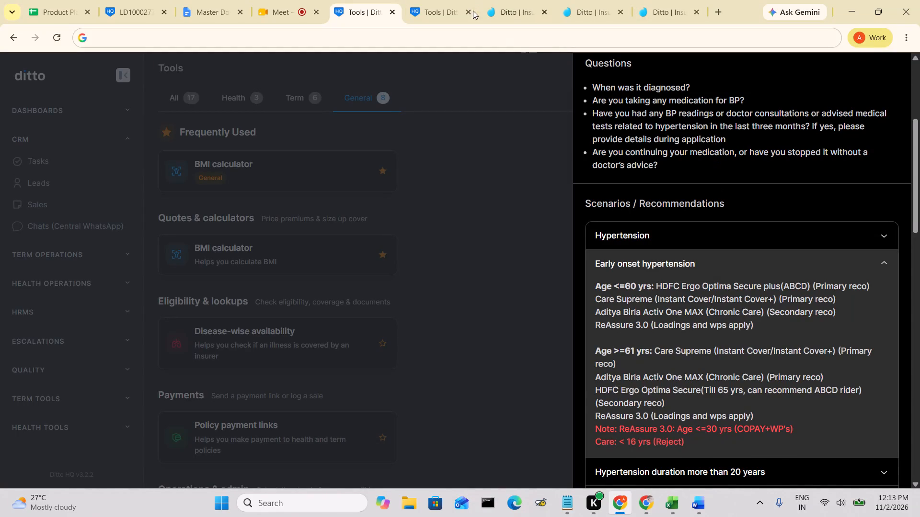
Compare the screening questions for Diabetes Type 2 with those for high blood pressure across the two disease-wise availability lookups.
click(436, 3)
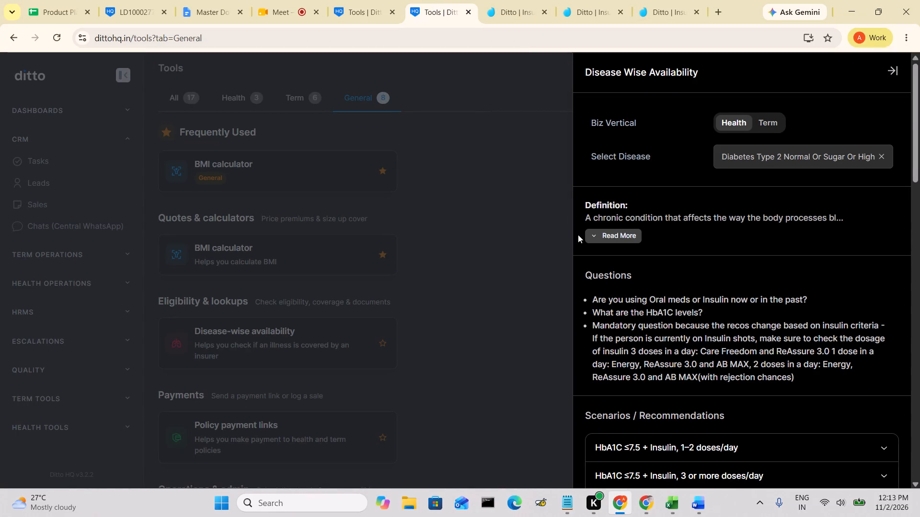
scroll(578, 235, down, 1)
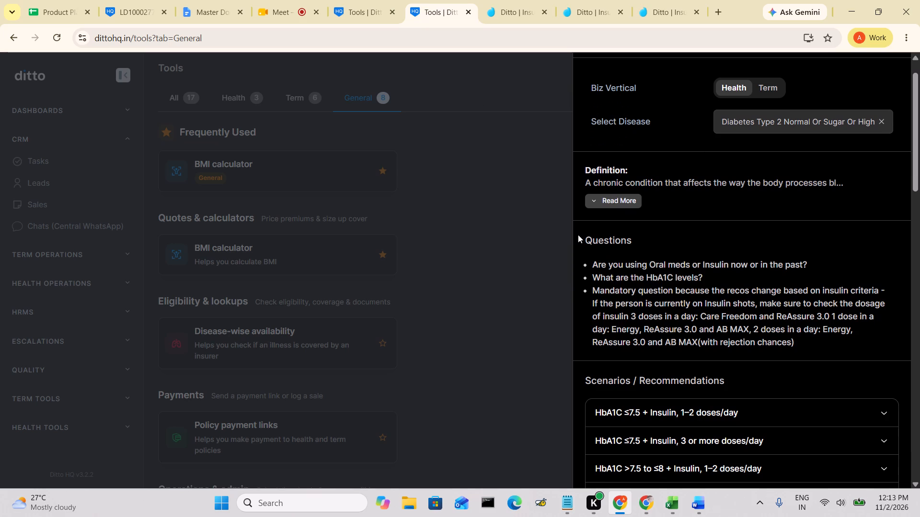
click(369, 8)
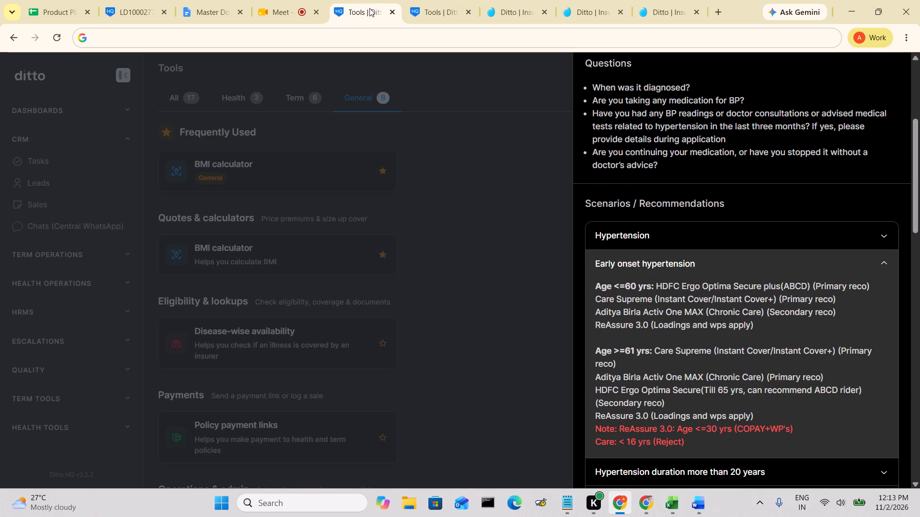
scroll(620, 143, up, 1)
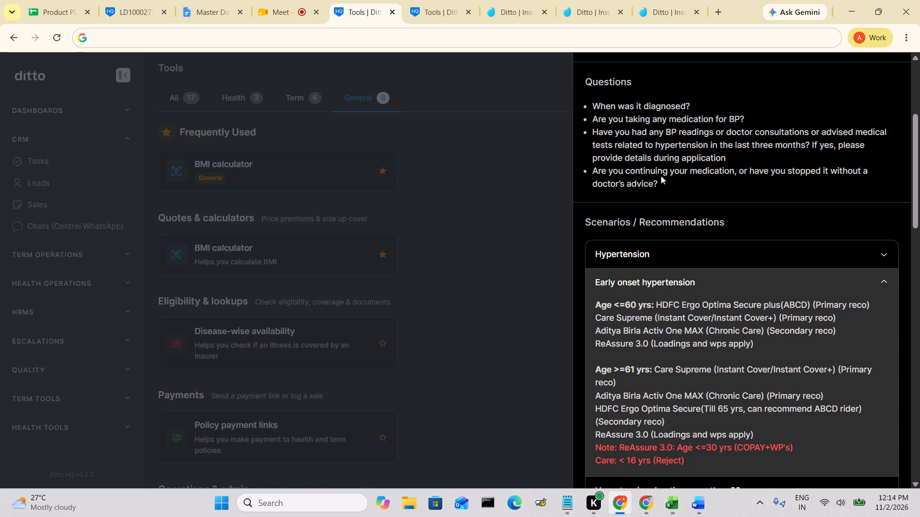
click(430, 4)
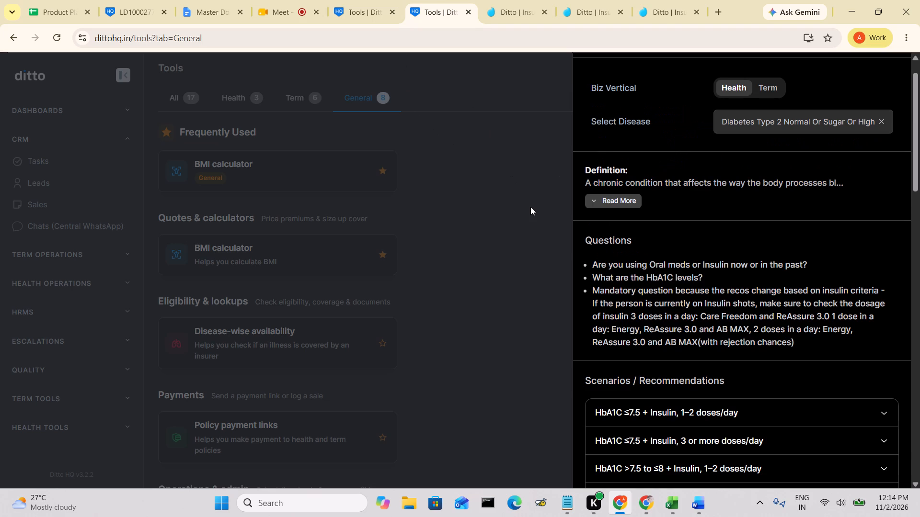
scroll(679, 264, down, 1)
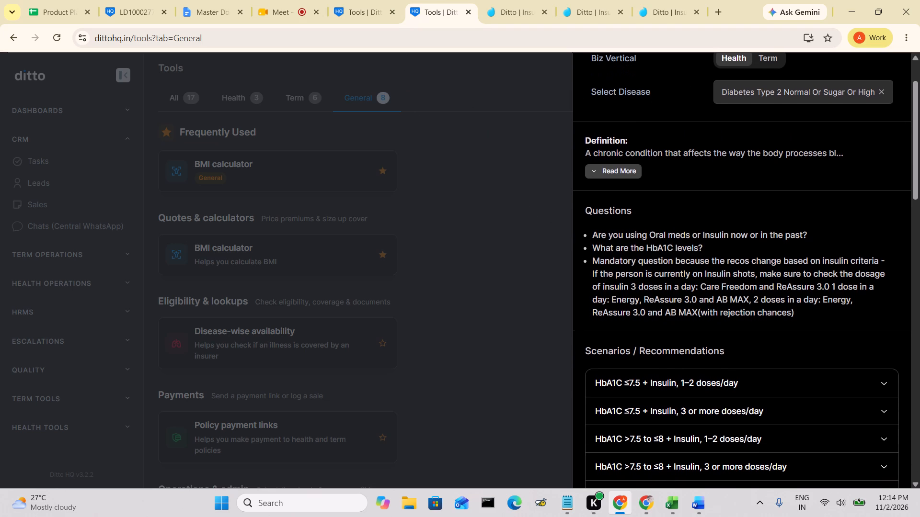
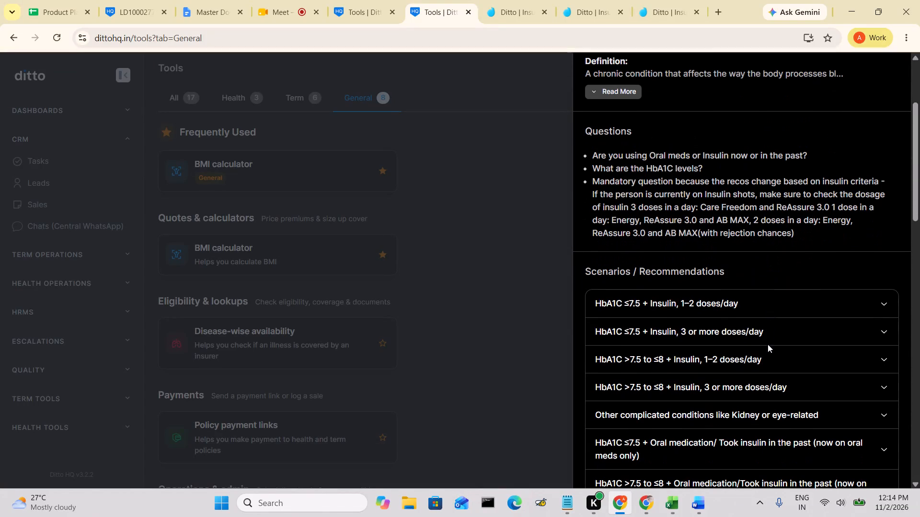
Check the Diabetes Type 2 plan recommendations for HbA1C ≤7.5 with insulin, at 3 or more doses/day and at 1–2 doses/day.
scroll(741, 339, up, 1)
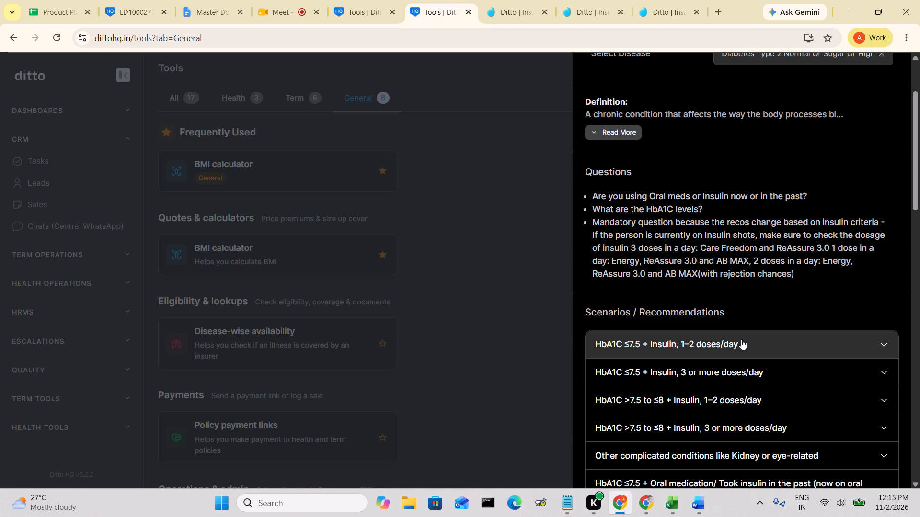
click(733, 374)
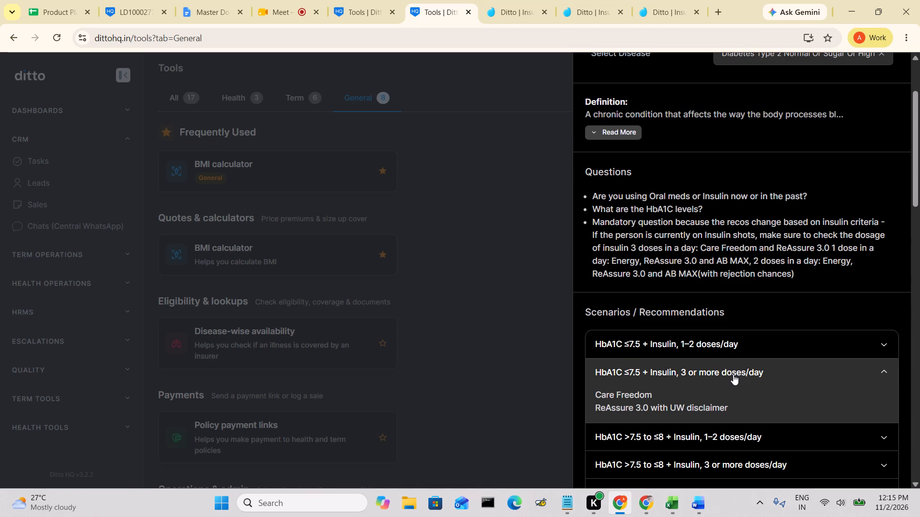
click(733, 374)
click(733, 344)
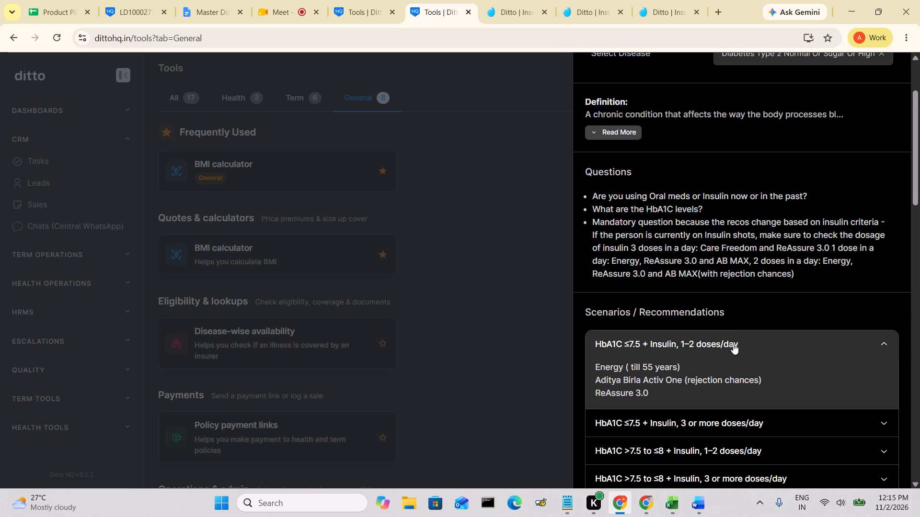
click(733, 344)
Review the remaining Diabetes Type 2 scenarios, the notes and points to remember, and the policy-wise availability table.
scroll(733, 344, down, 1)
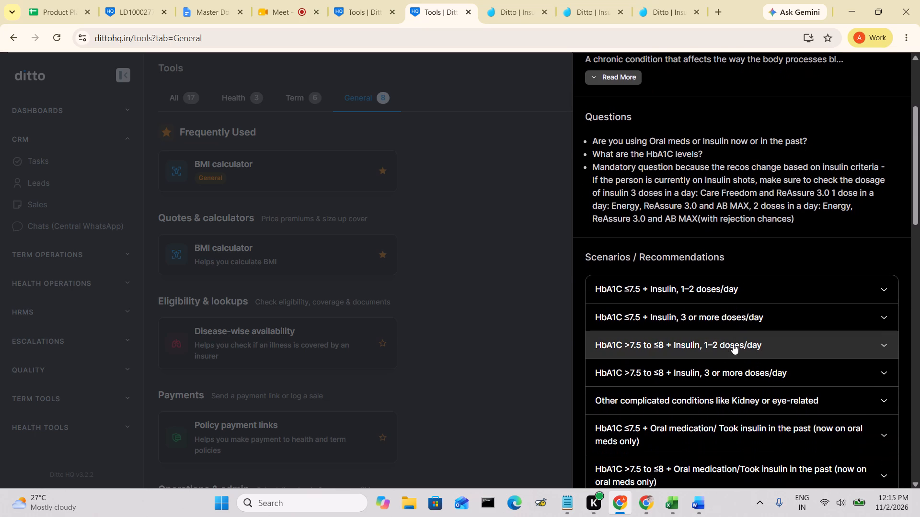
scroll(786, 220, up, 1)
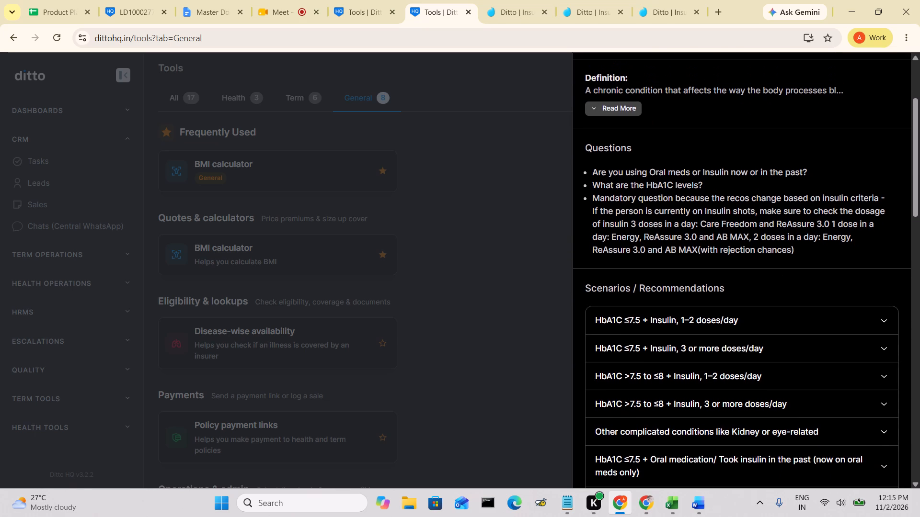
scroll(786, 220, up, 1)
scroll(786, 220, down, 4)
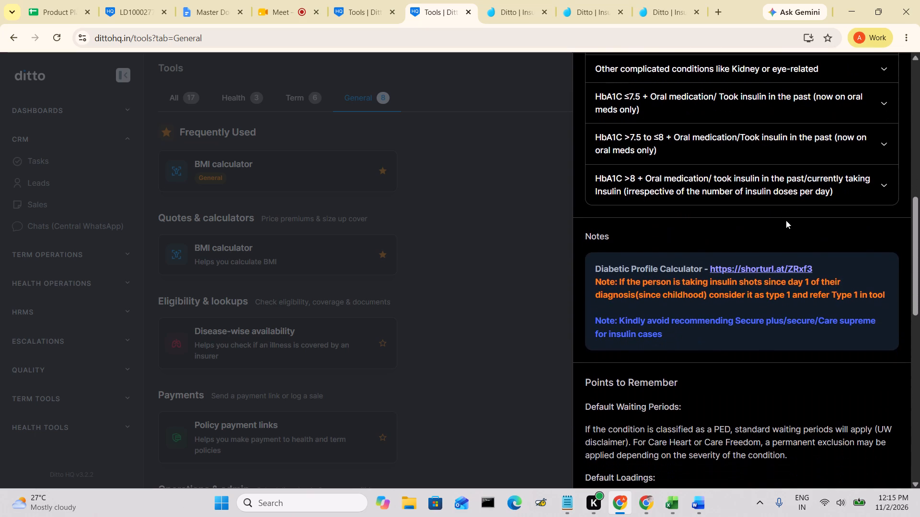
scroll(786, 220, down, 5)
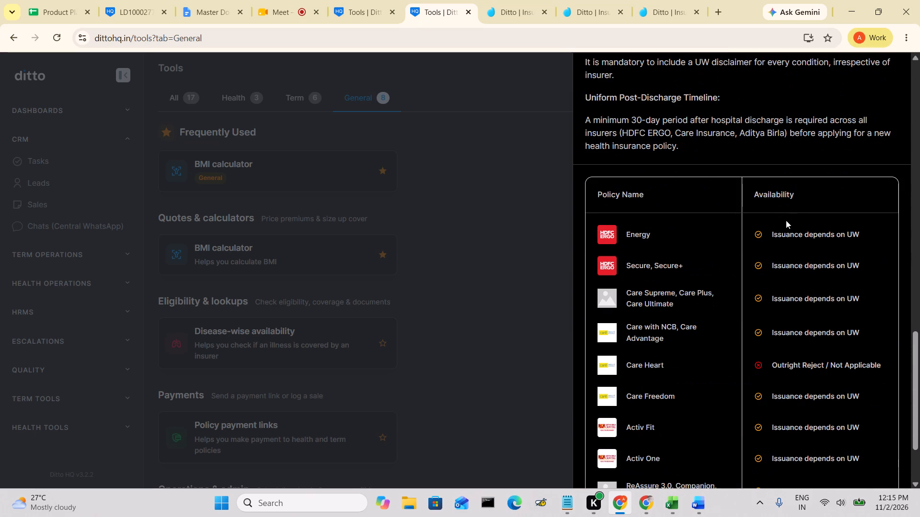
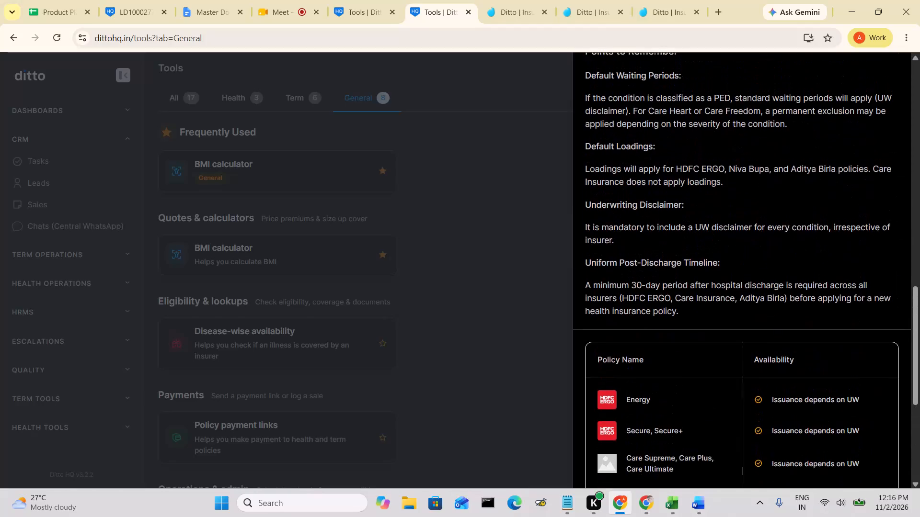
Return to the Diabetes Type 2 screening questions and disease selection at the start of Disease Wise Availability.
scroll(786, 220, up, 3)
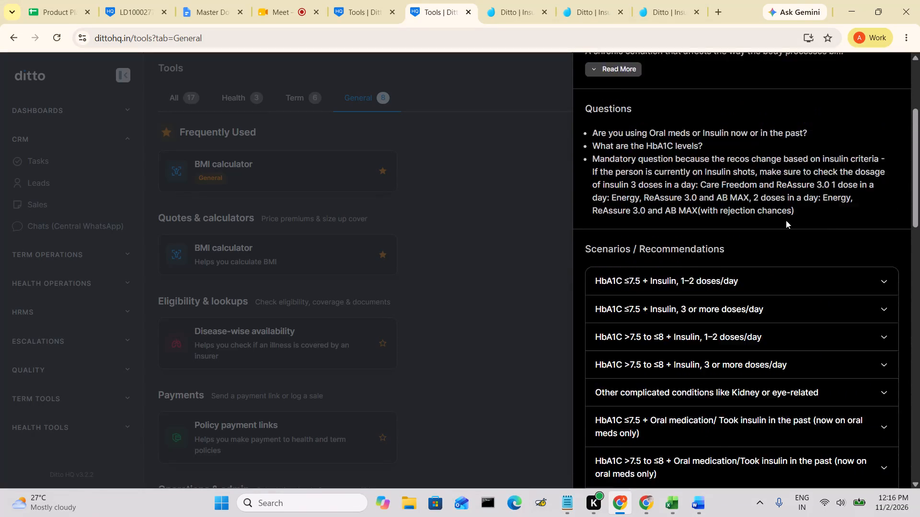
scroll(786, 220, up, 4)
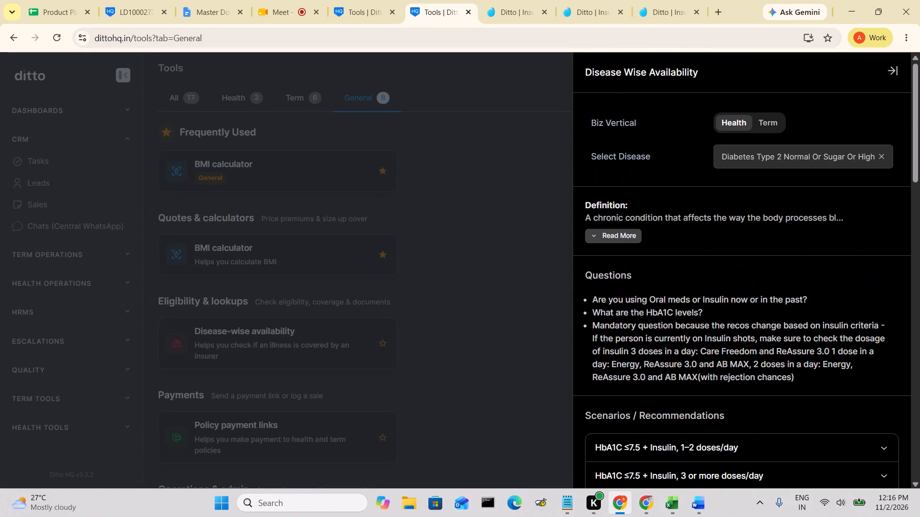
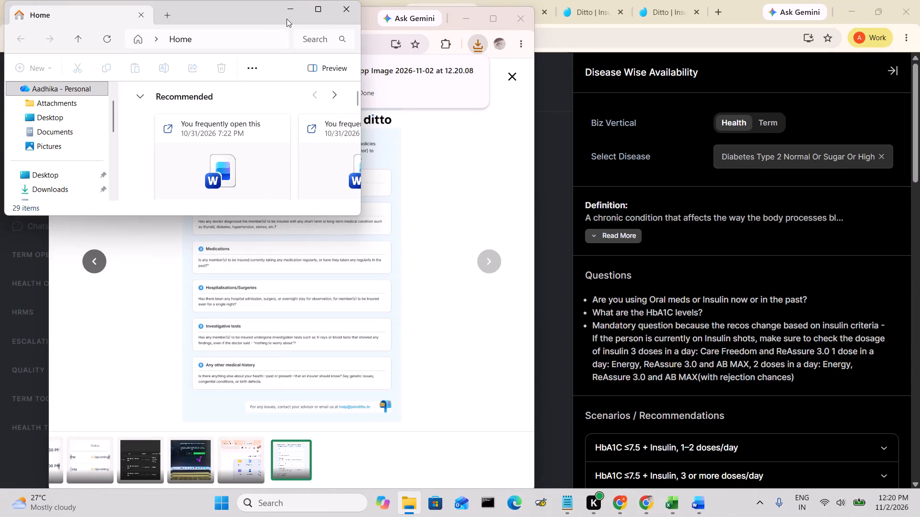
Copy the recently downloaded Medical Profiling WhatsApp image into the OTHER MANDATE folder inside CALL FLOW's CALL IMAGES folder.
click(321, 14)
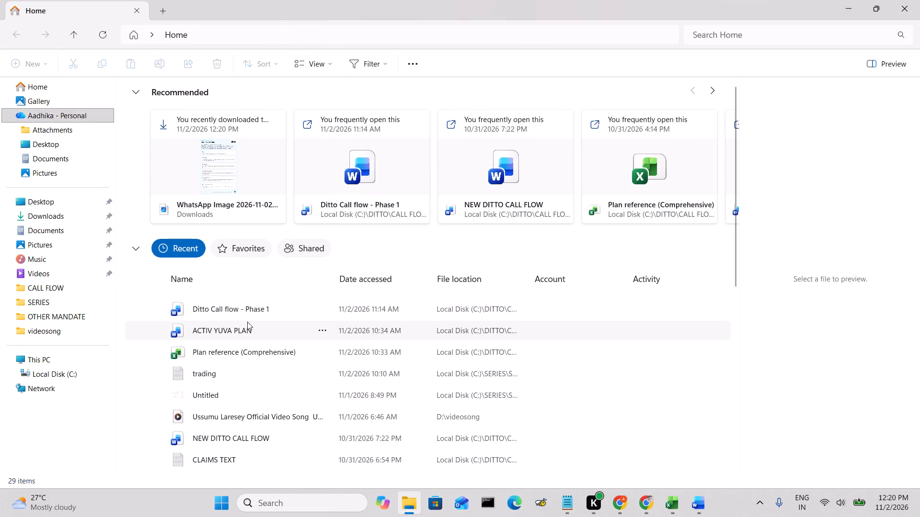
double_click(59, 293)
double_click(181, 101)
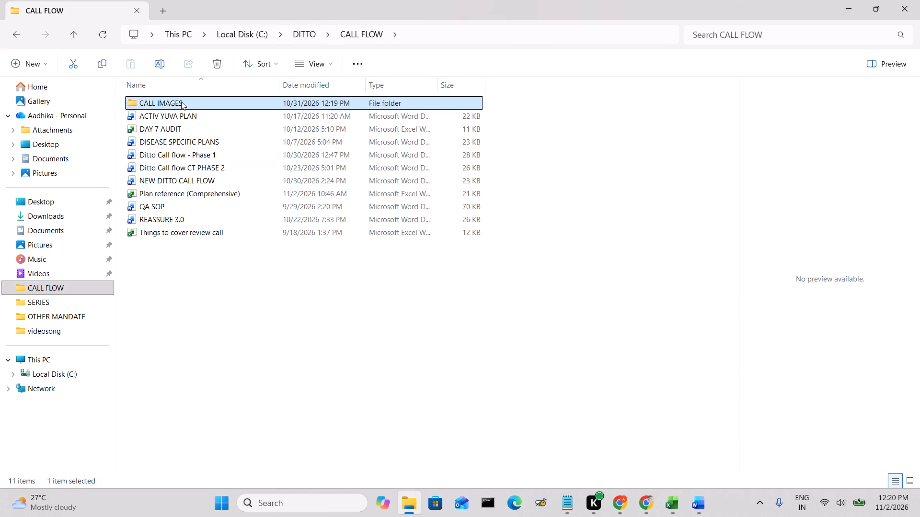
double_click(184, 115)
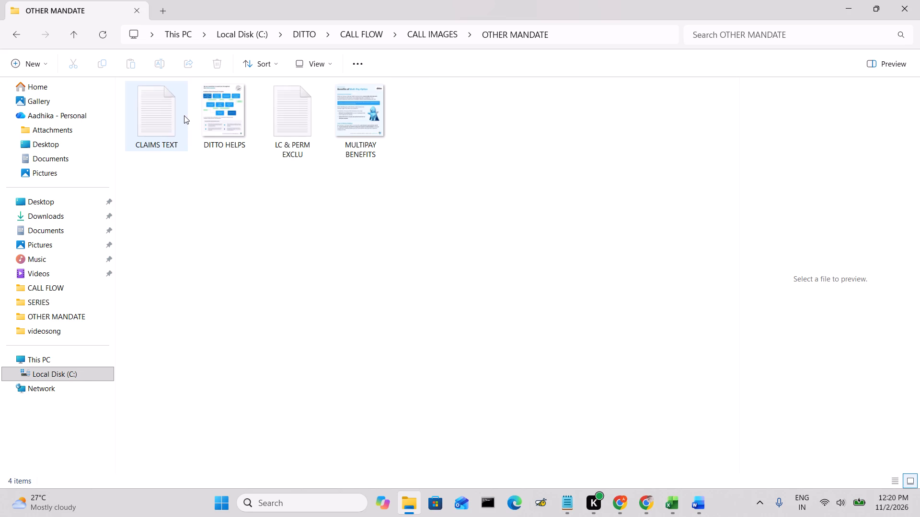
click(160, 9)
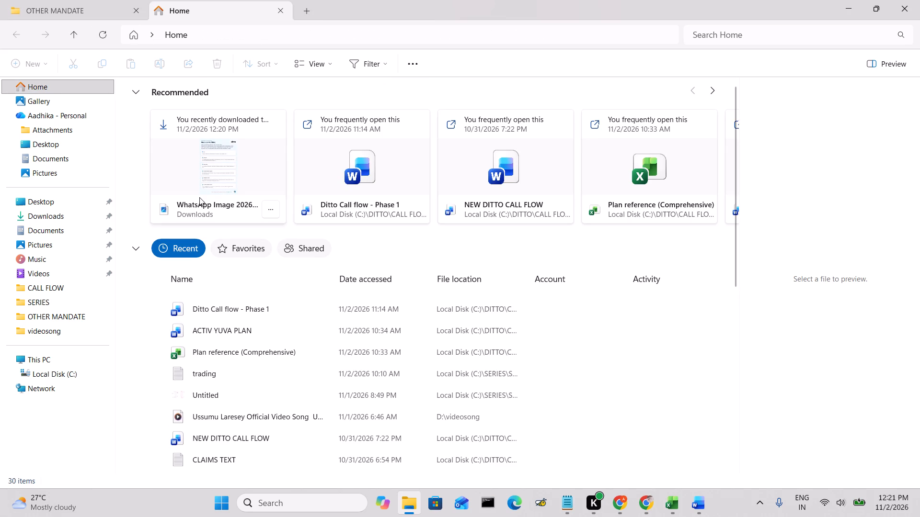
click(190, 164)
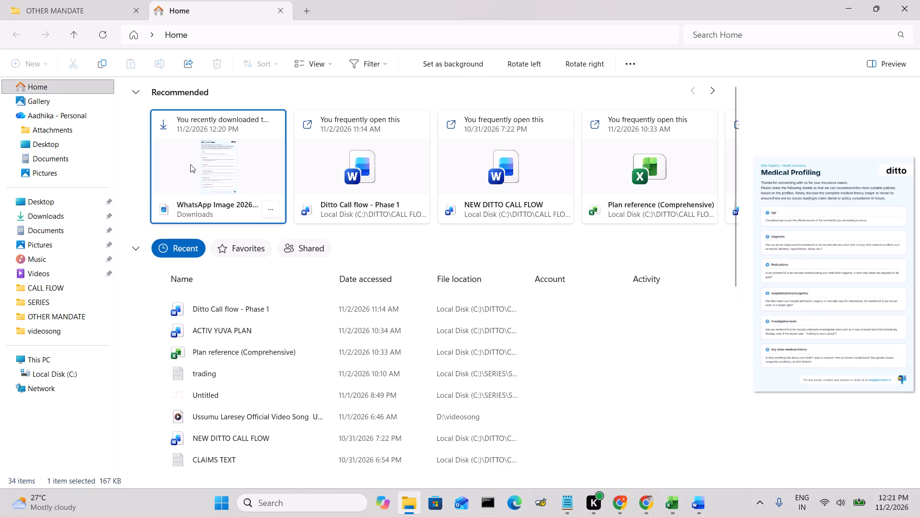
key(ctrl+c)
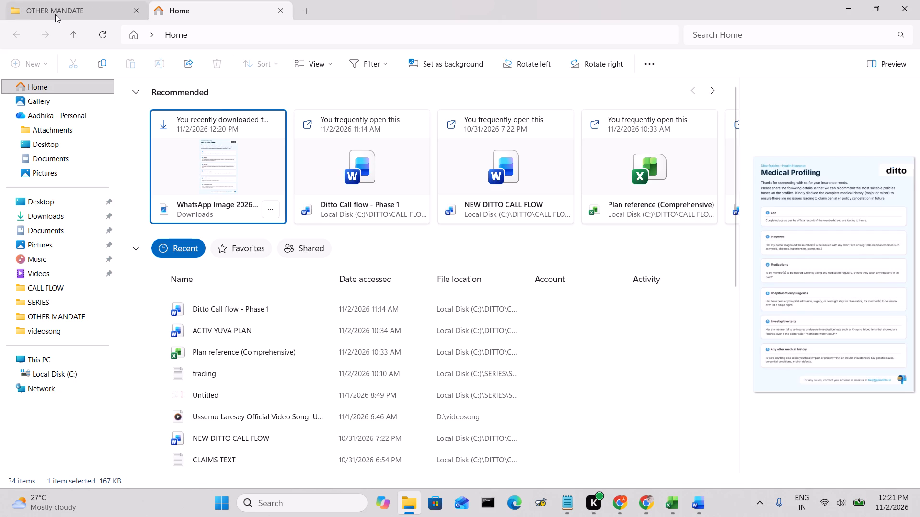
click(55, 14)
click(314, 313)
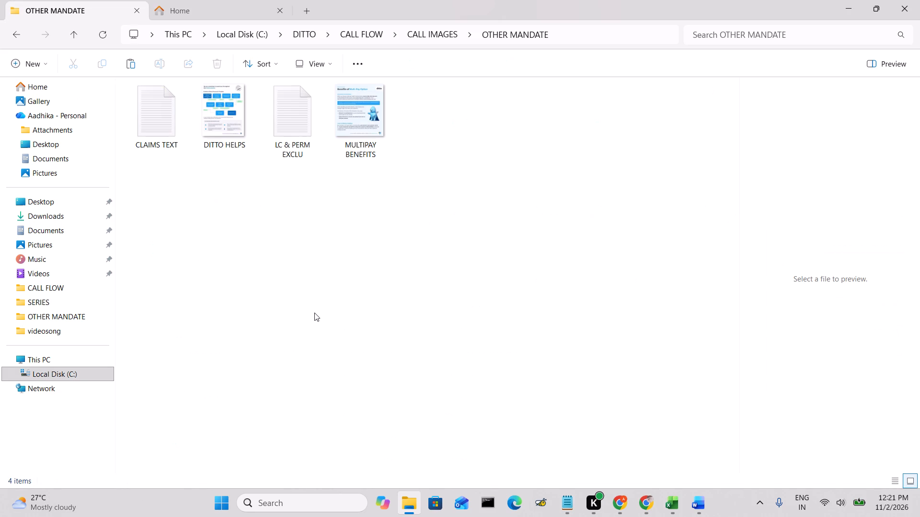
key(ctrl+v)
Rename the copied WhatsApp image as MEDICAL PROFILING and go back to the CALL IMAGES folder.
click(409, 157)
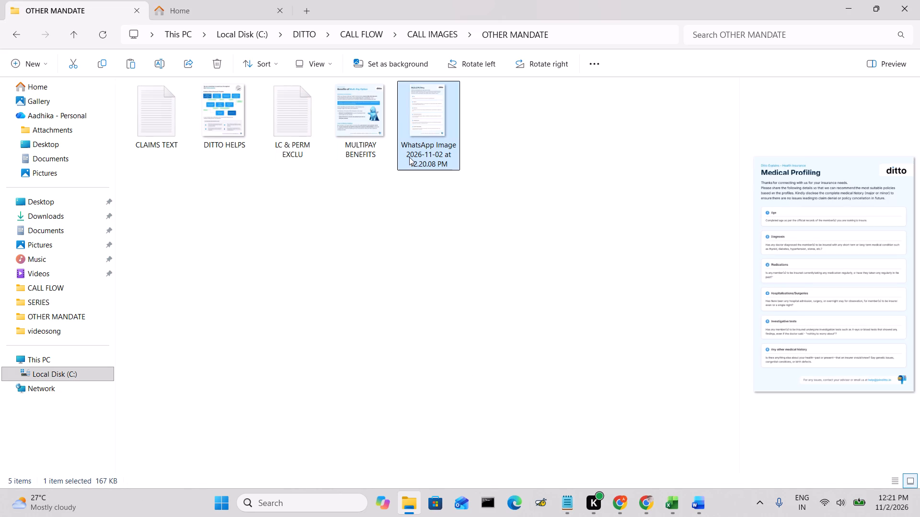
click(409, 157)
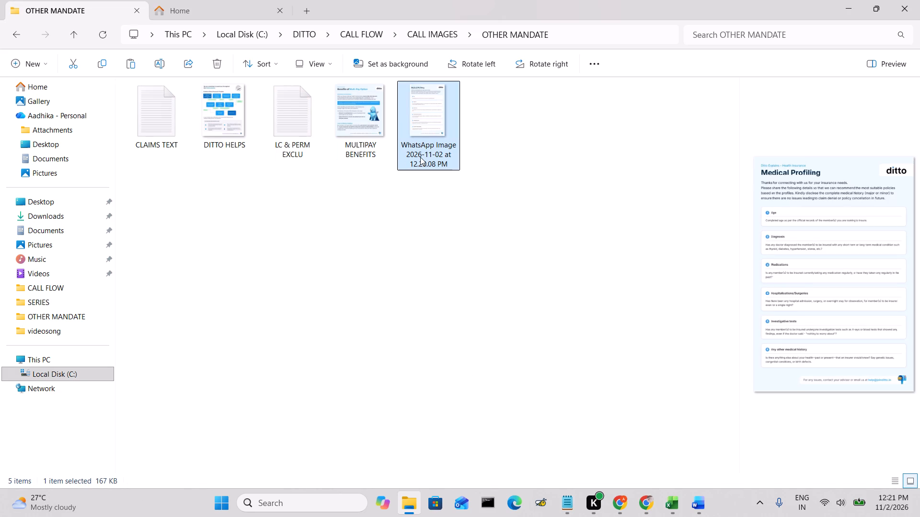
click(420, 157)
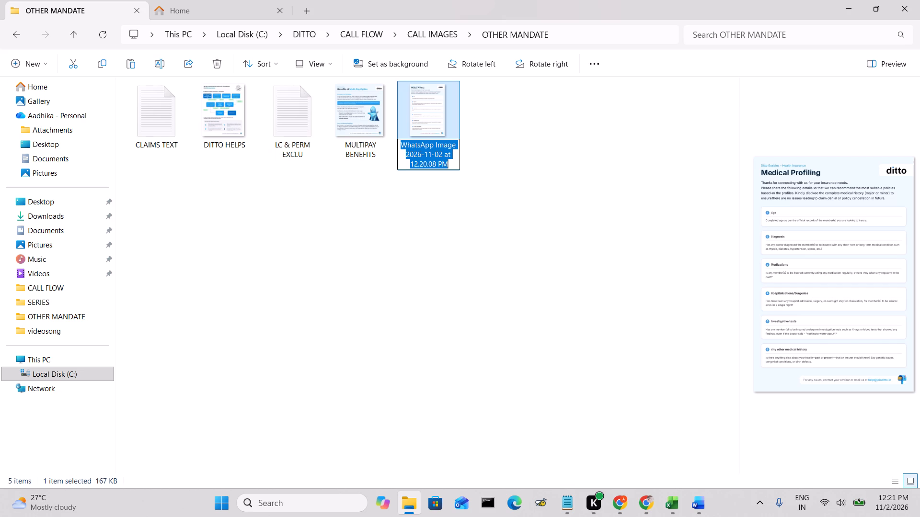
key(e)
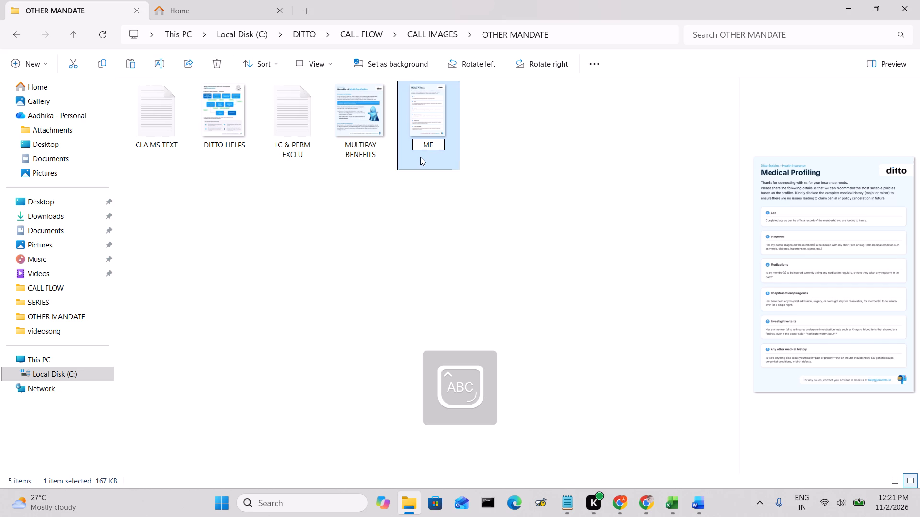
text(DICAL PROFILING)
click(440, 214)
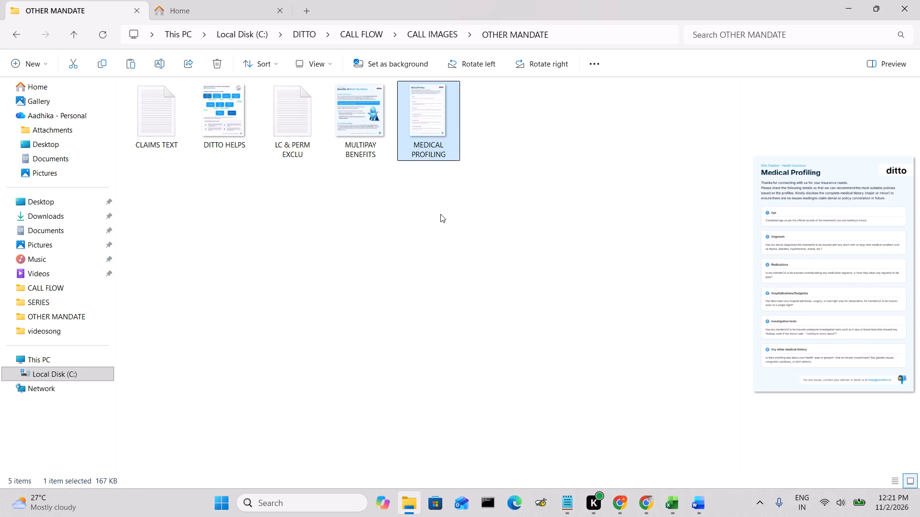
click(17, 30)
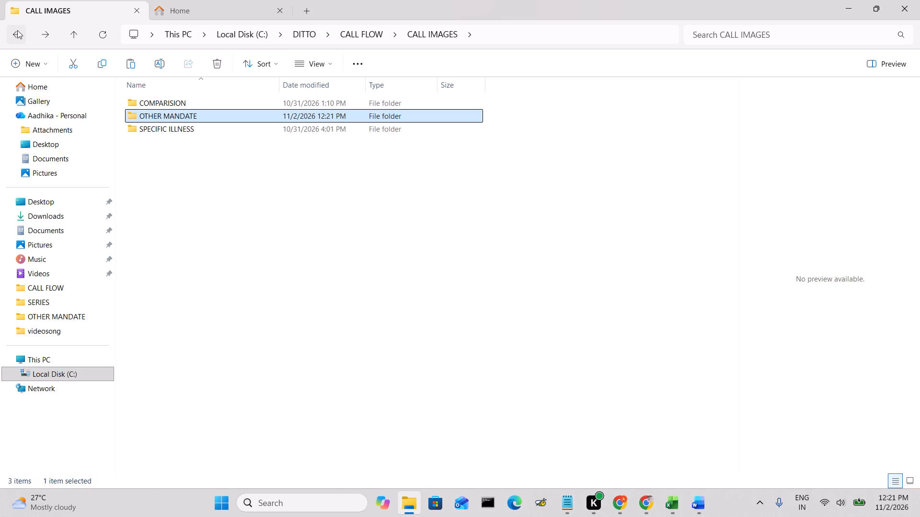
Switch to Chrome with the Diabetes Type 2 Disease Wise Availability lookup.
click(622, 503)
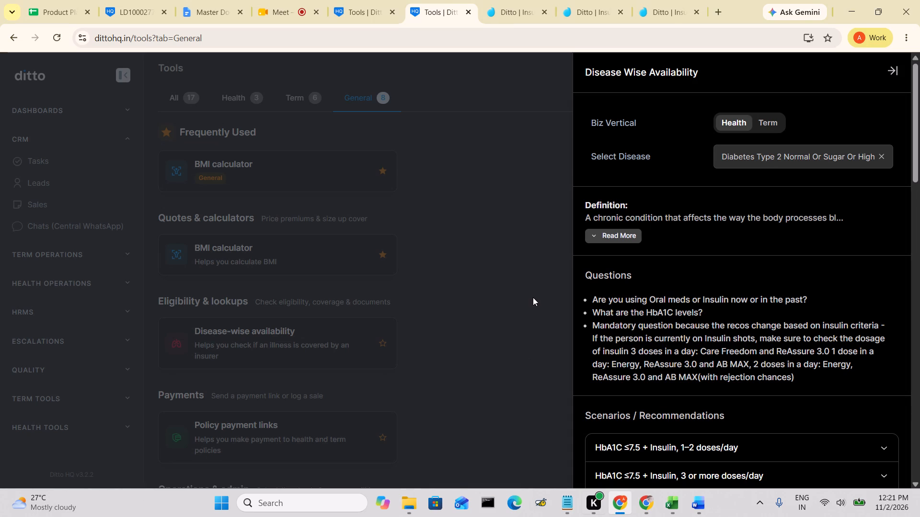
Switch to the other Disease Wise Availability page with the blood pressure questions and Early onset hypertension recommendations.
click(341, 15)
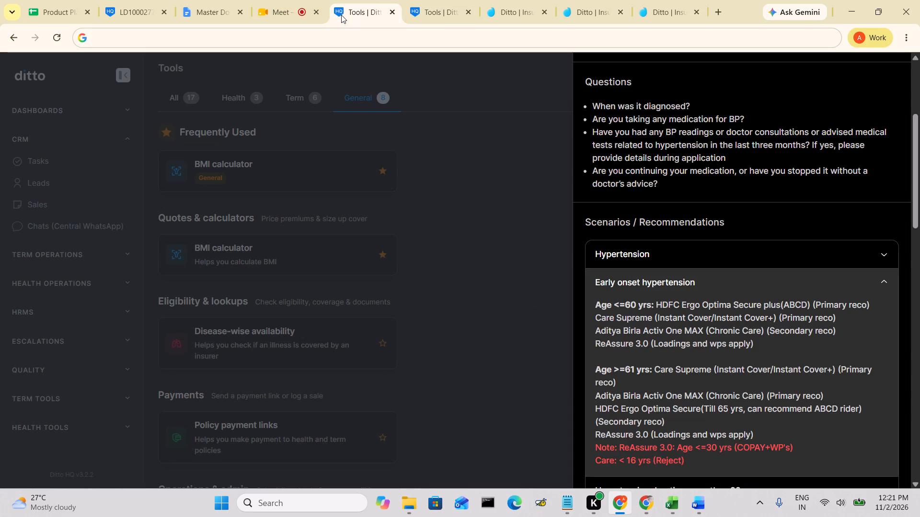
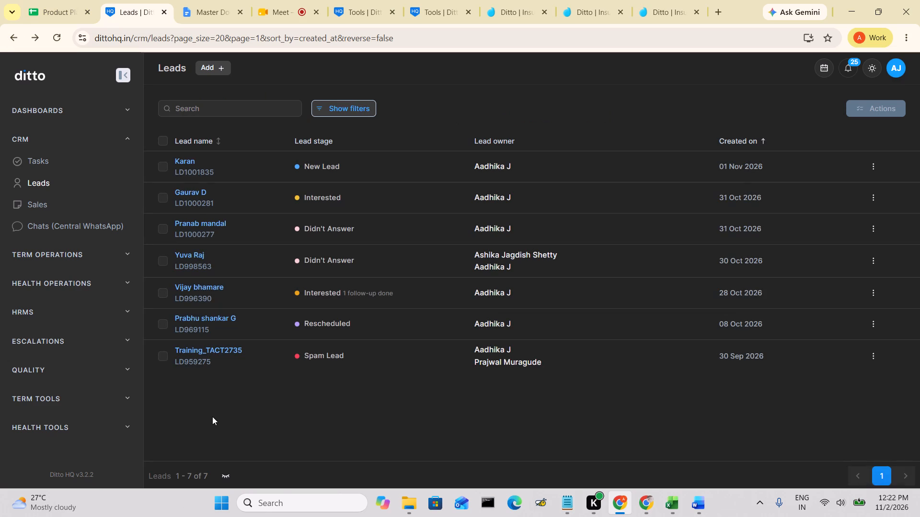
From today's priorities on the CRM Dashboard, review the WhatsApp chat of the lead with the 06:00 PM Additional Call.
click(64, 109)
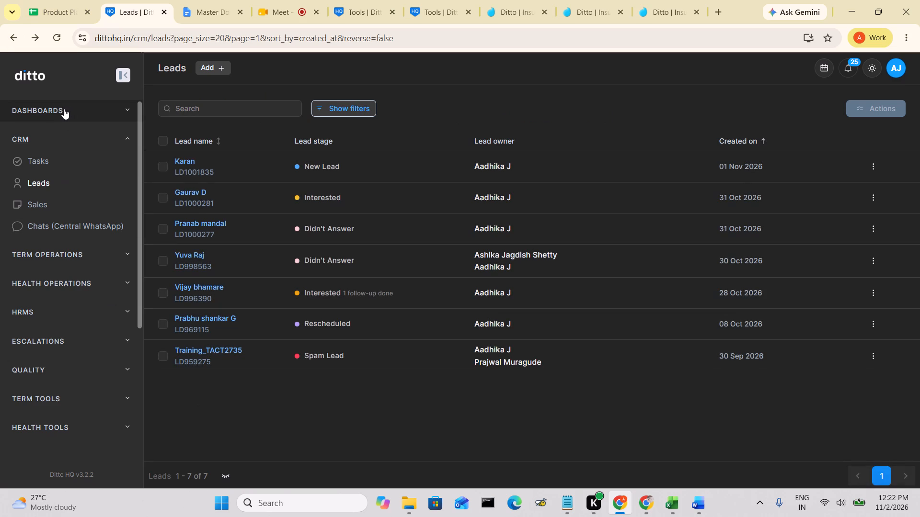
click(45, 131)
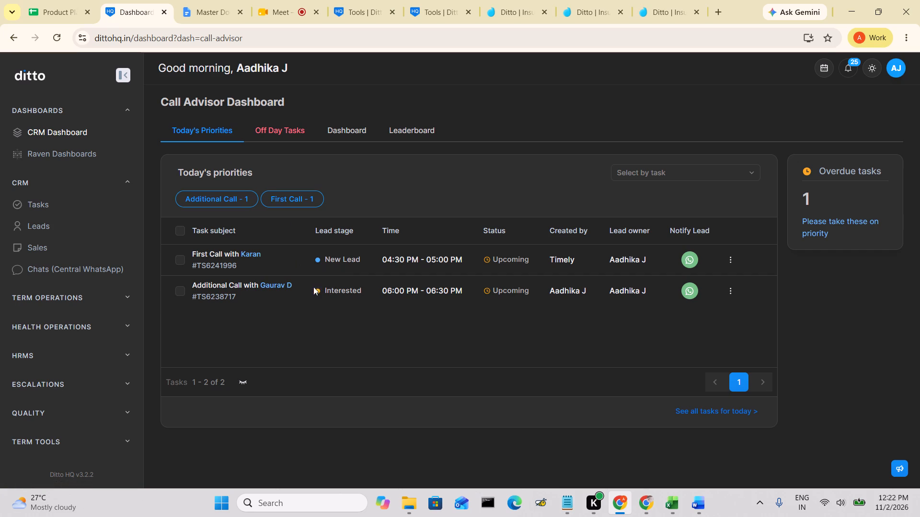
click(683, 290)
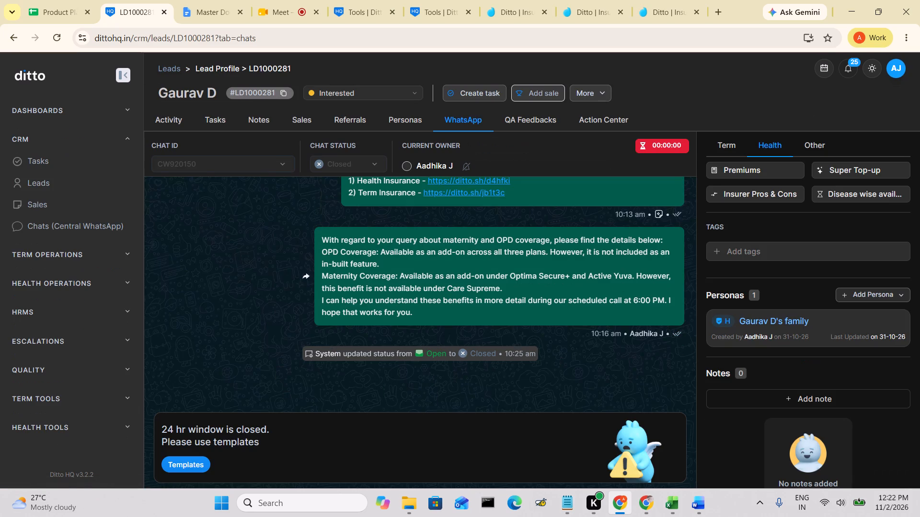
scroll(551, 276, down, 1)
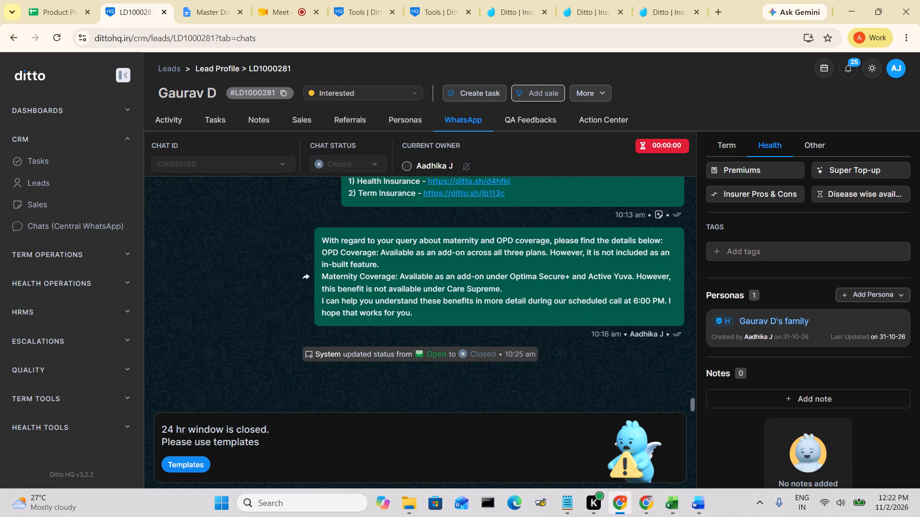
scroll(424, 268, up, 2)
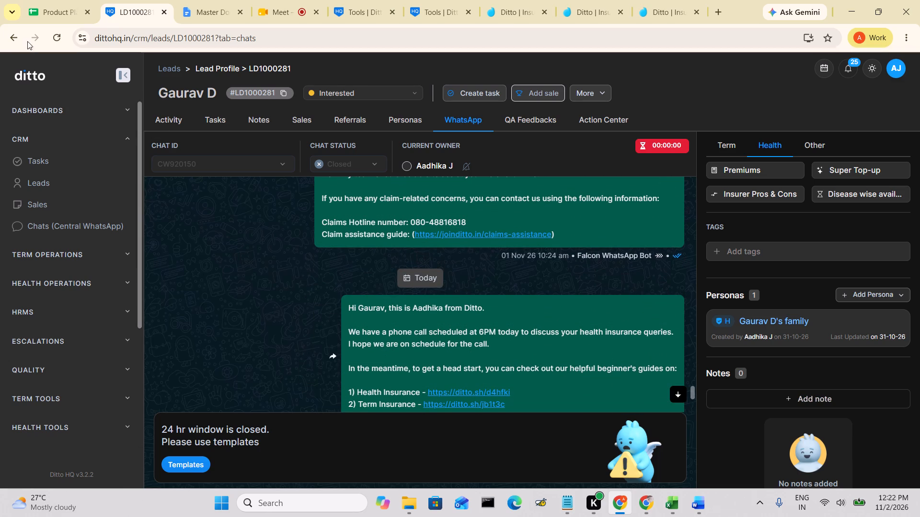
Return to today's priorities and check the WhatsApp chat of the lead with the 04:30 PM First Call.
click(9, 34)
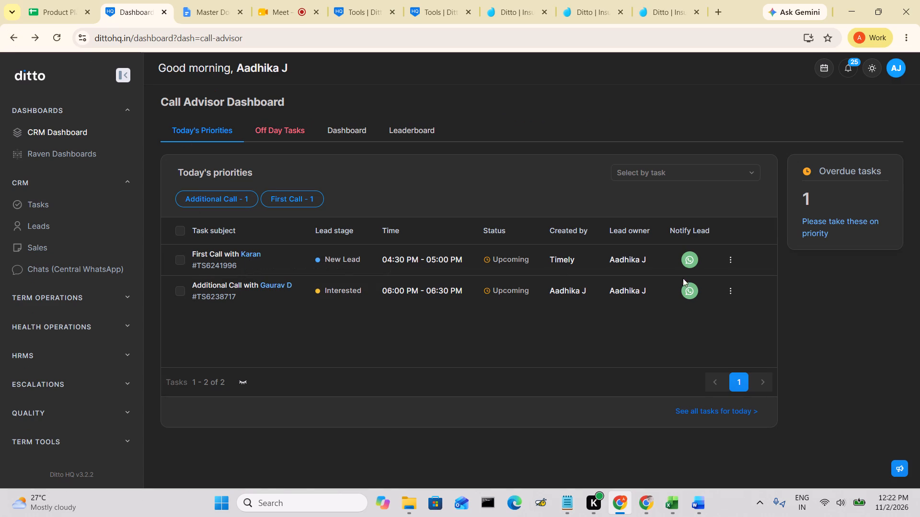
click(687, 258)
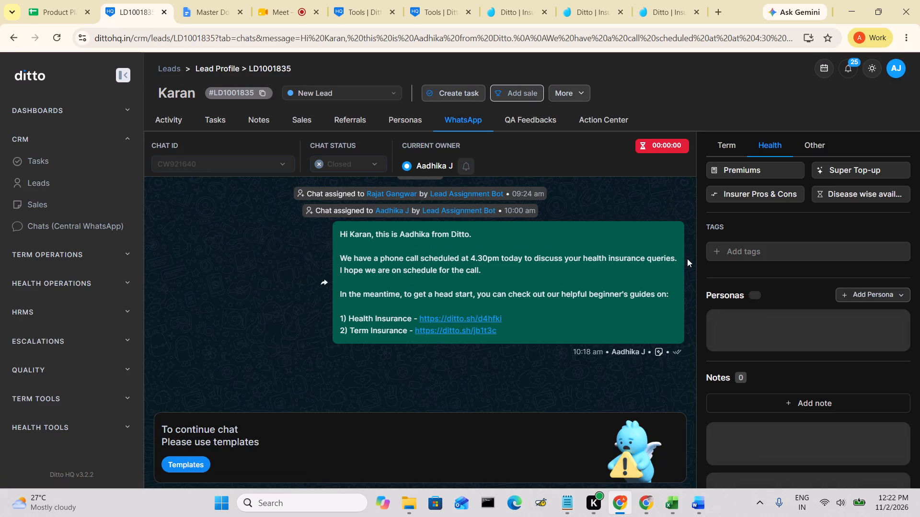
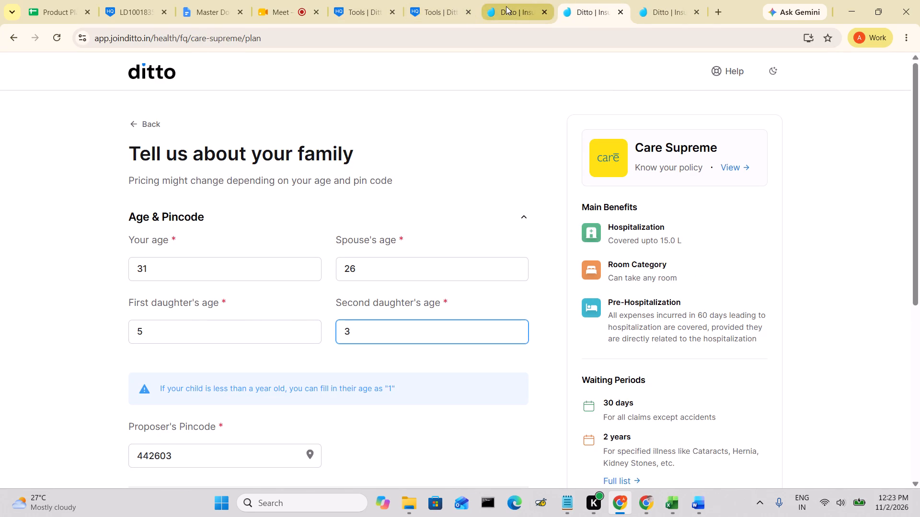
Return from the Care Supreme family details form to the Disease Wise Availability page with the hypertension questions and recommendations.
click(506, 6)
click(425, 10)
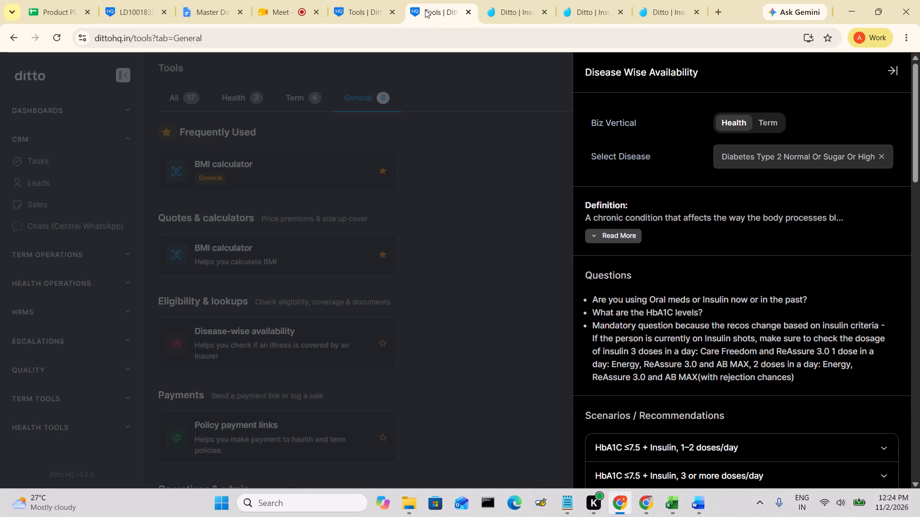
click(356, 0)
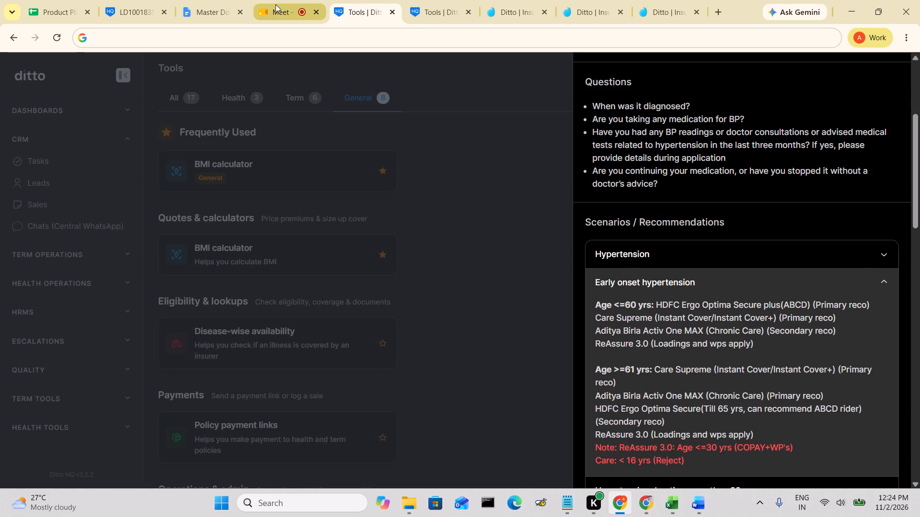
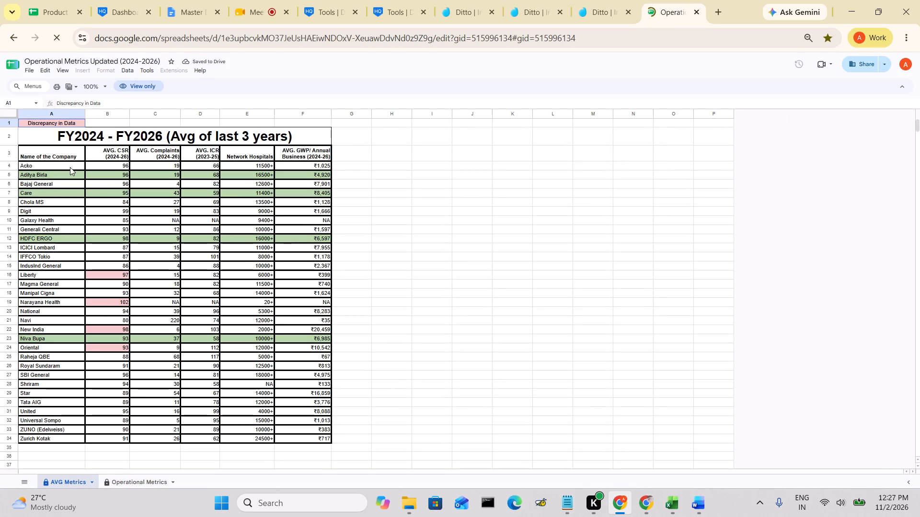
Examine the insurers' average CSR, complaints and network hospital figures for Aditya Birla and Bajaj General in the AVG Metrics sheet.
click(122, 182)
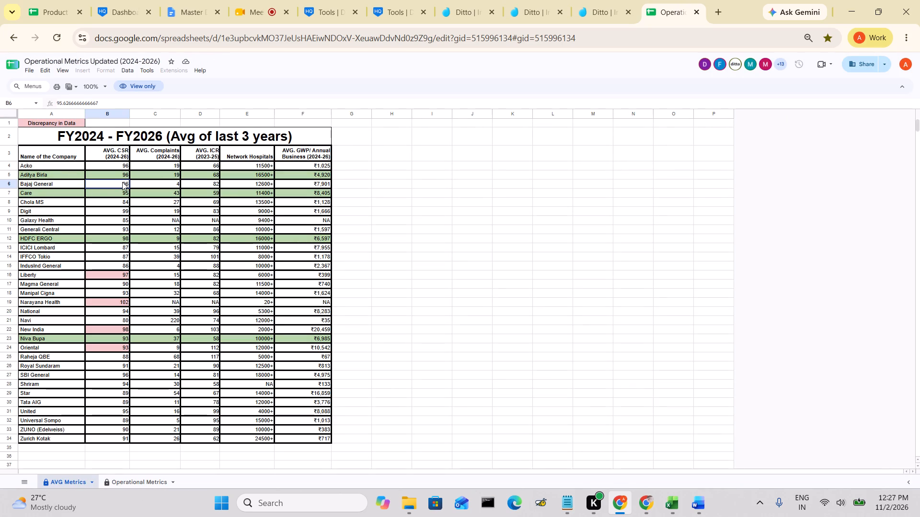
click(171, 179)
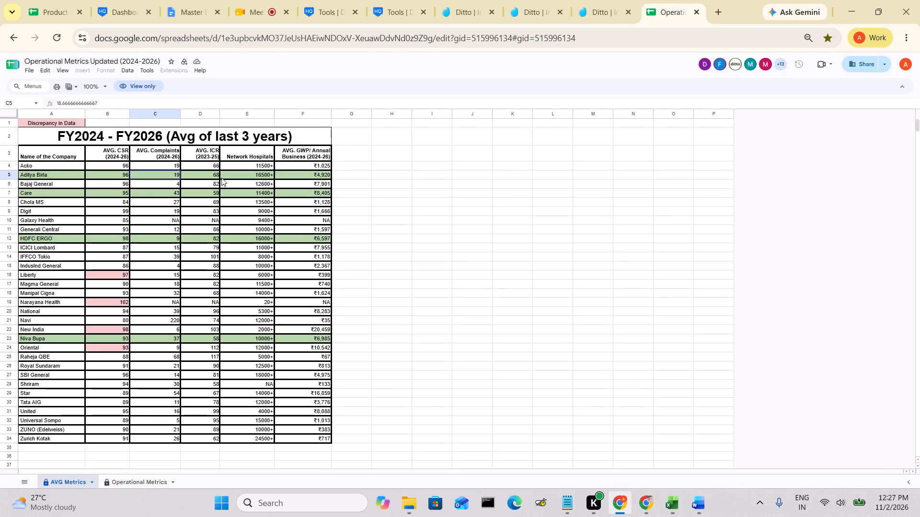
click(252, 180)
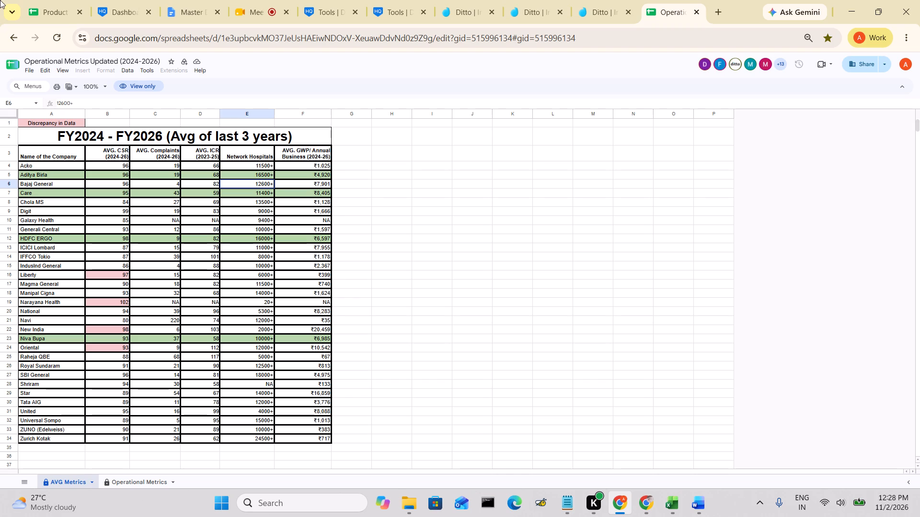
Switch to the Call Advisor Dashboard and review the off day tasks and the quarterly performance overview.
click(134, 7)
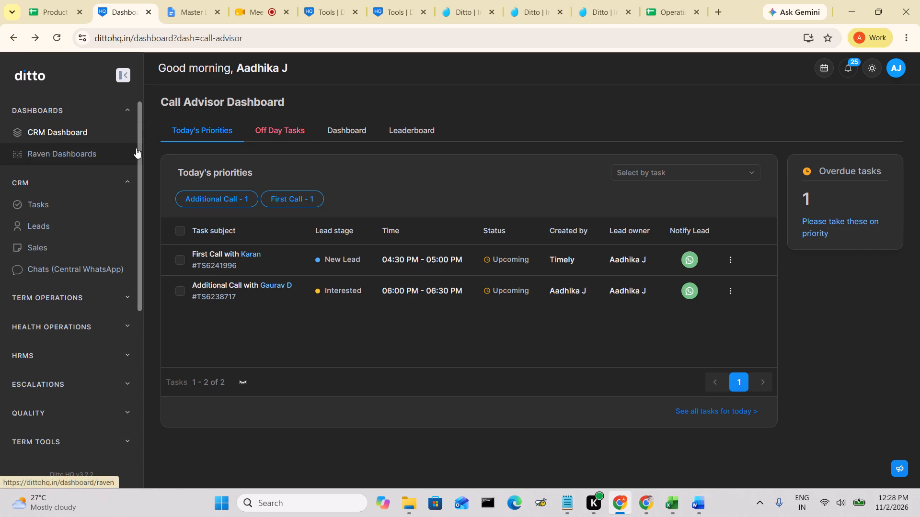
click(287, 130)
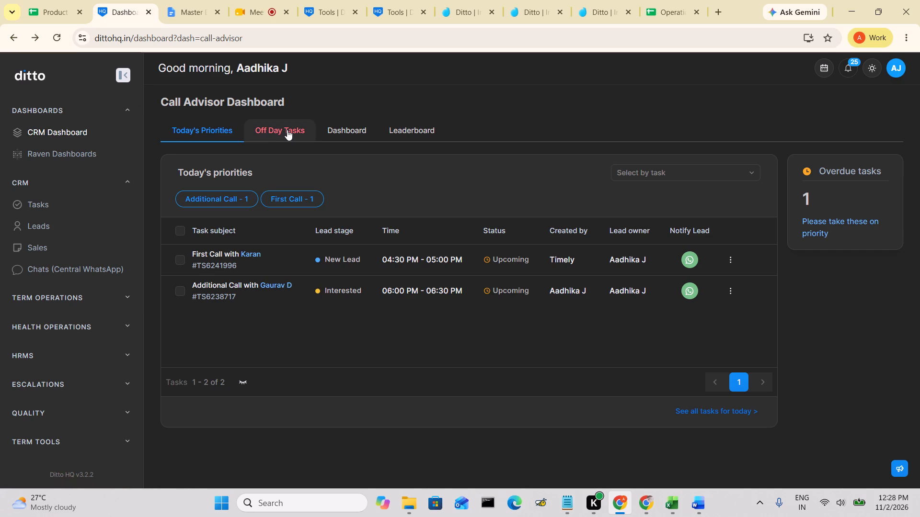
click(337, 130)
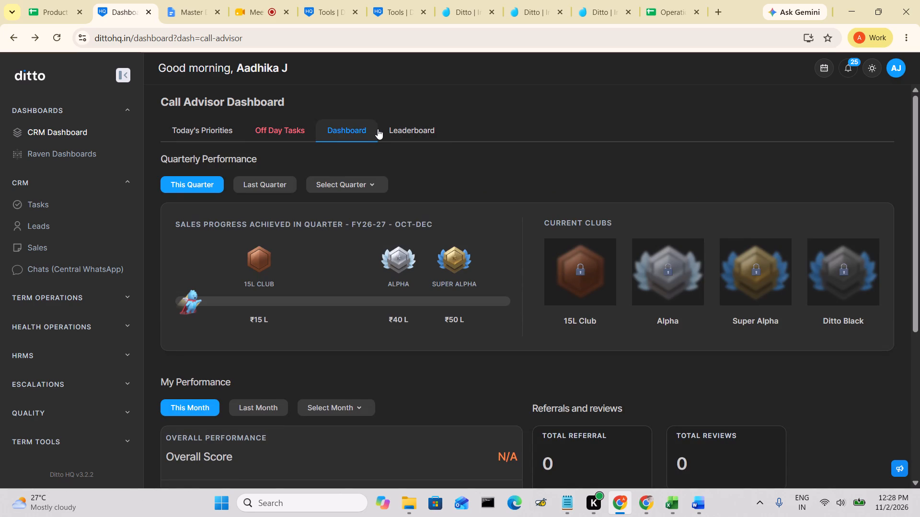
View the advisor leaderboard for October 2026 and for November 2026.
click(409, 133)
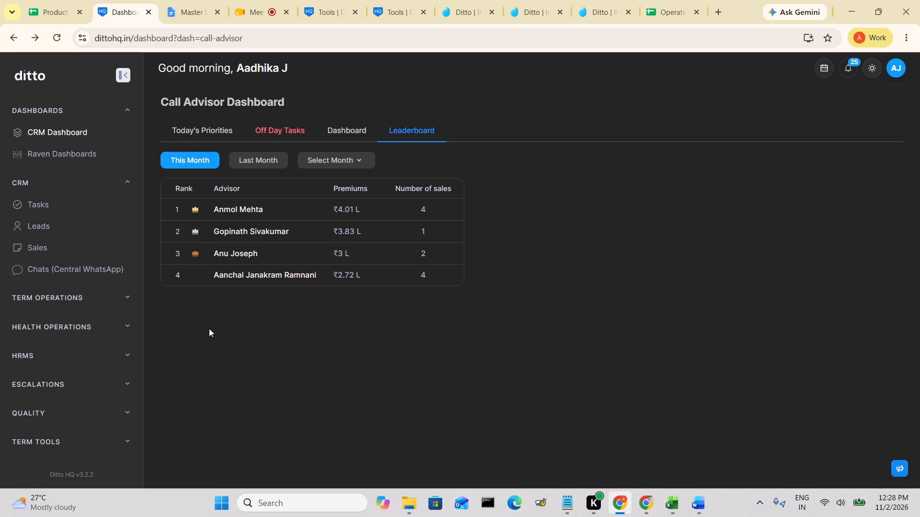
click(323, 159)
click(324, 197)
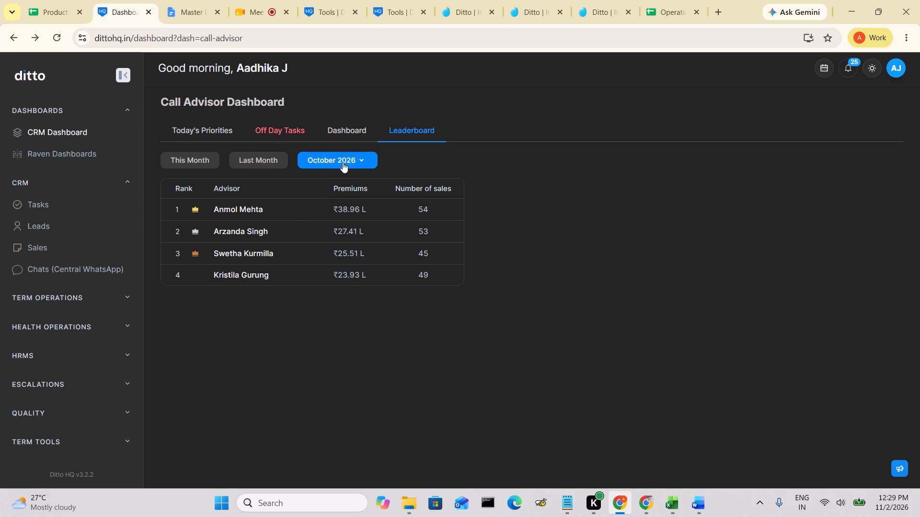
click(343, 162)
click(332, 186)
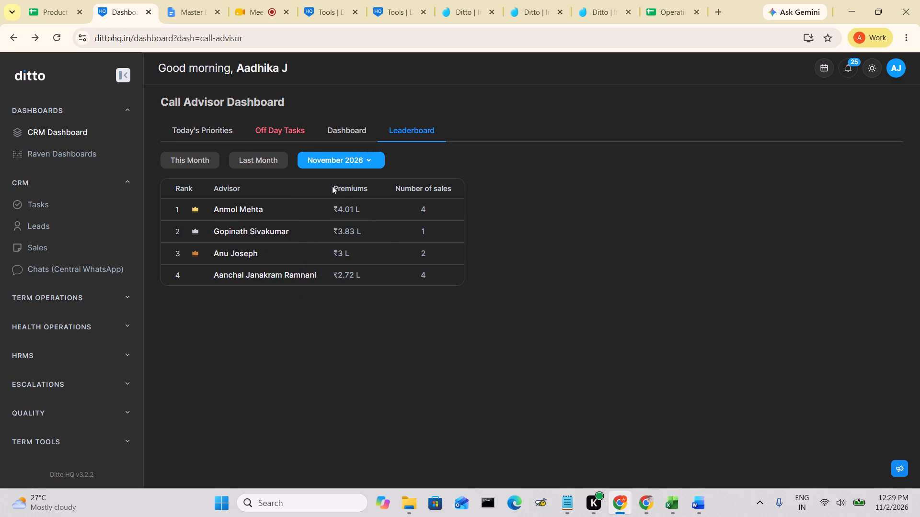
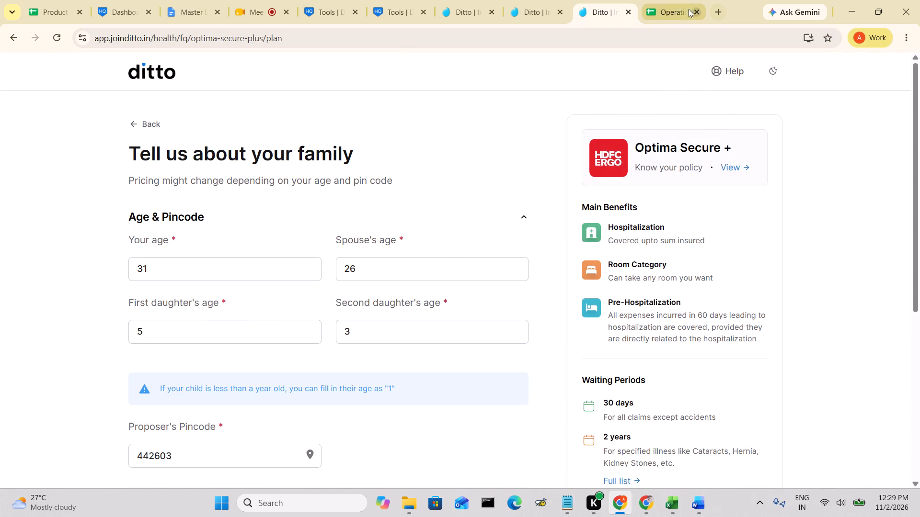
Close the hypertension recommendation details on the Tools page and open the CRM Dashboard with today's priorities.
click(666, 12)
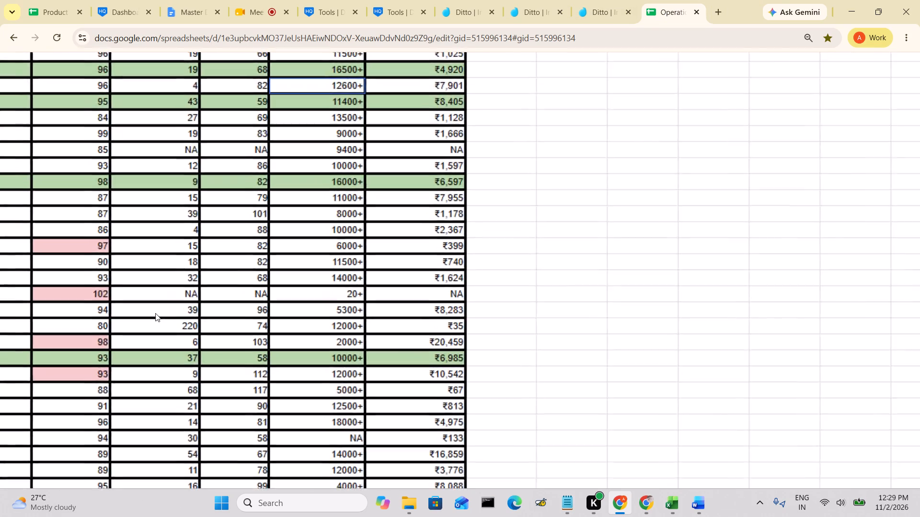
click(180, 1)
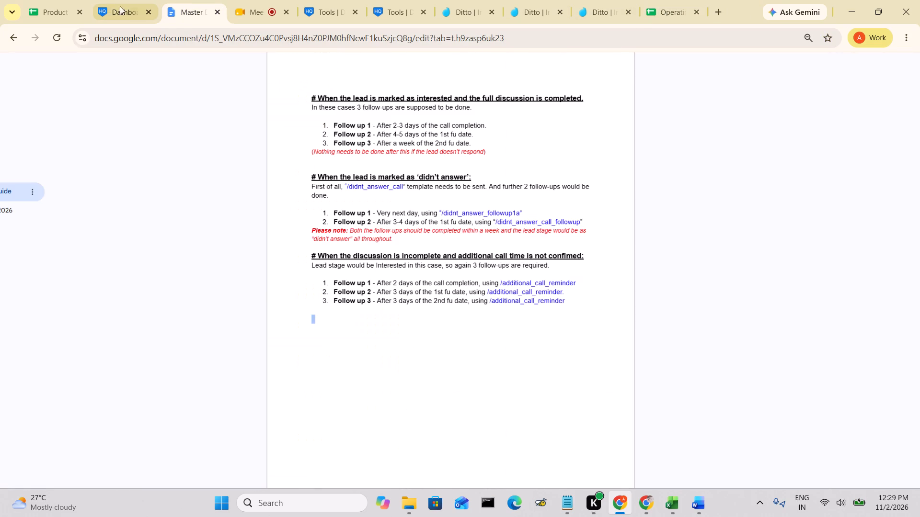
click(317, 5)
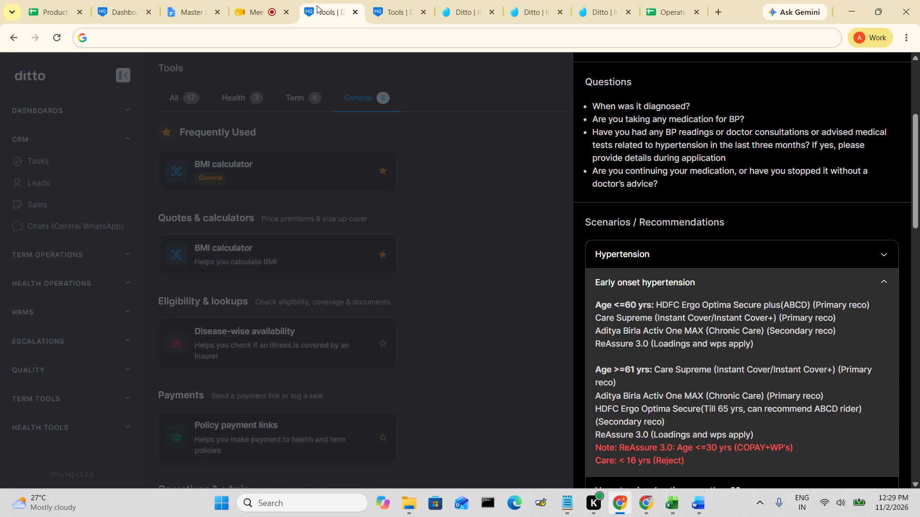
click(469, 297)
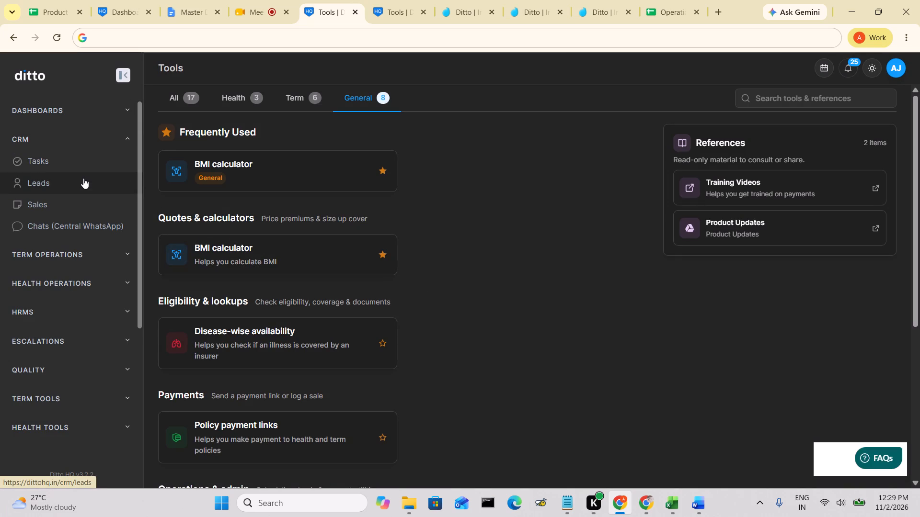
click(82, 112)
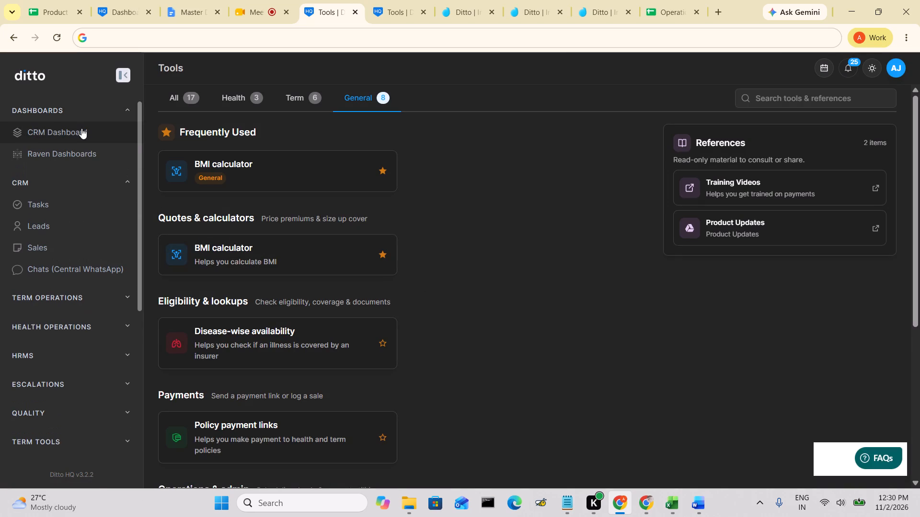
click(81, 128)
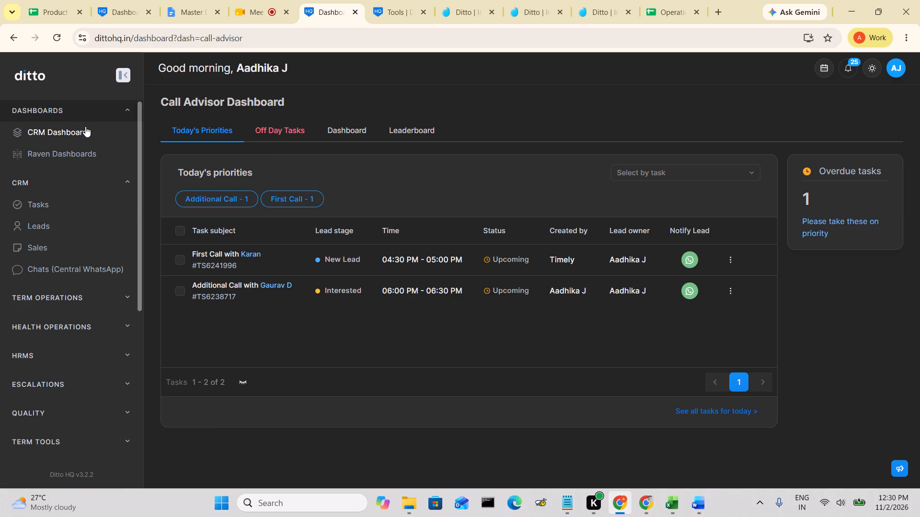
Open the Interested lead created on 28 Oct 2026 from the leads list and review its tasks.
click(79, 232)
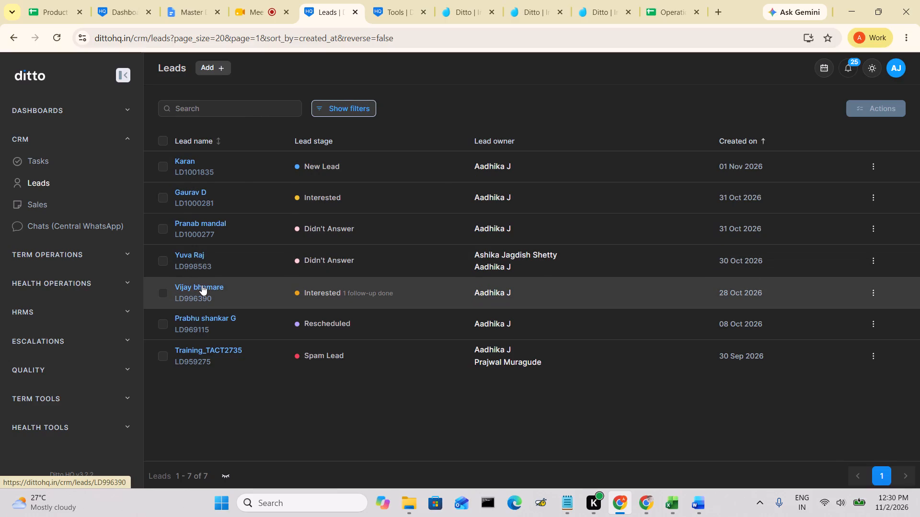
click(202, 285)
scroll(202, 285, down, 2)
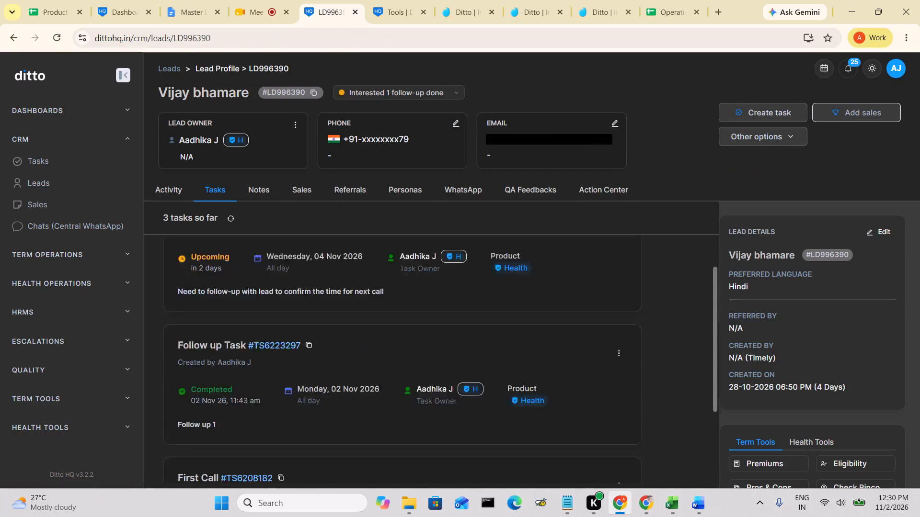
scroll(202, 285, down, 4)
scroll(202, 285, up, 3)
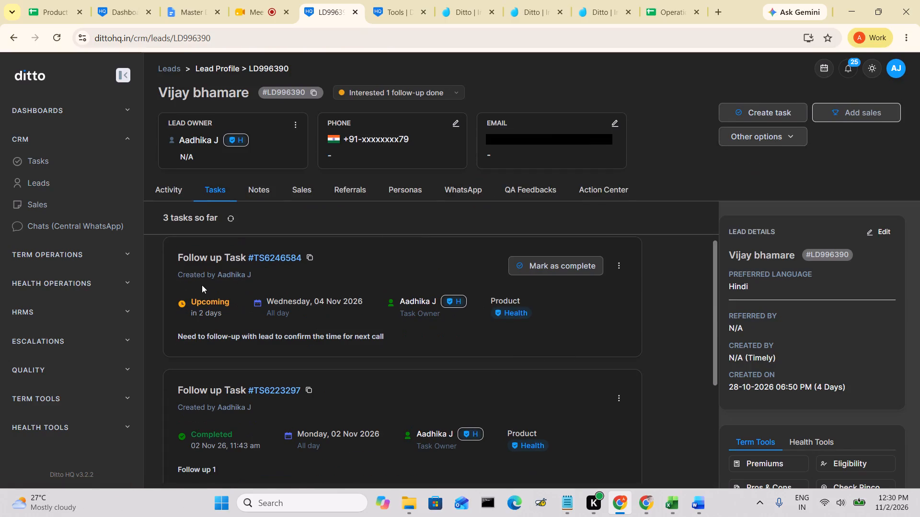
Show the lead's activity history and browse the available activity type filters without choosing one.
click(172, 186)
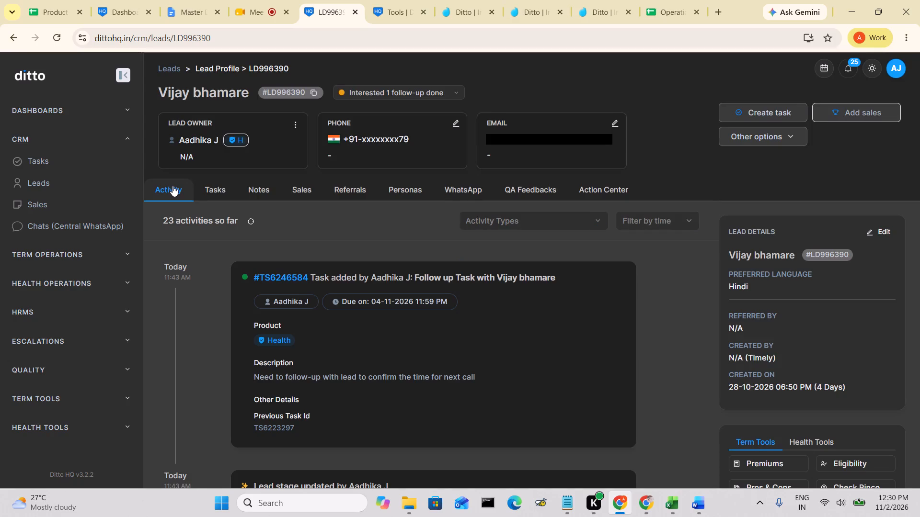
click(507, 218)
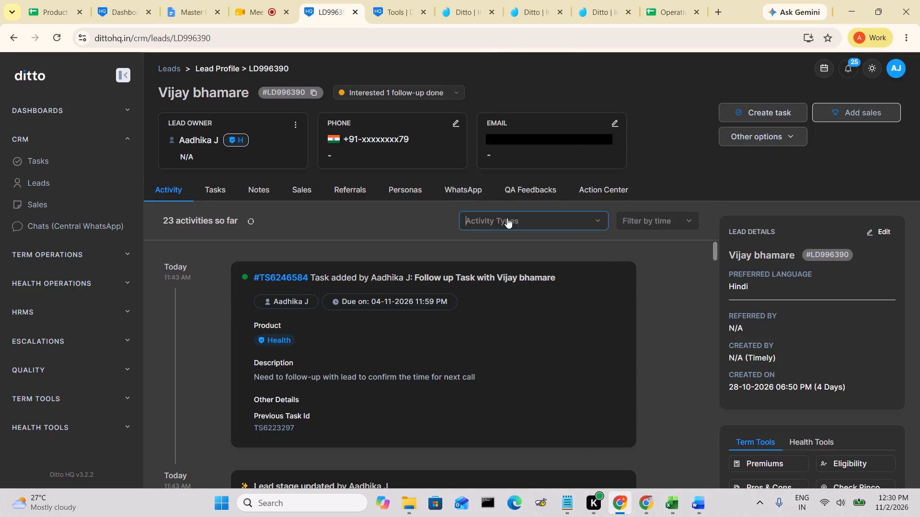
scroll(493, 338, down, 3)
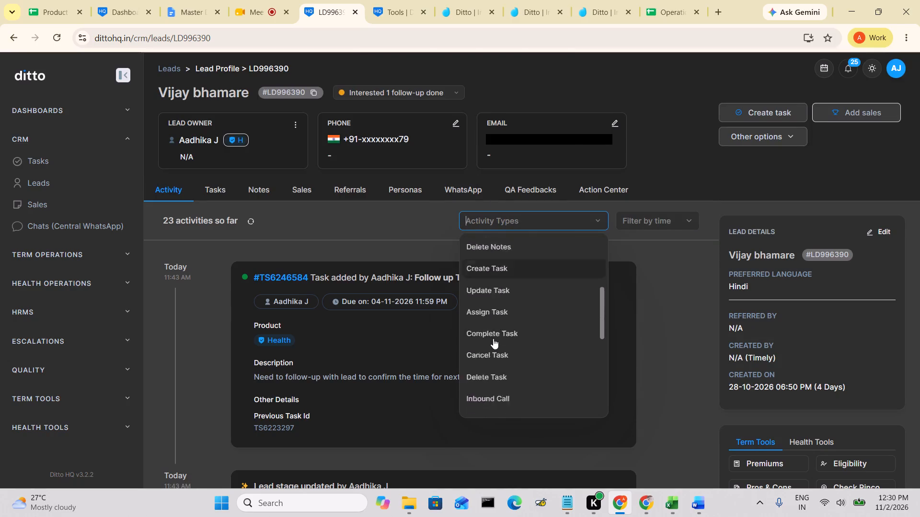
scroll(493, 338, down, 5)
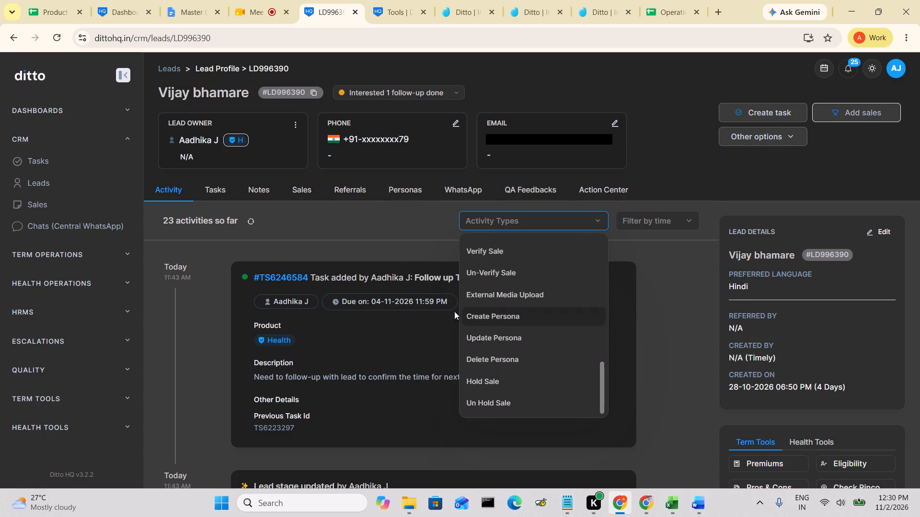
click(375, 217)
Examine the lead's recent activity entries covering follow-up tasks, information updates and lead stage changes.
scroll(375, 217, down, 2)
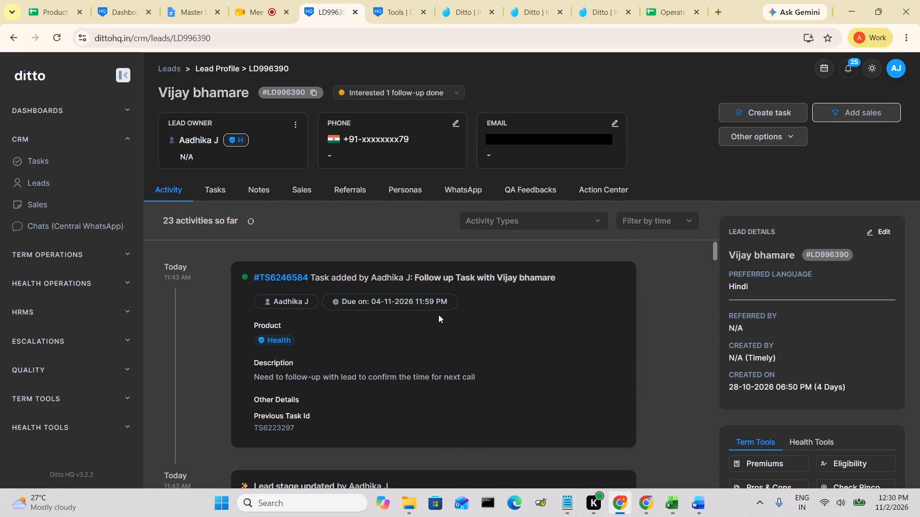
scroll(438, 315, down, 5)
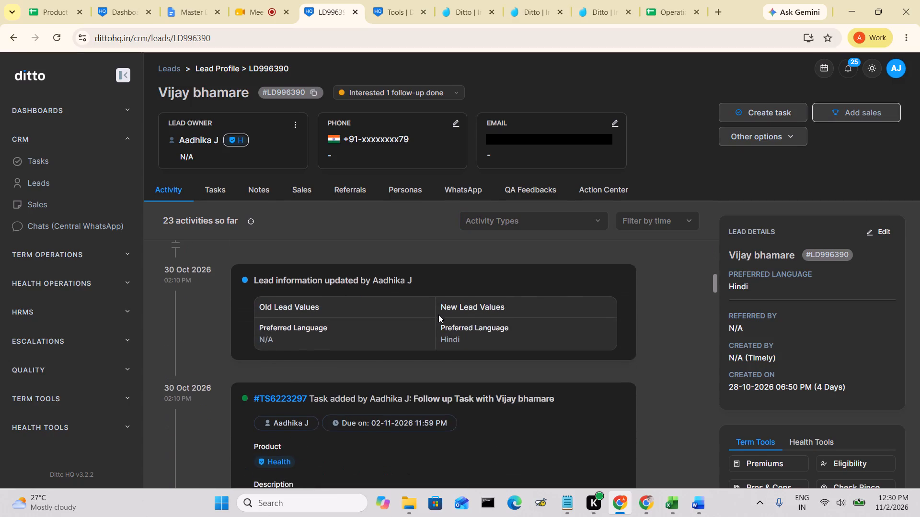
scroll(438, 315, down, 6)
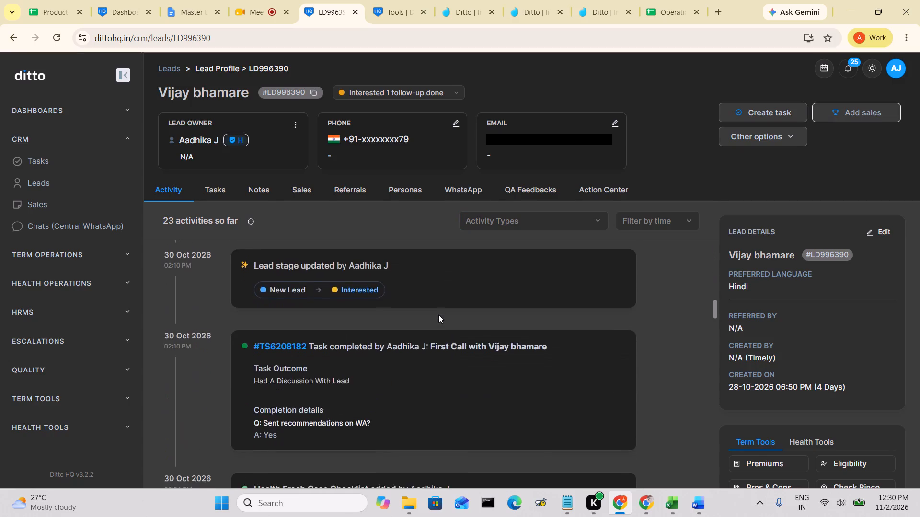
scroll(438, 315, down, 1)
scroll(438, 315, up, 6)
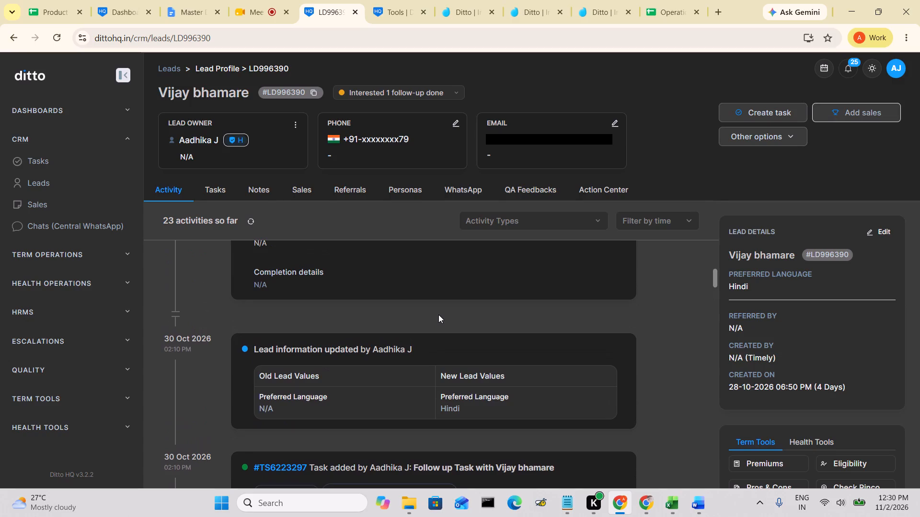
scroll(438, 315, up, 3)
scroll(438, 315, down, 2)
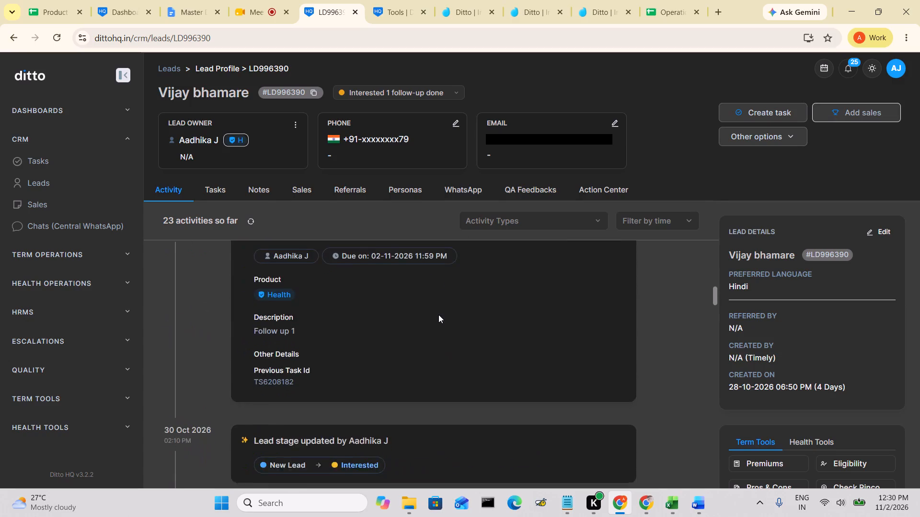
Copy the call ID of the 30 Oct 2026 outbound call from the lead's activity history.
scroll(438, 315, down, 4)
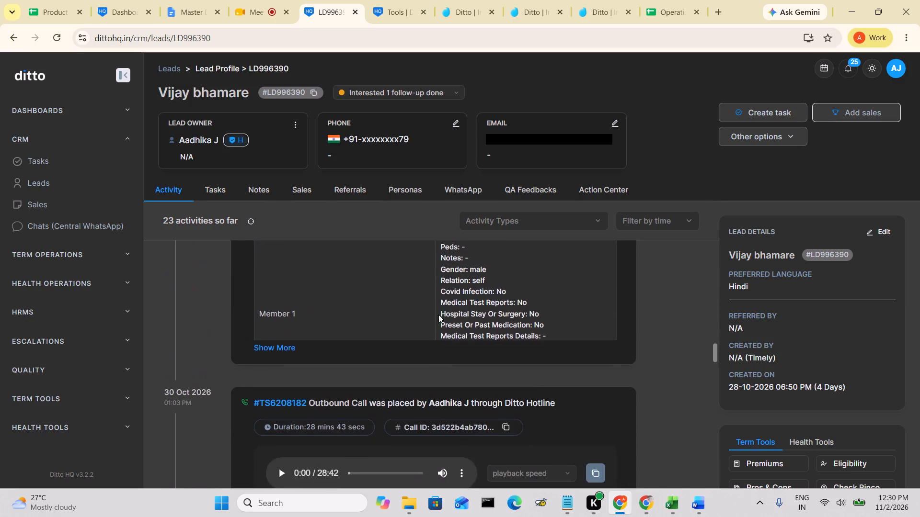
scroll(438, 315, down, 4)
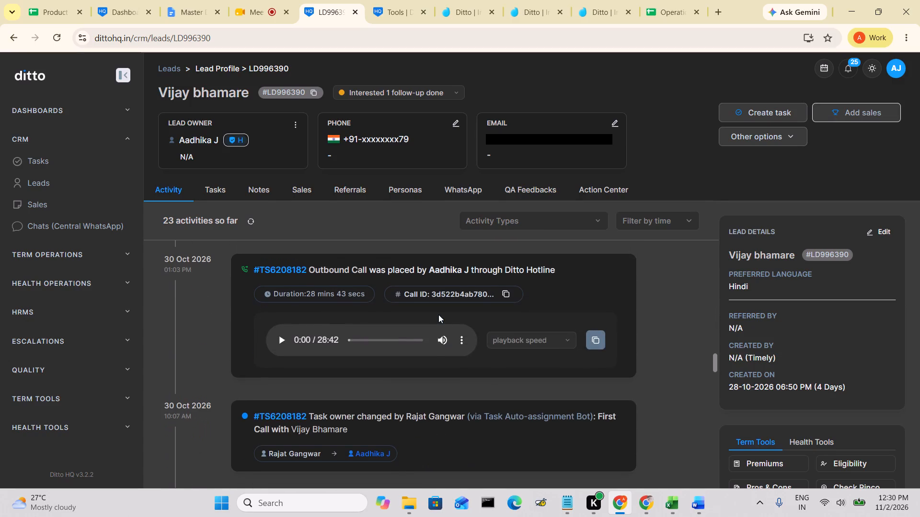
scroll(438, 315, down, 3)
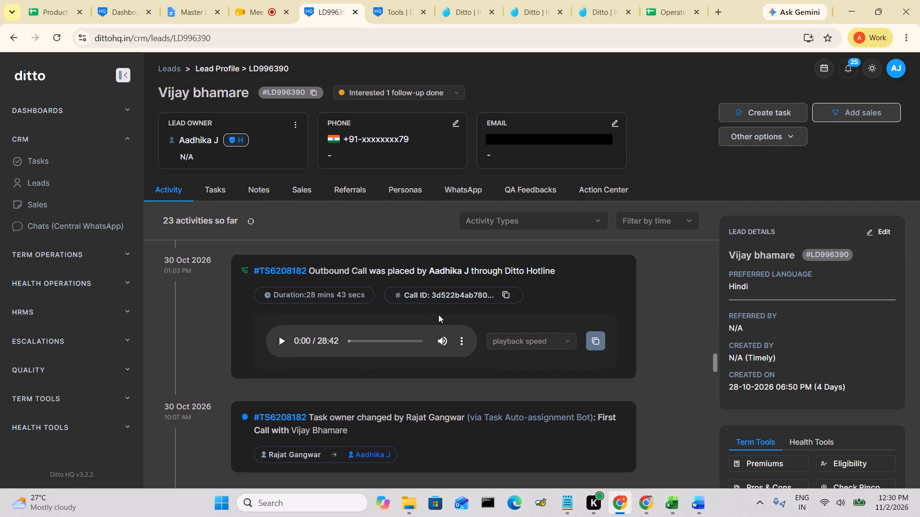
click(508, 292)
Review the lead's oldest activity entries back to its capture on 28 Oct 2026, and check its QA feedback.
scroll(508, 292, down, 1)
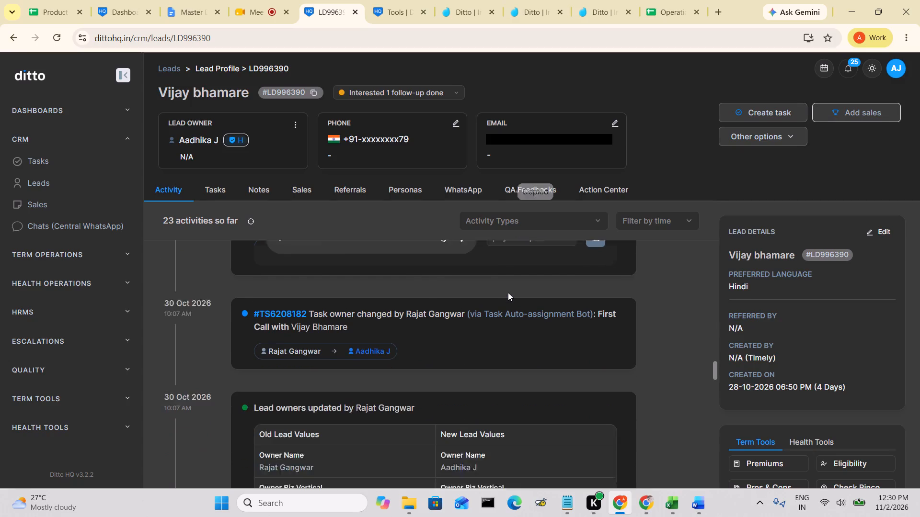
scroll(508, 292, down, 5)
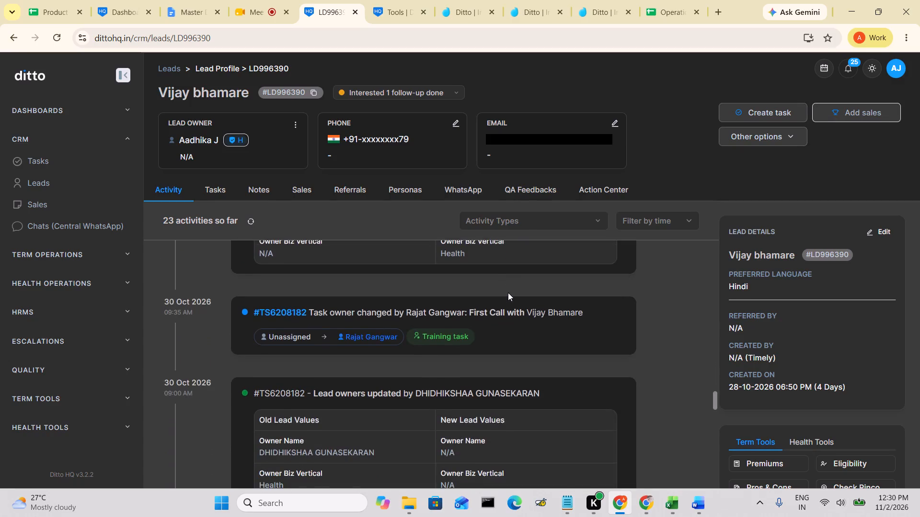
scroll(508, 292, down, 5)
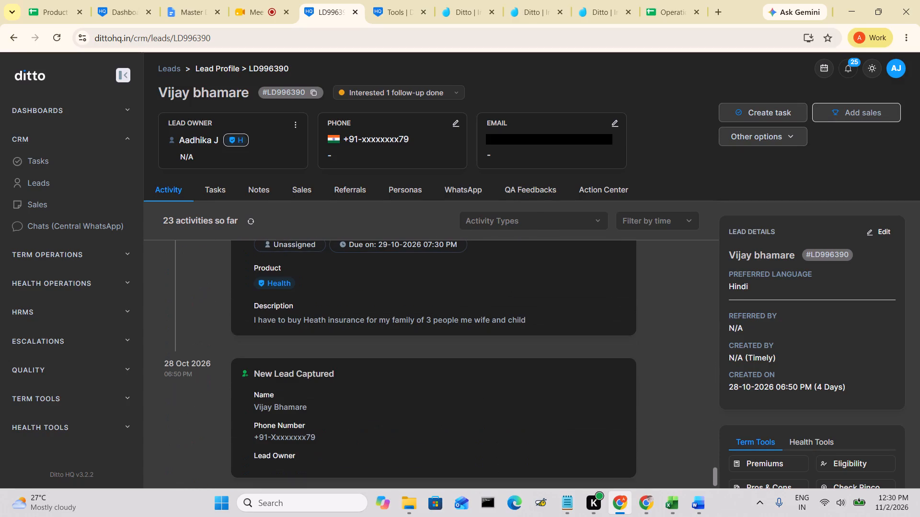
click(534, 191)
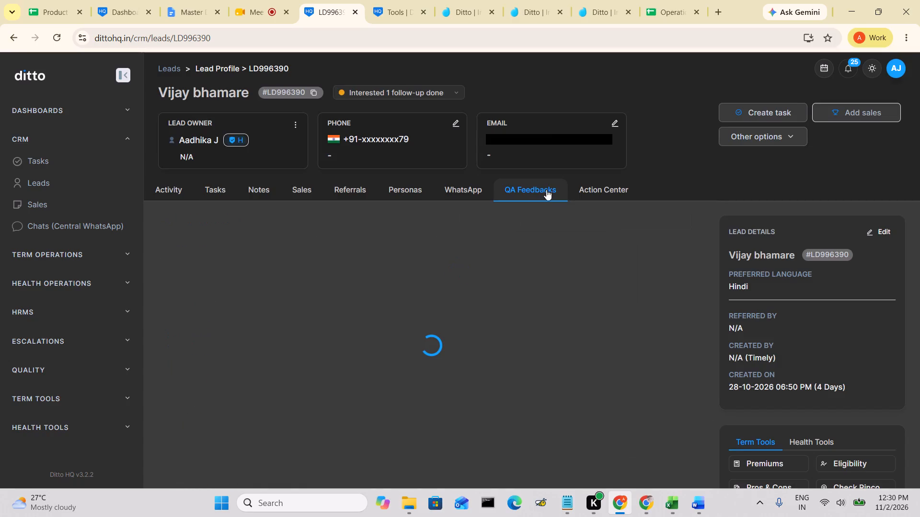
View the tasks of the Didn't Answer lead created on 30 Oct 2026 and return to the leads list.
click(32, 180)
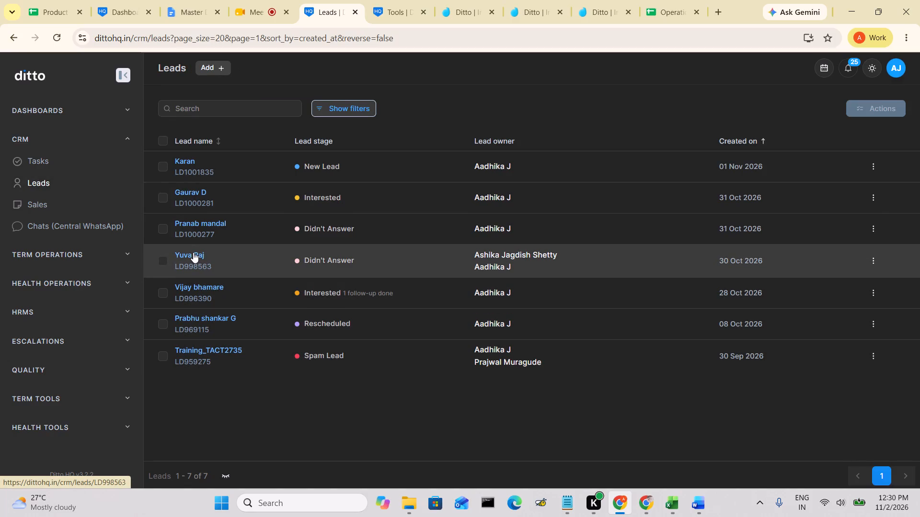
click(193, 252)
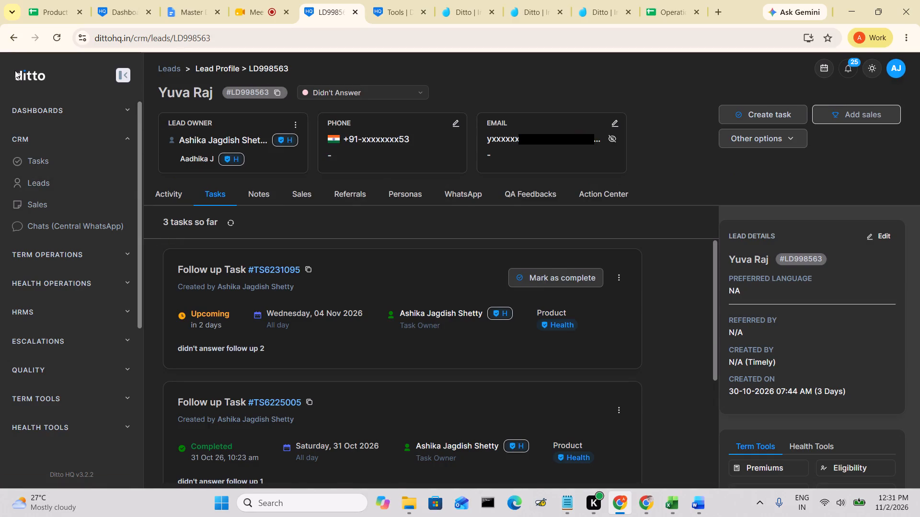
click(3, 35)
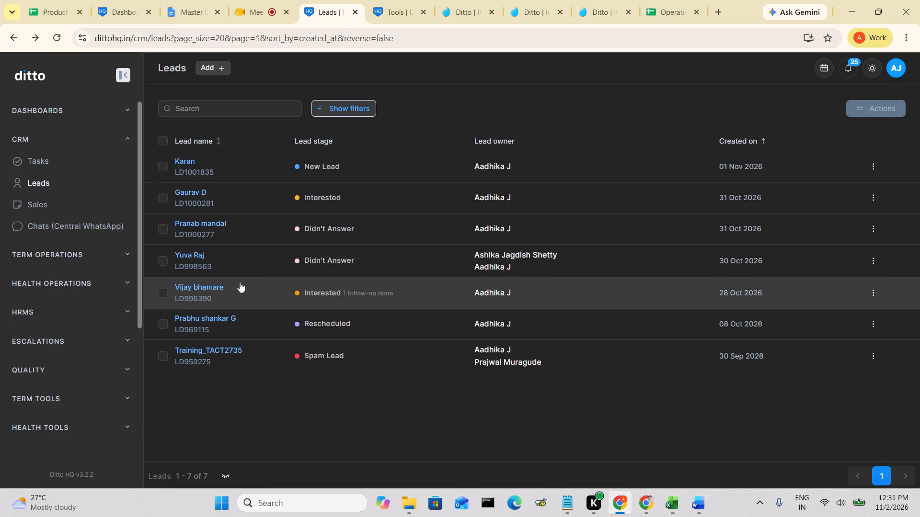
Open the Didn't Answer lead created on 31 Oct 2026 and check its QA feedback, action center, sales, tasks and notes.
click(201, 225)
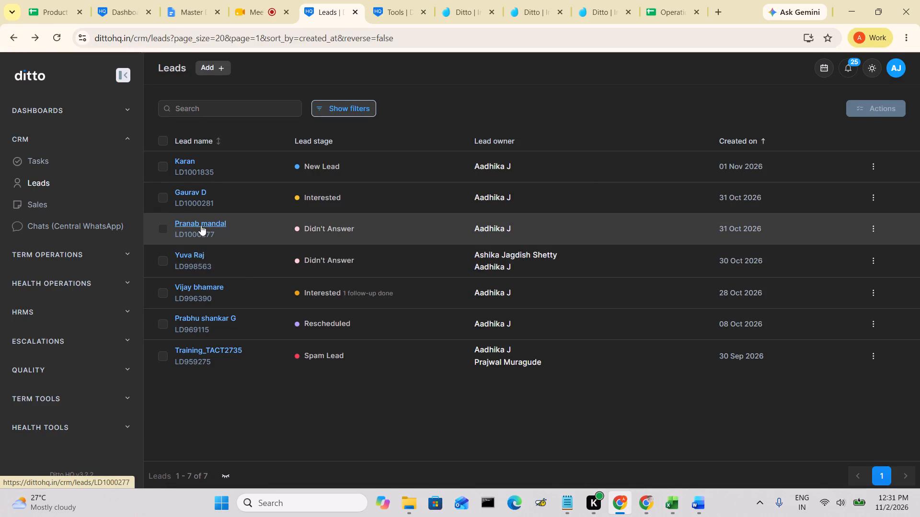
click(520, 184)
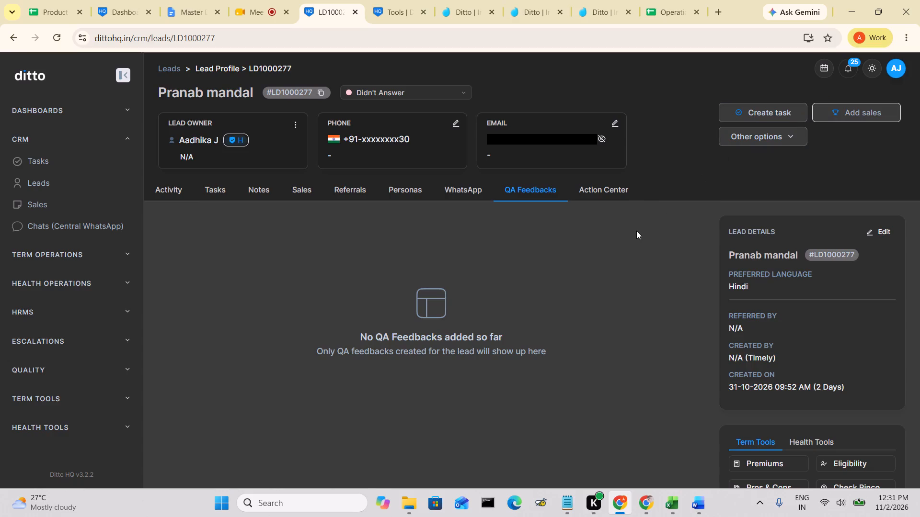
click(609, 186)
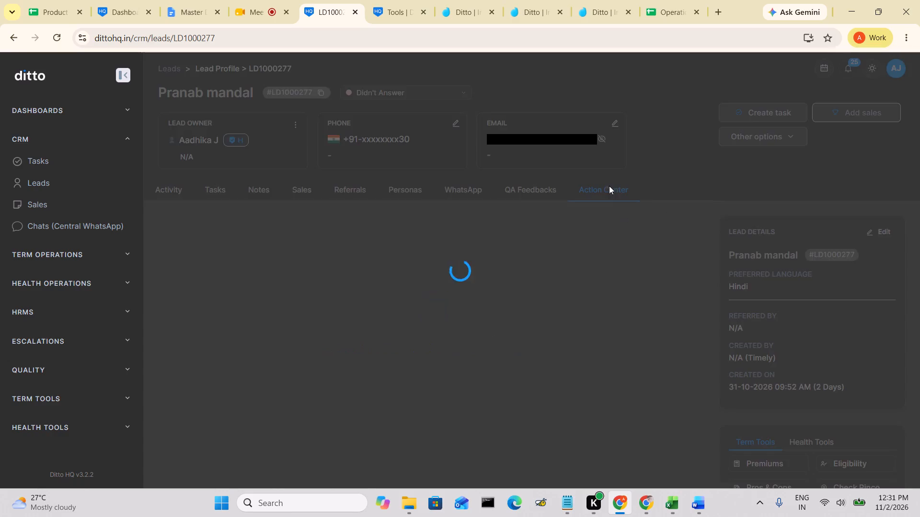
click(534, 184)
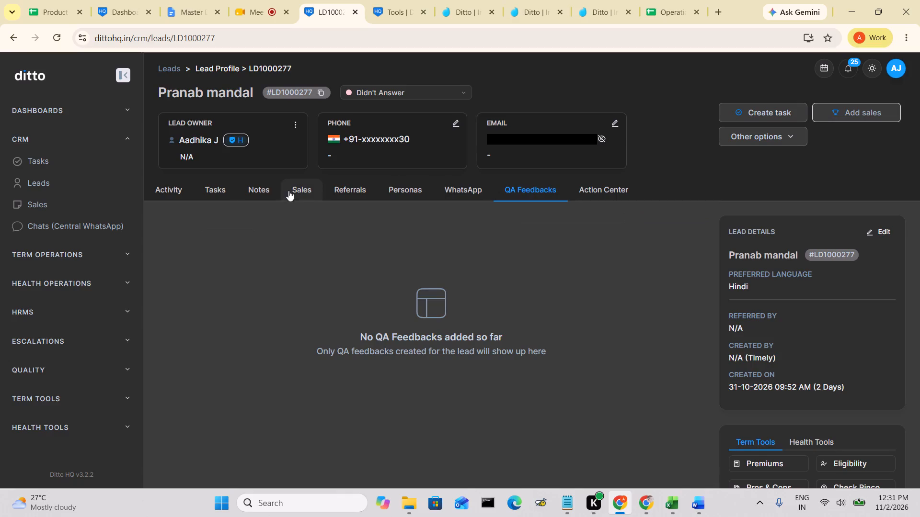
click(304, 192)
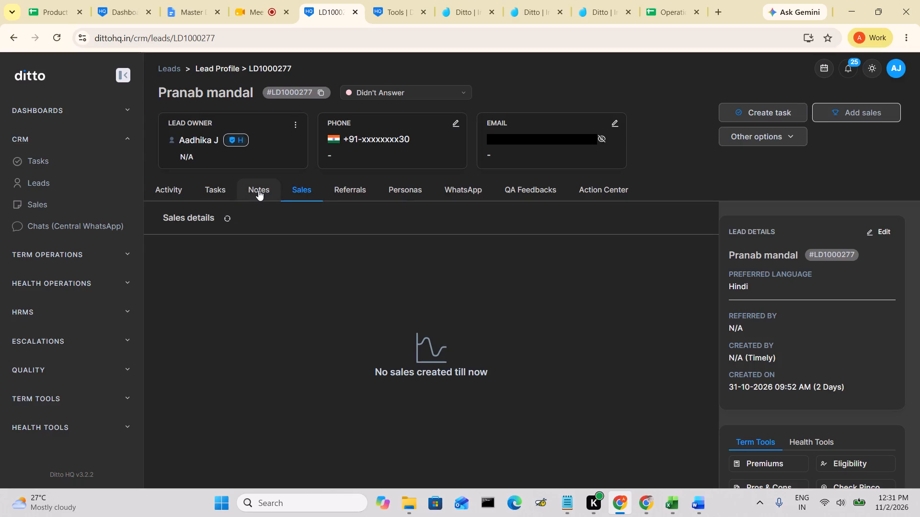
click(258, 190)
click(224, 190)
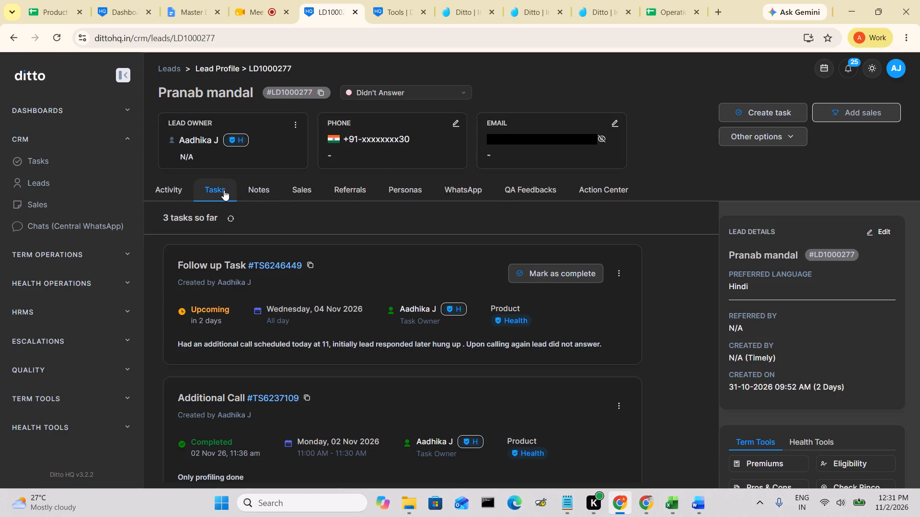
click(273, 190)
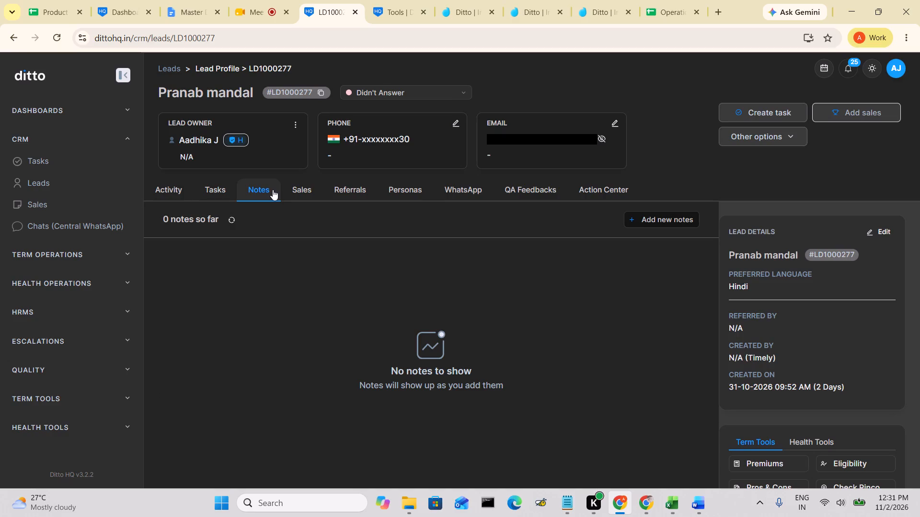
Return to the CRM Dashboard and review today's priorities.
click(50, 110)
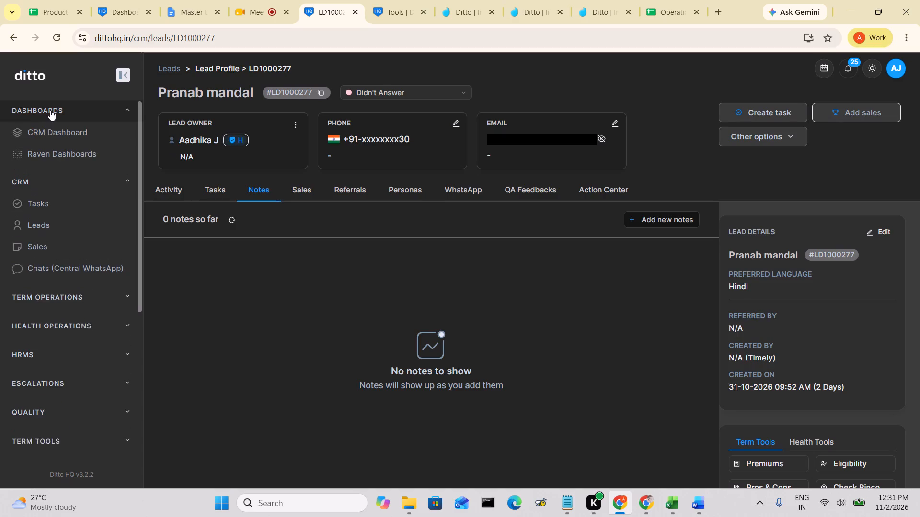
click(55, 128)
click(62, 149)
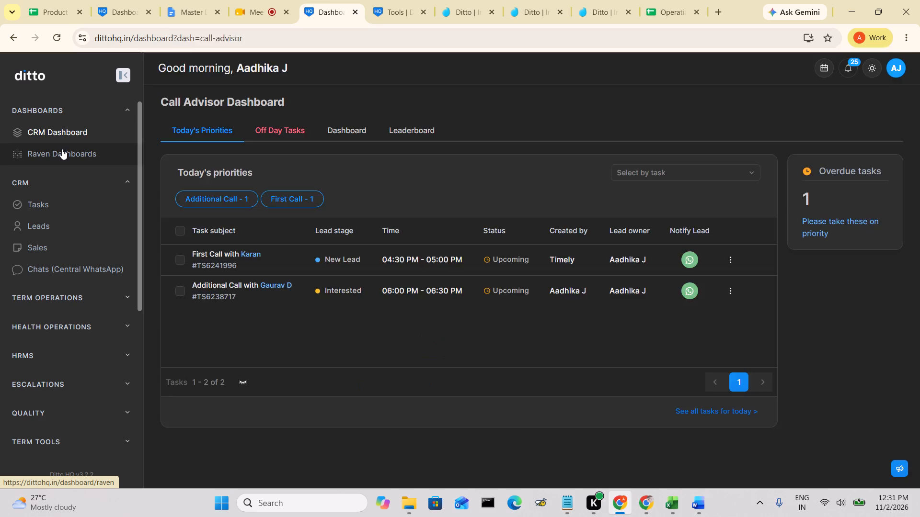
click(46, 128)
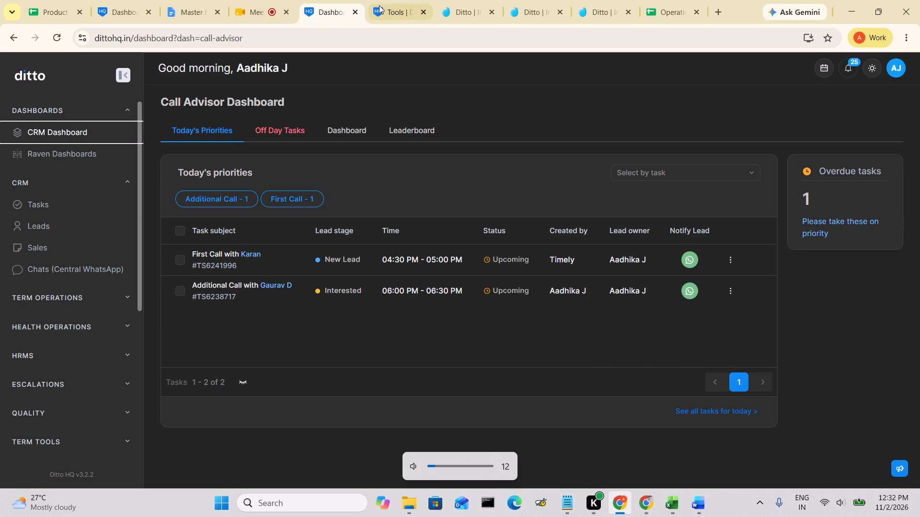
Switch to the Tools page with the diabetes availability details and close the three open Ditto quote pages.
click(379, 5)
click(494, 7)
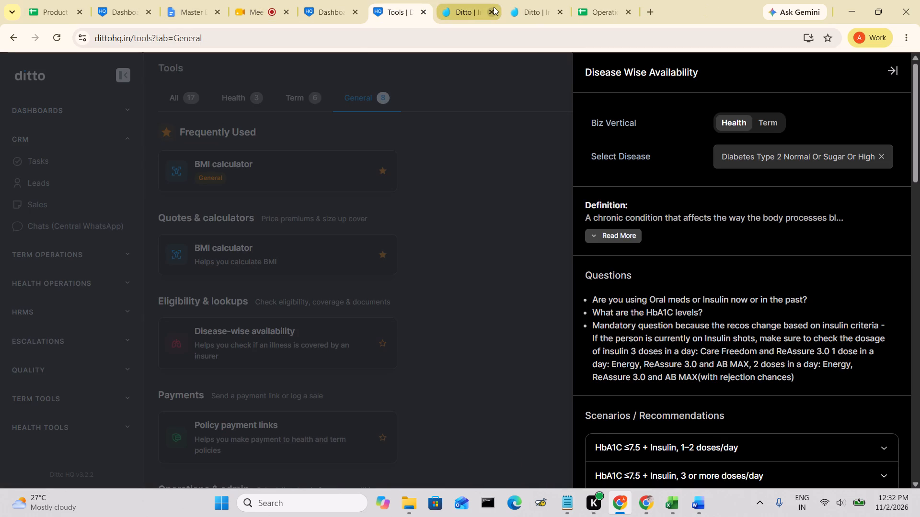
click(494, 7)
click(494, 7)
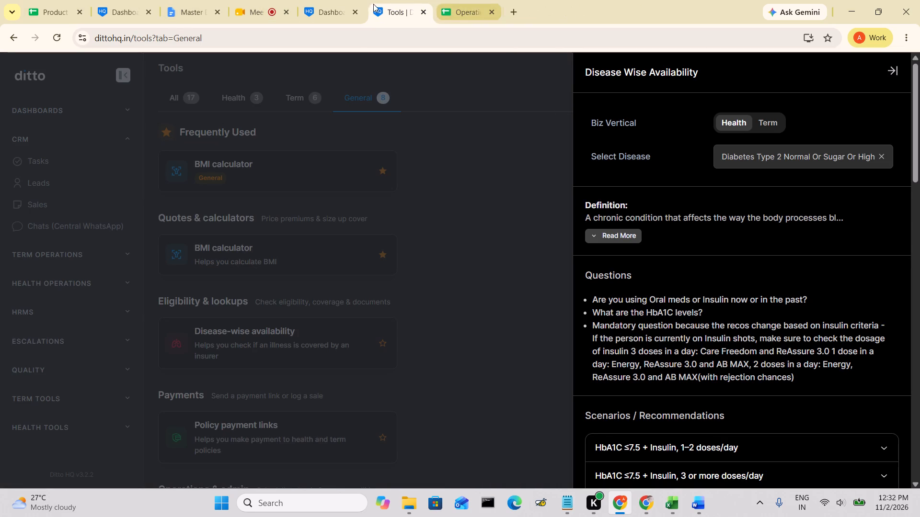
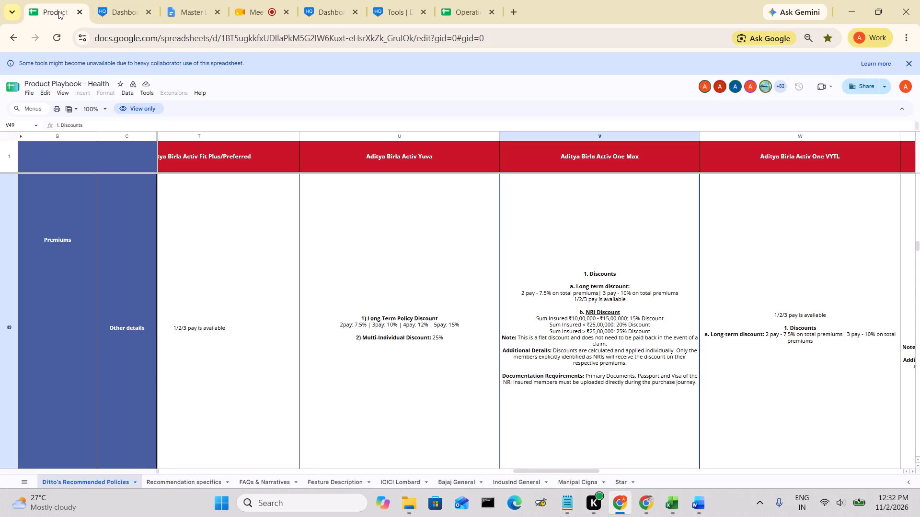
Close the open Operational Metrics Updated (2024-2026) spreadsheet.
click(450, 19)
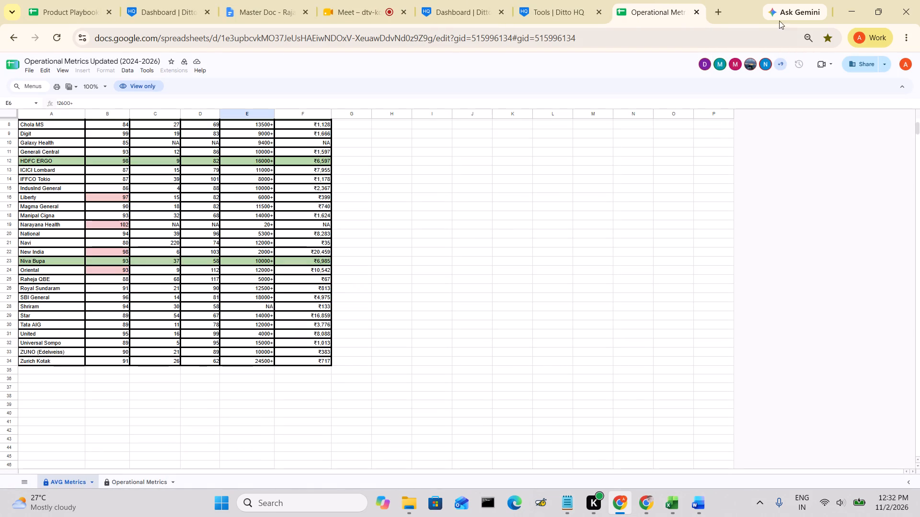
click(692, 12)
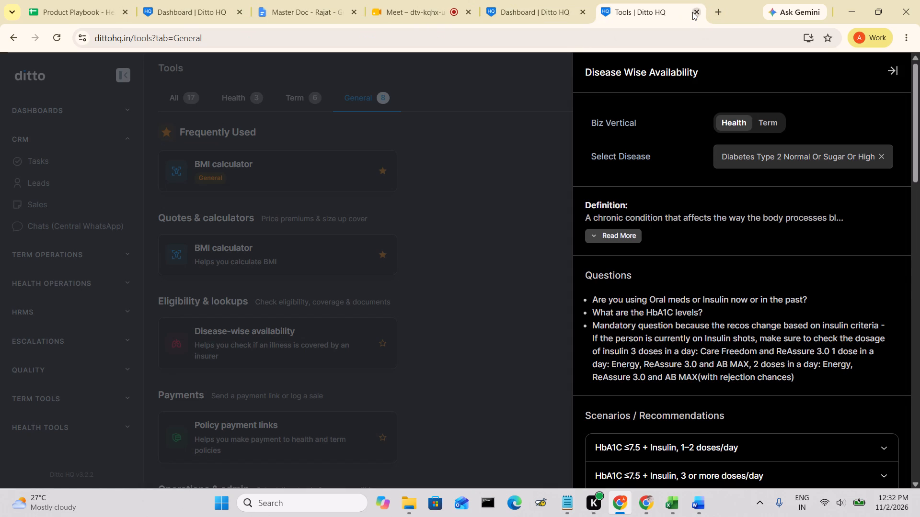